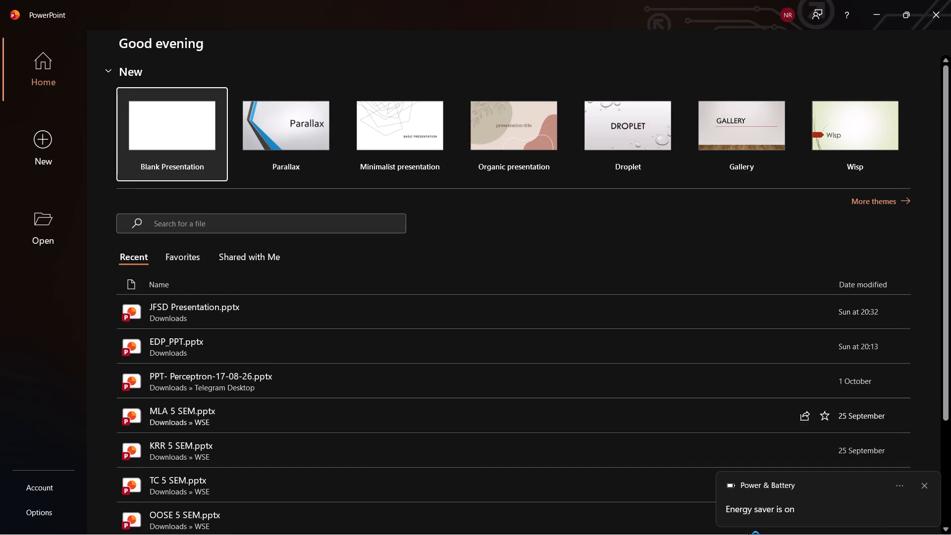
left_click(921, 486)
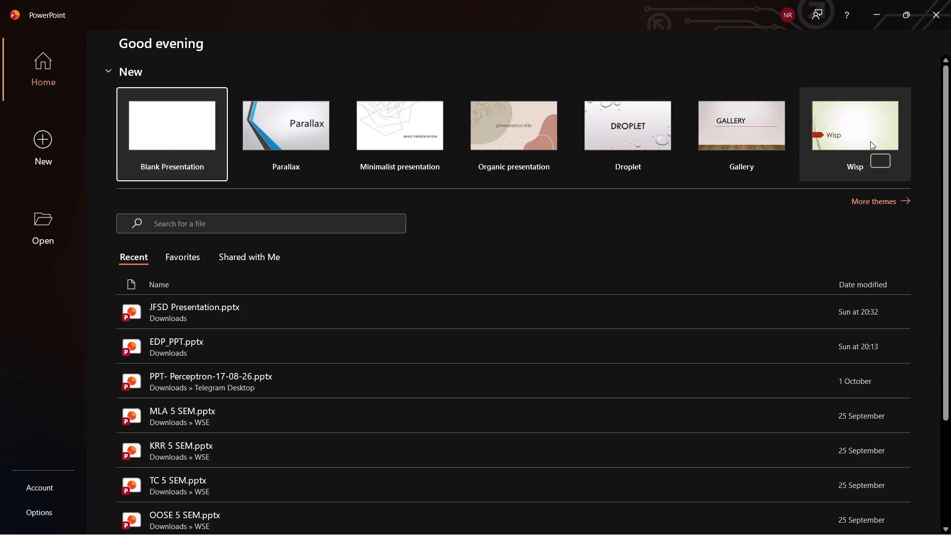
Search the online presentation templates and themes for "SIMPLE THEMES".
left_click(870, 201)
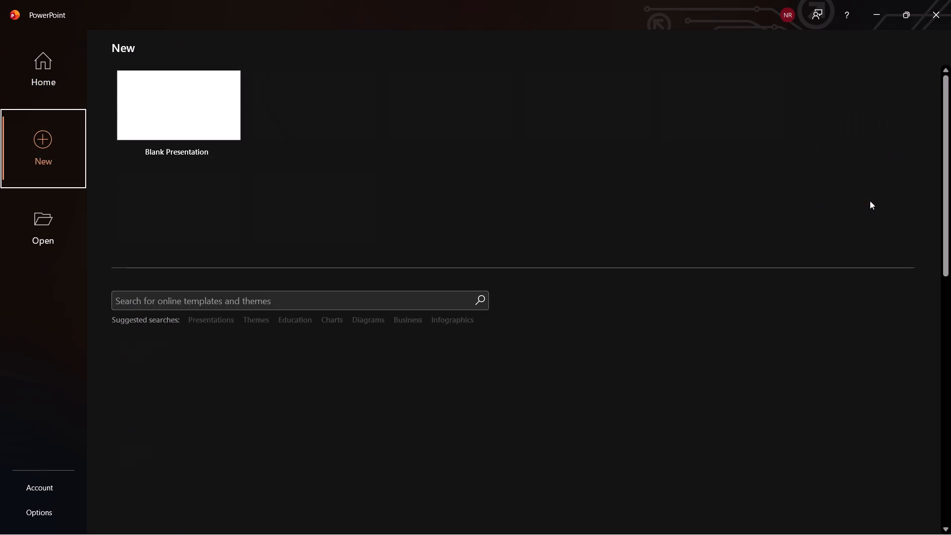
left_click(351, 301)
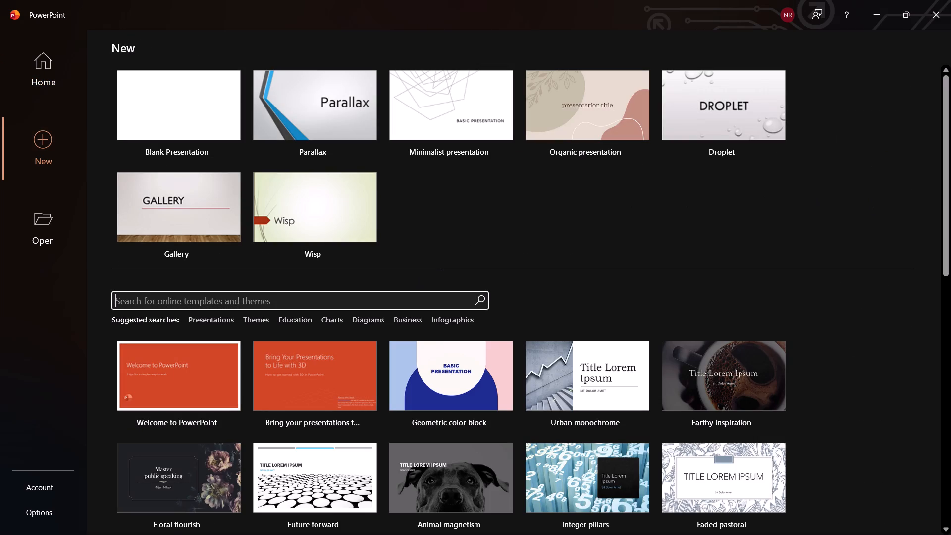
type("SIMPLE")
key("space")
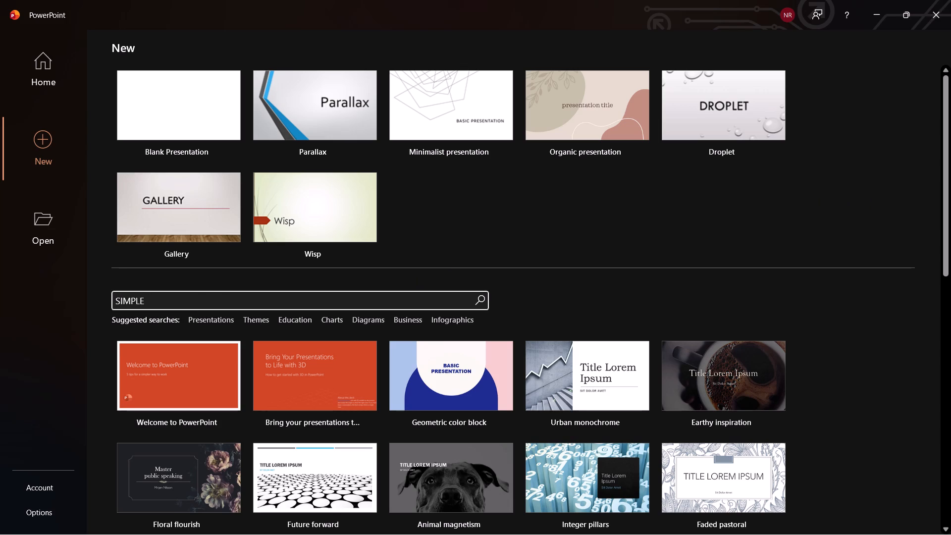
type("THE")
type("MES")
key("Return")
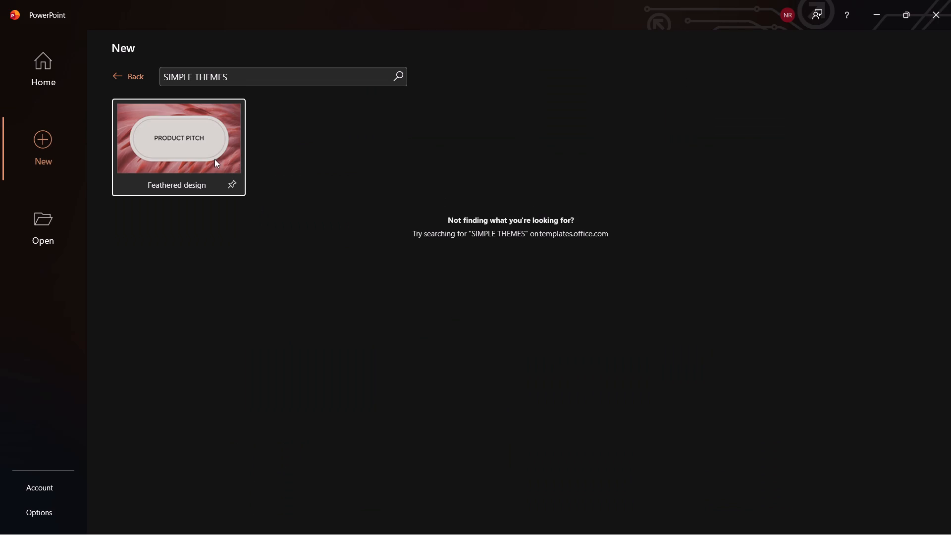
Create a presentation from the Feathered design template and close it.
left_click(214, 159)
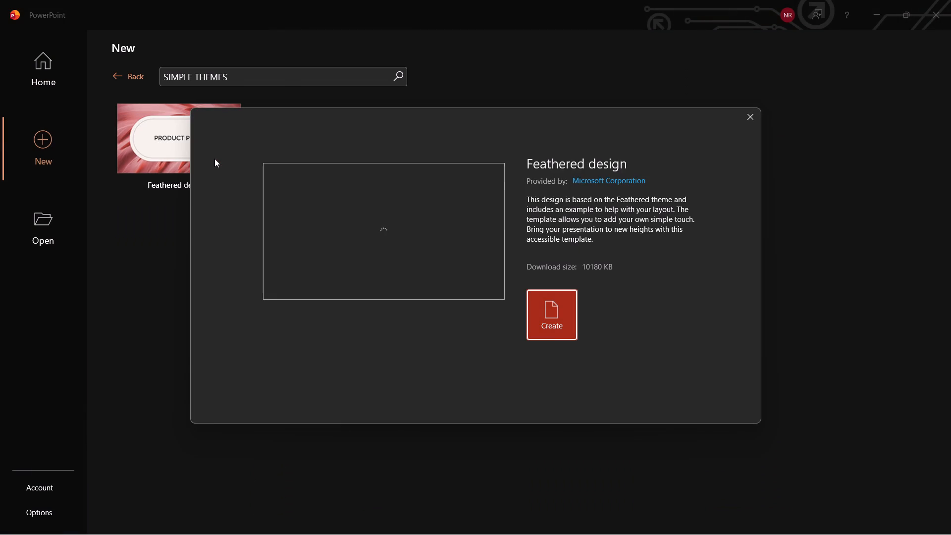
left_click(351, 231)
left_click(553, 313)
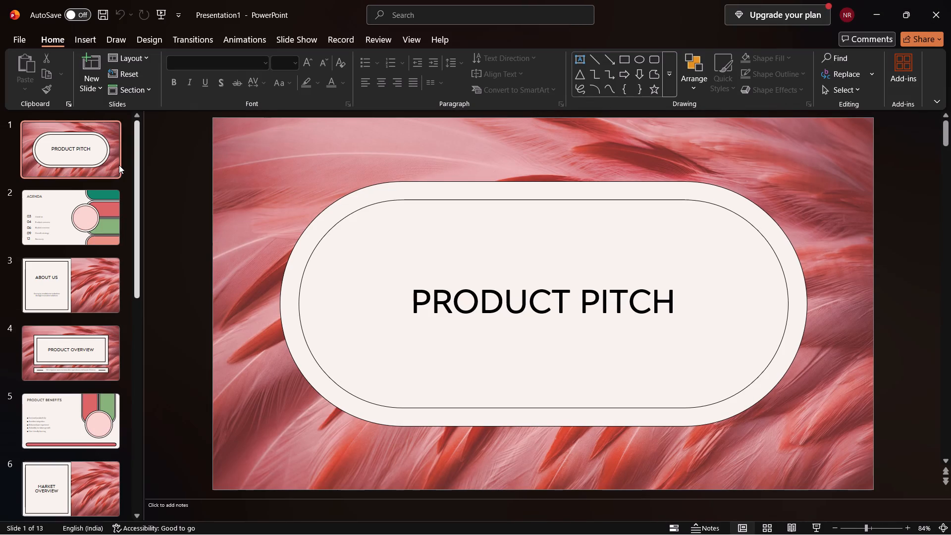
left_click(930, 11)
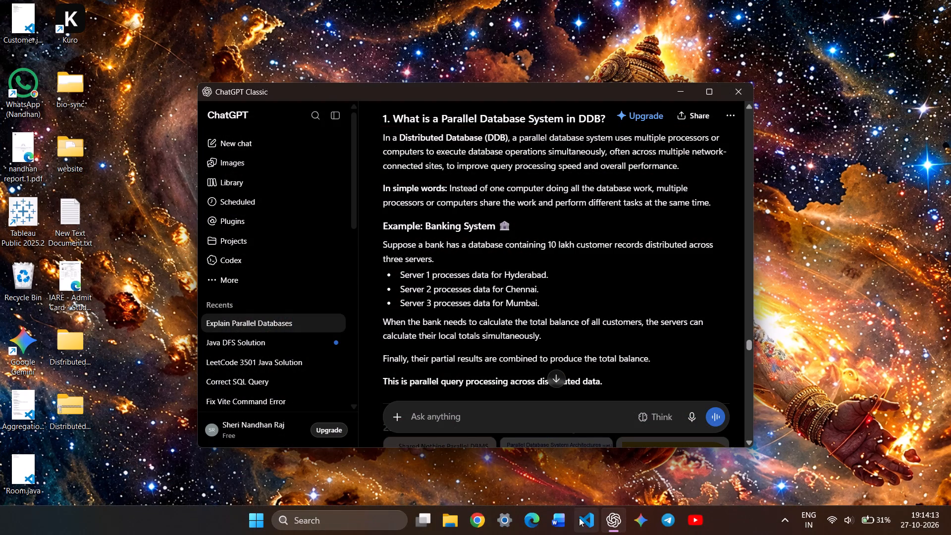
Launch the PowerPoint desktop app again.
left_click(282, 519)
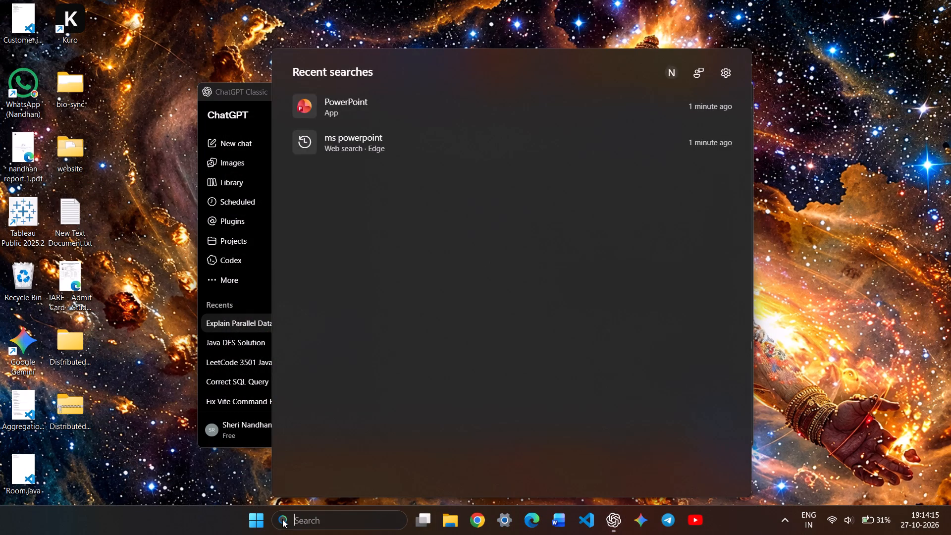
key("p")
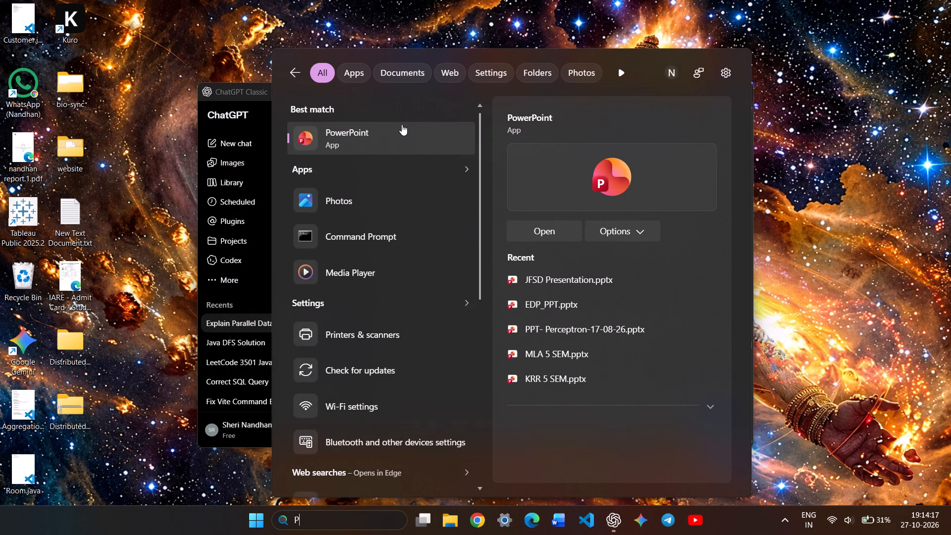
left_click(402, 125)
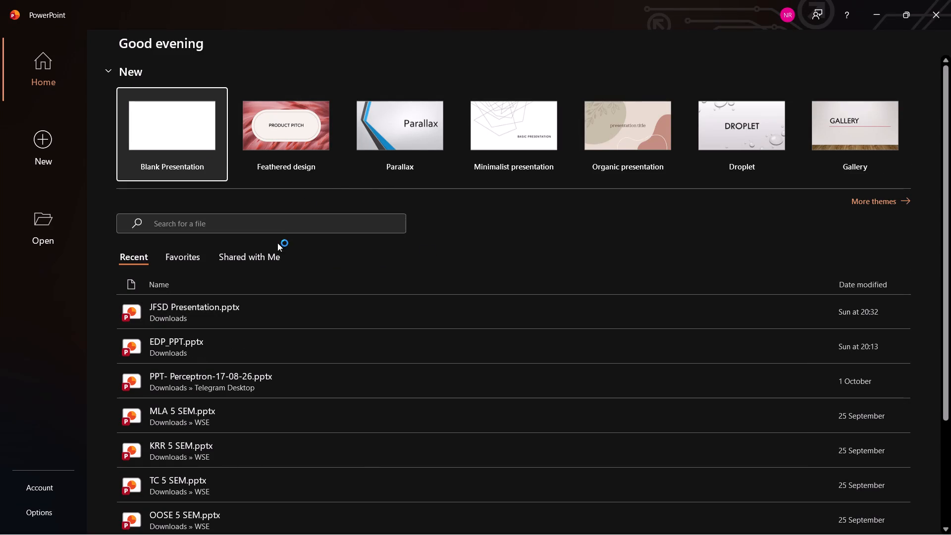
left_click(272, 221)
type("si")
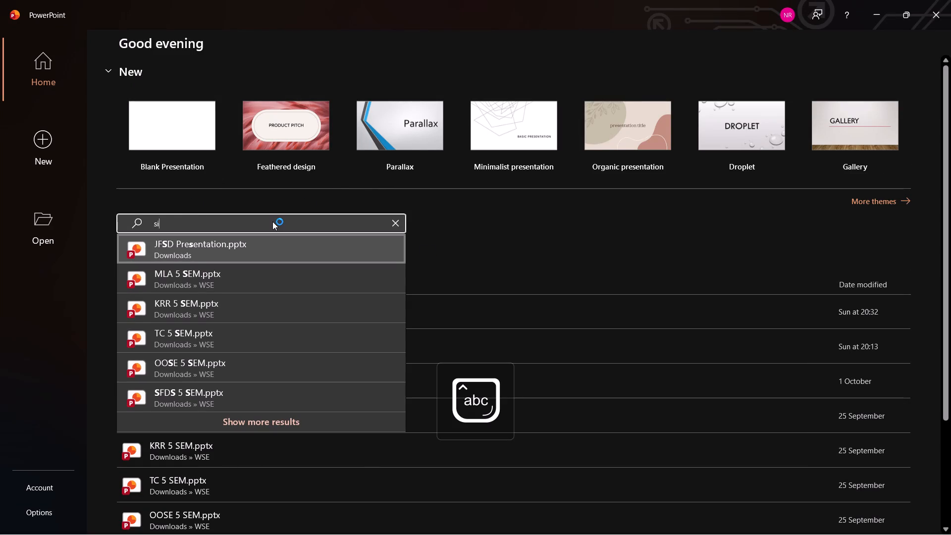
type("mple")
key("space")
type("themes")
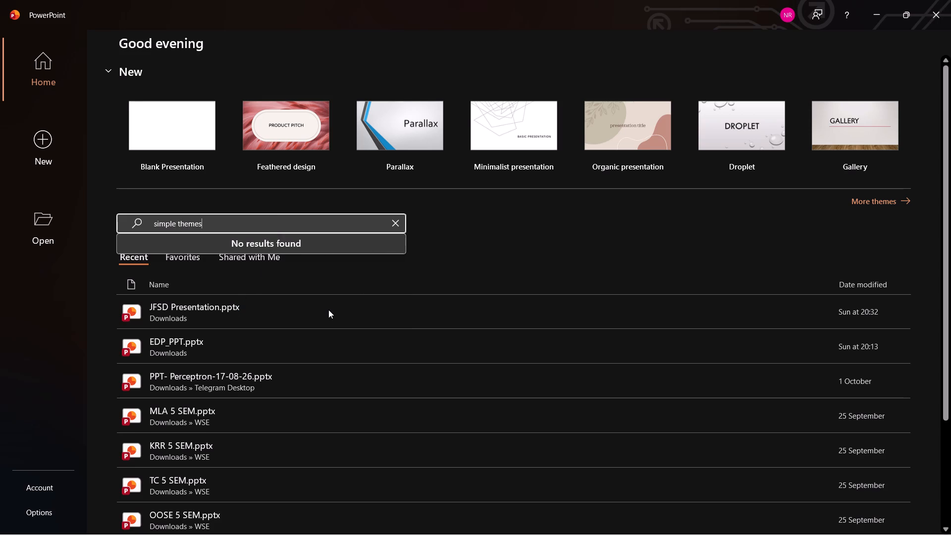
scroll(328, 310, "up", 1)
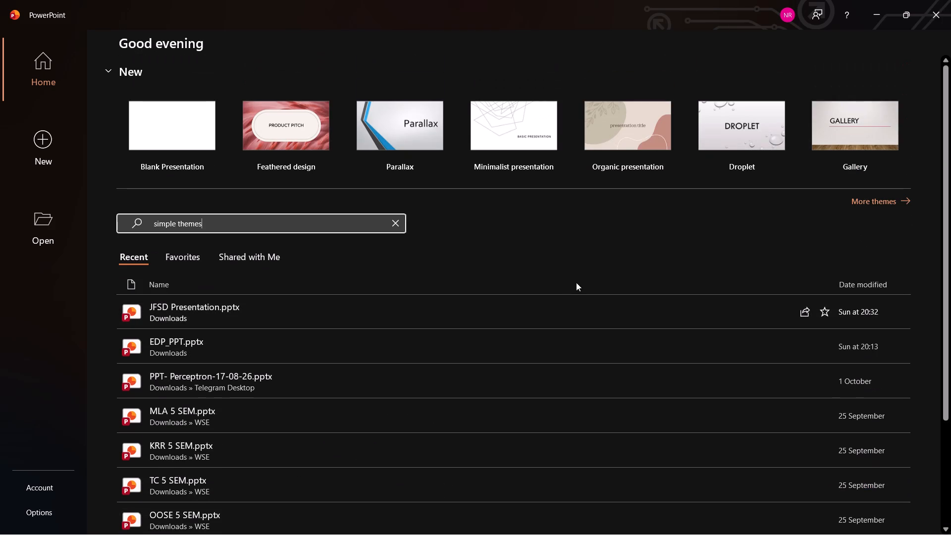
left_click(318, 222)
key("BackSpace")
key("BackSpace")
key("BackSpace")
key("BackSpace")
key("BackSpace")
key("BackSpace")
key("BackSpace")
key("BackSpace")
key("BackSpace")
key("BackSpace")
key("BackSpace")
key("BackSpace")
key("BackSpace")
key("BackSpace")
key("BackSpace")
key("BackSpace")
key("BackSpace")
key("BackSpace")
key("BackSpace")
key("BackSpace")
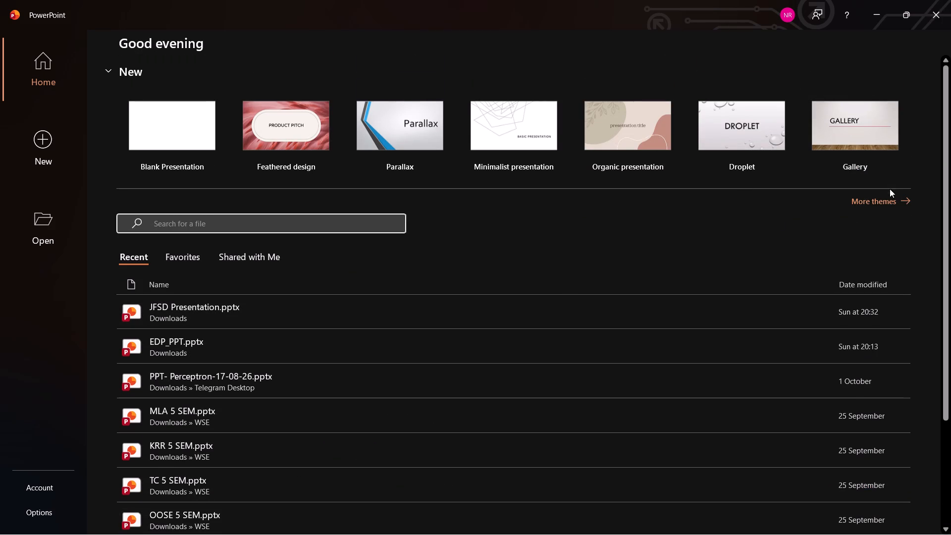
Open the full collection of presentation templates and examine the designs down to the end of the list.
left_click(887, 204)
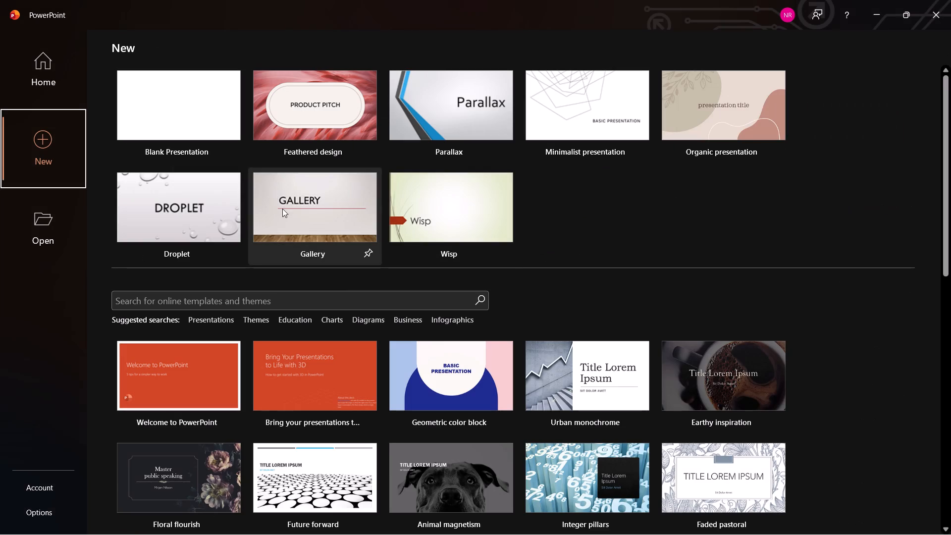
scroll(292, 280, "down", 13)
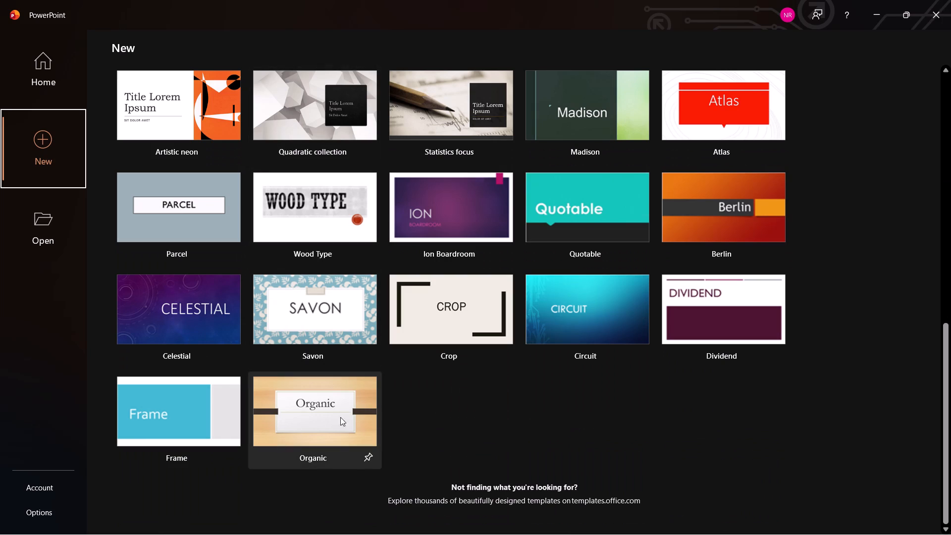
left_click(525, 487)
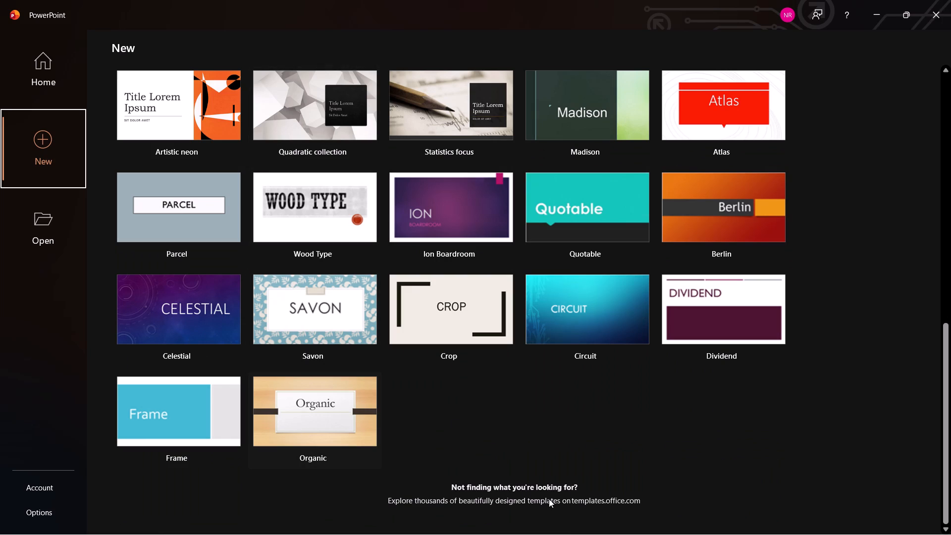
left_click(549, 499)
Preview the Crop theme and its neighbours one by one, back to Quotable and forward to Organic, and close the preview.
left_click(495, 316)
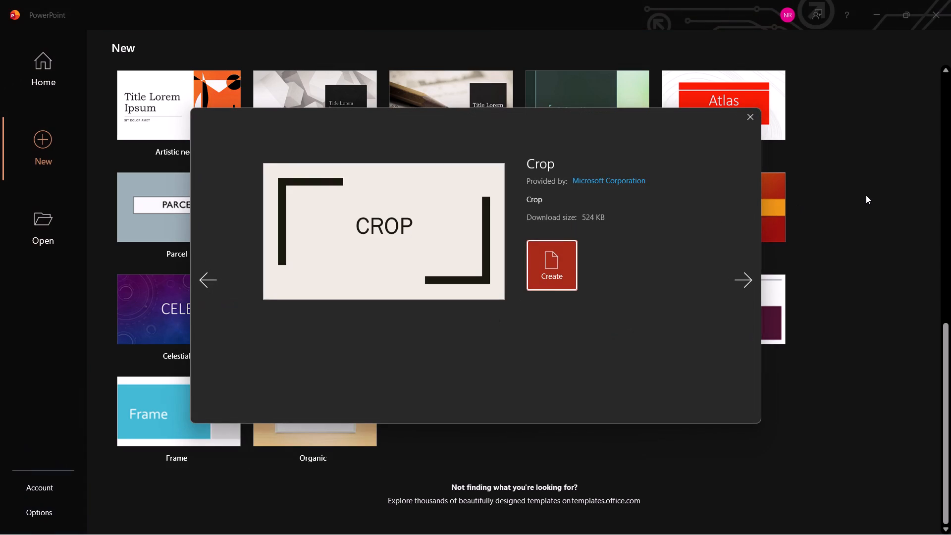
left_click(866, 195)
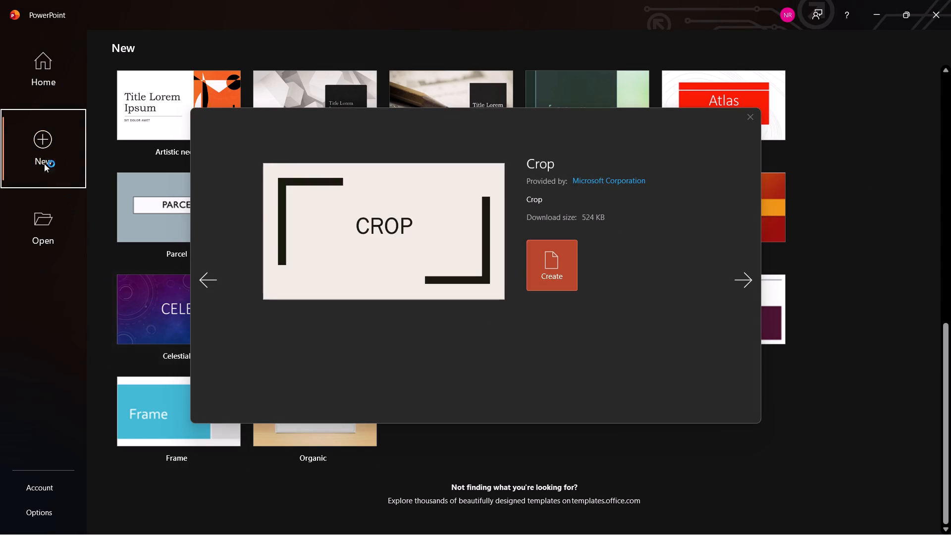
left_click(41, 152)
left_click(200, 282)
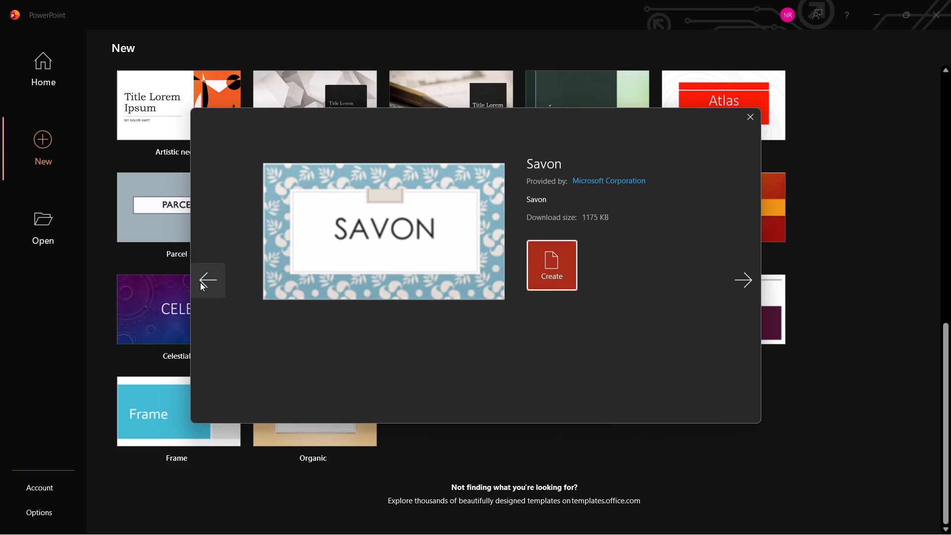
left_click(200, 282)
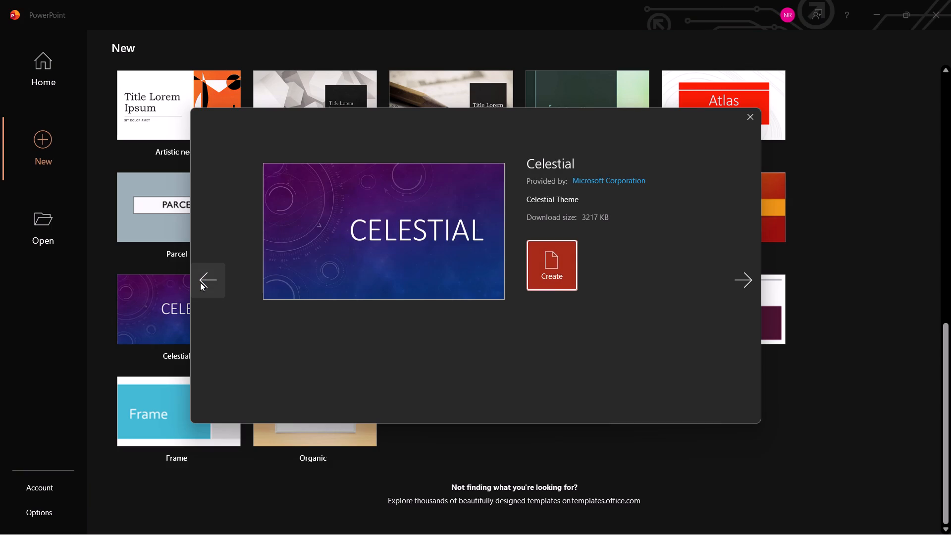
left_click(200, 282)
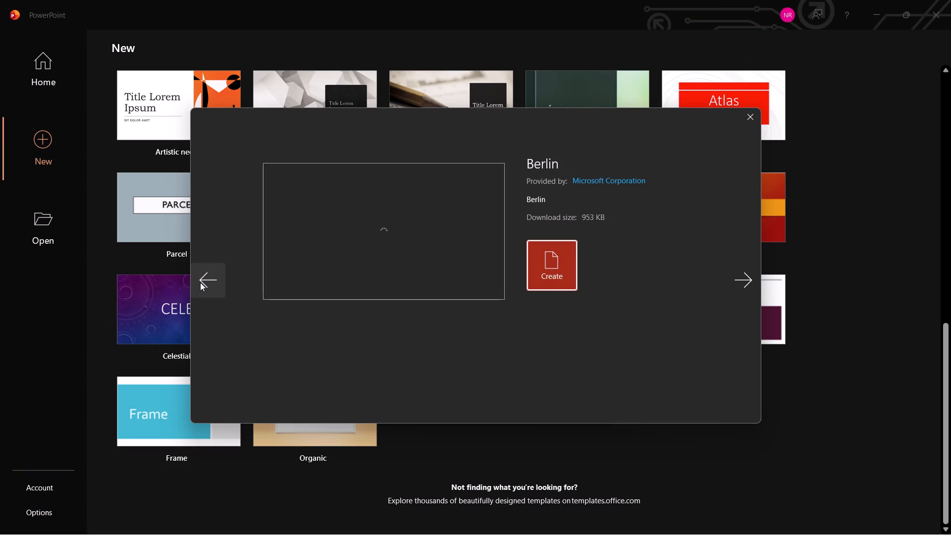
left_click(200, 282)
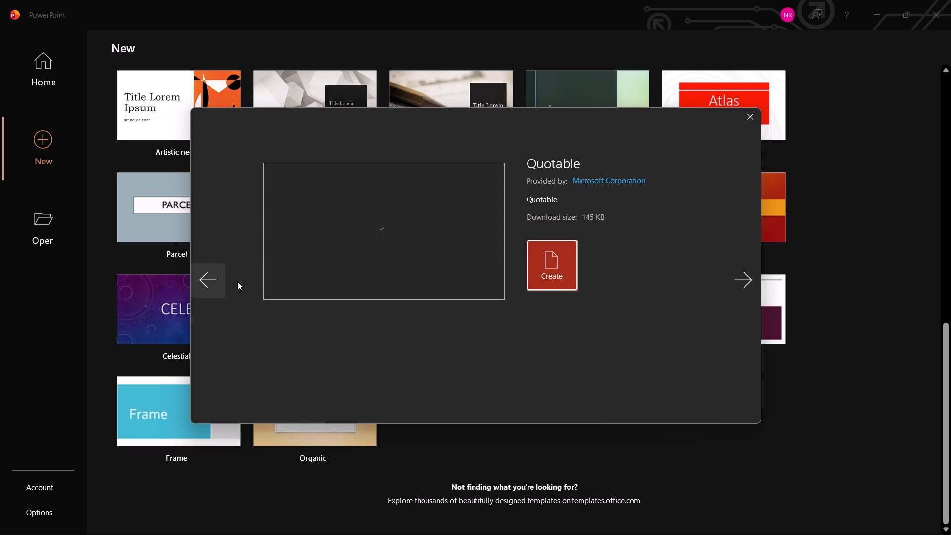
left_click(742, 275)
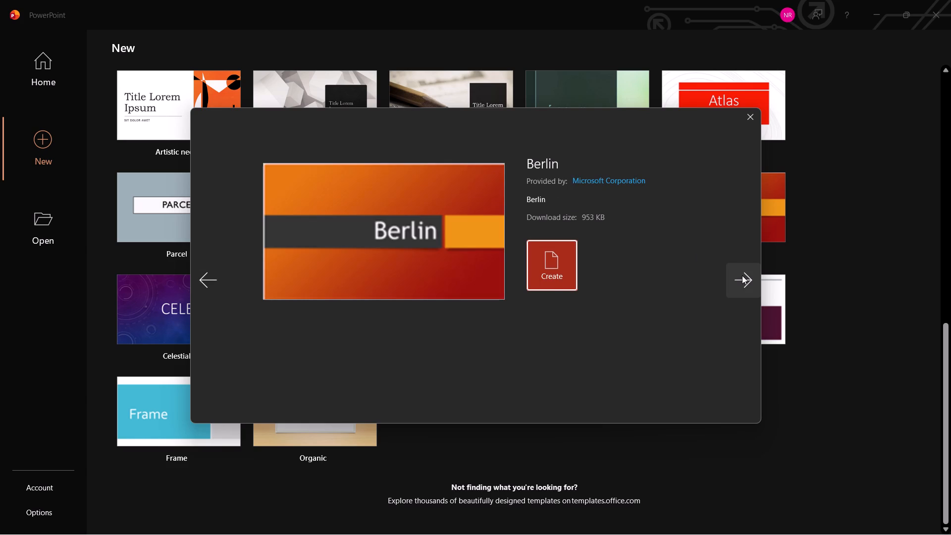
left_click(742, 275)
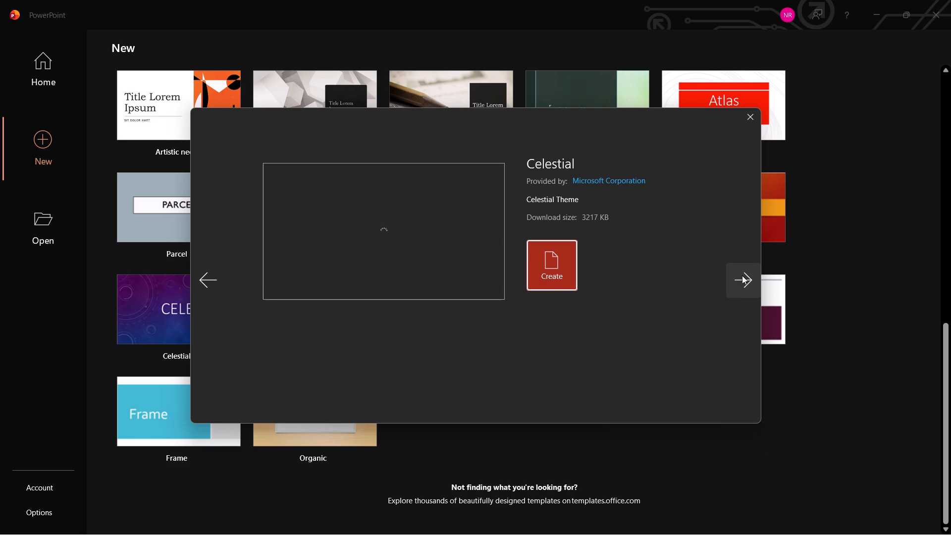
left_click(742, 275)
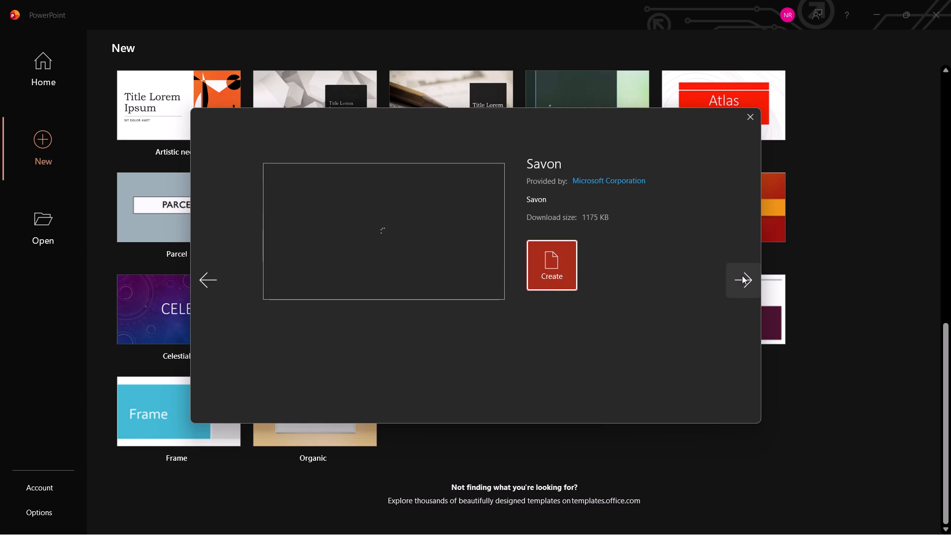
left_click(742, 275)
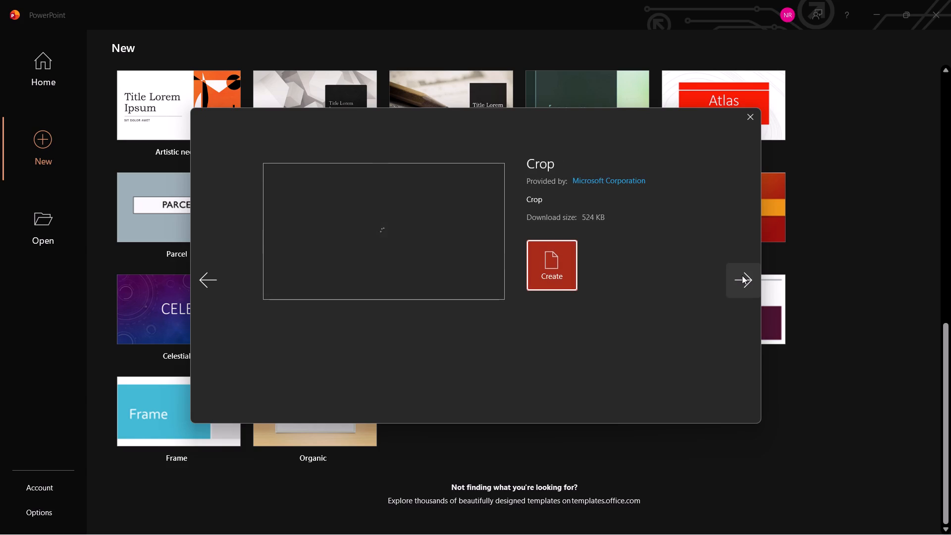
left_click(742, 275)
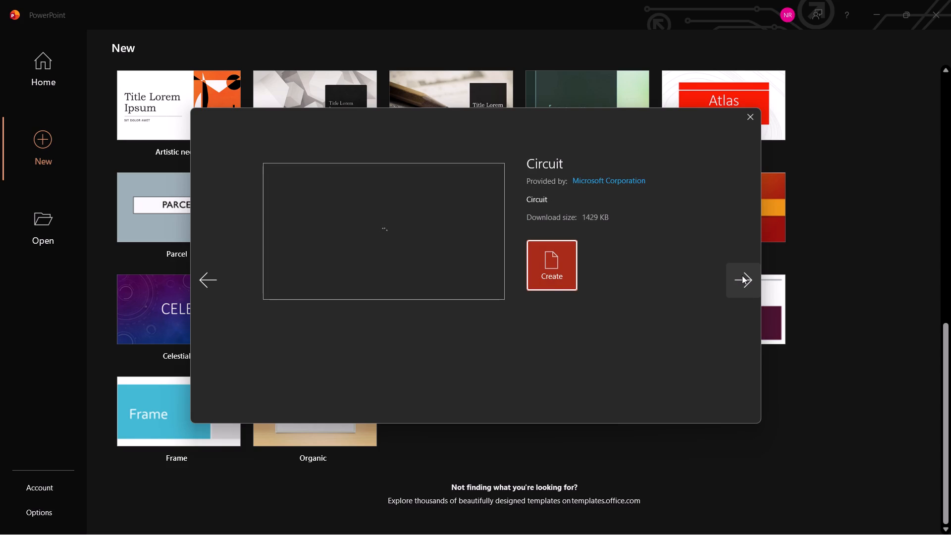
left_click(742, 275)
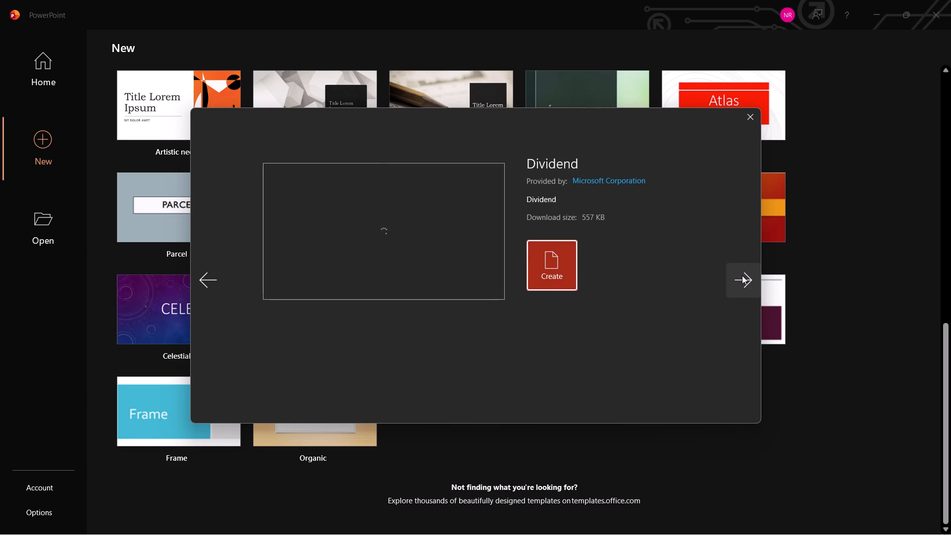
left_click(742, 275)
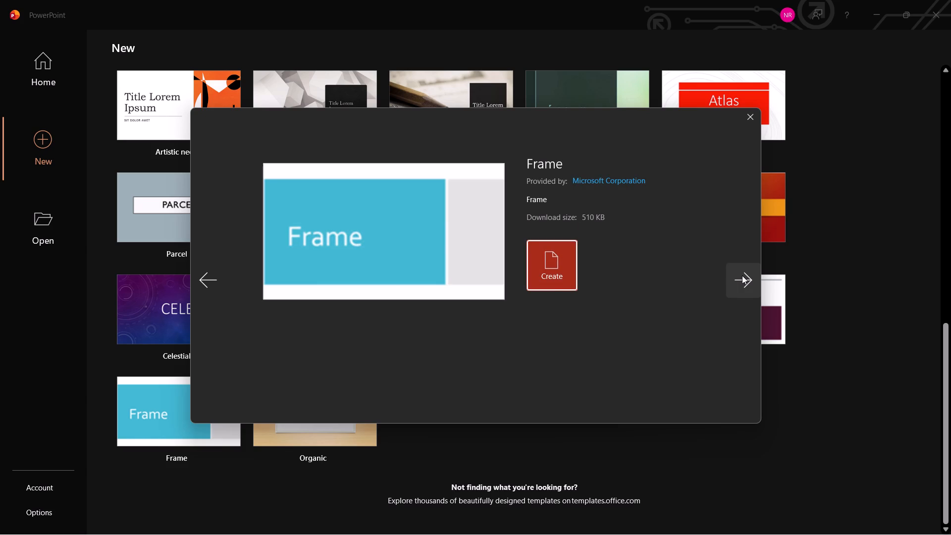
left_click(742, 275)
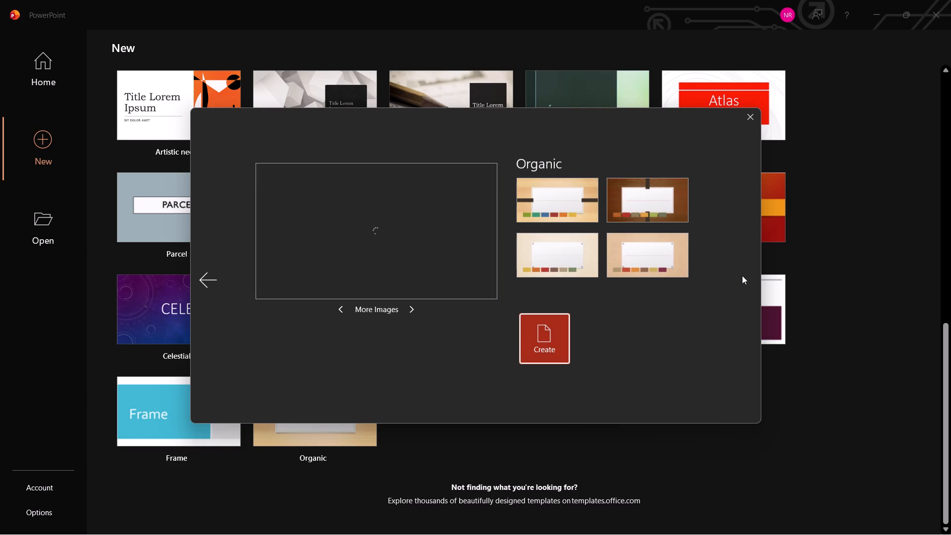
left_click(742, 275)
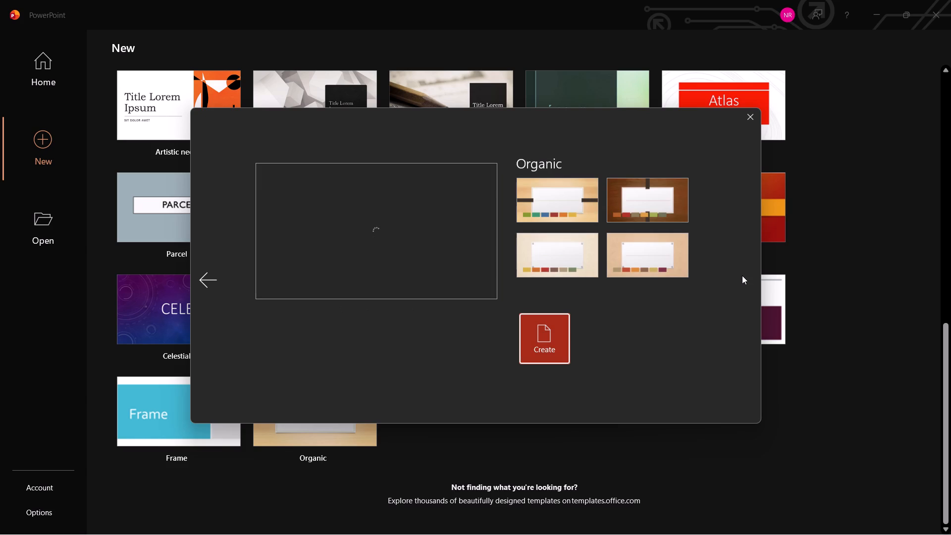
left_click(742, 275)
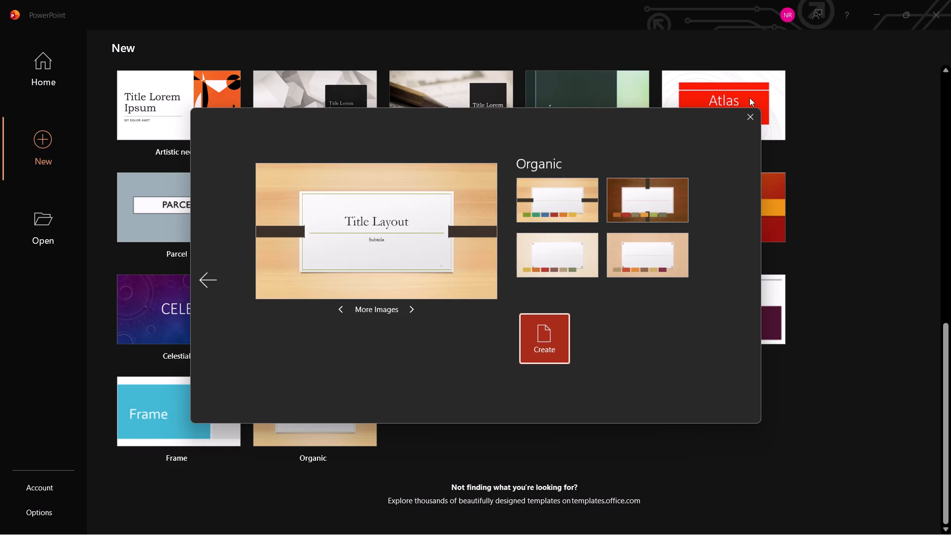
left_click(748, 119)
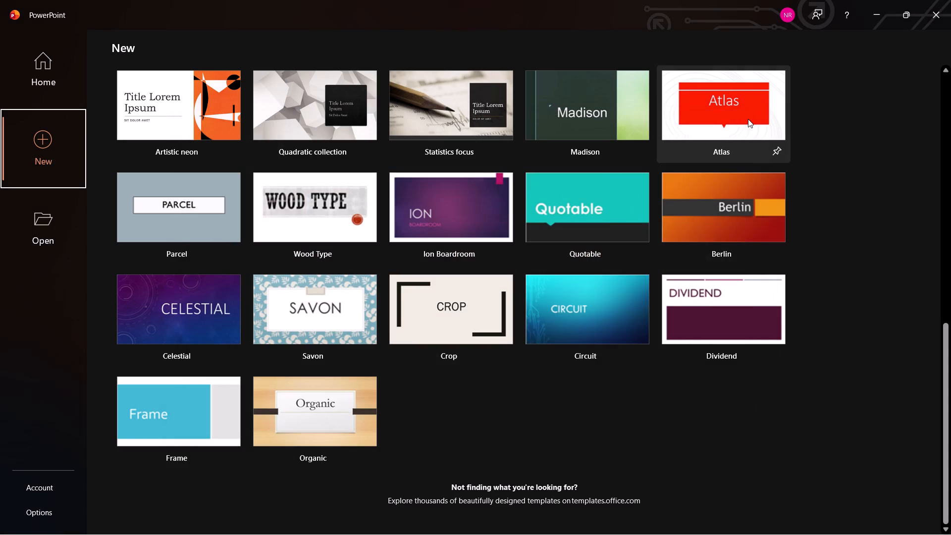
Preview the Wisp theme's sample layouts and create a presentation from it in its default colour variant.
scroll(374, 238, "up", 1)
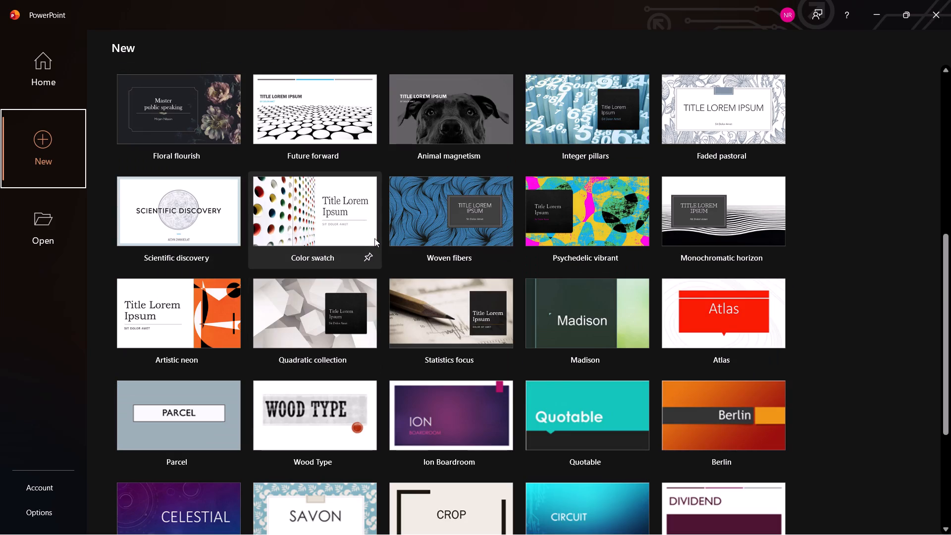
scroll(374, 238, "up", 1)
scroll(374, 238, "down", 1)
scroll(374, 238, "up", 4)
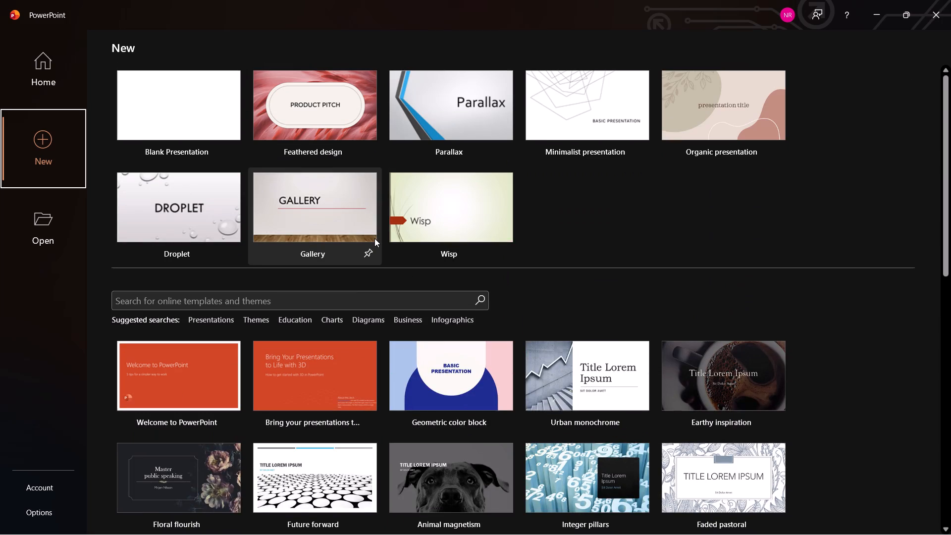
scroll(374, 238, "up", 1)
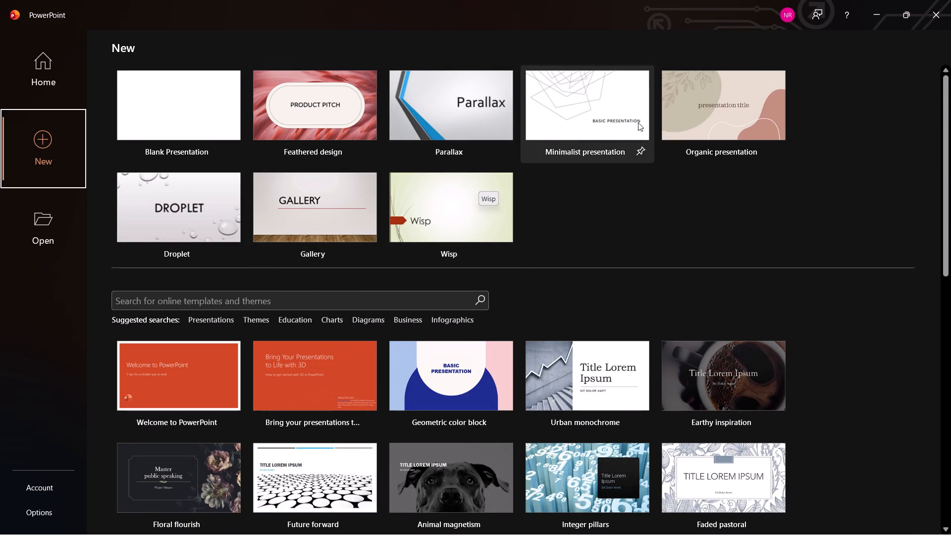
left_click(408, 213)
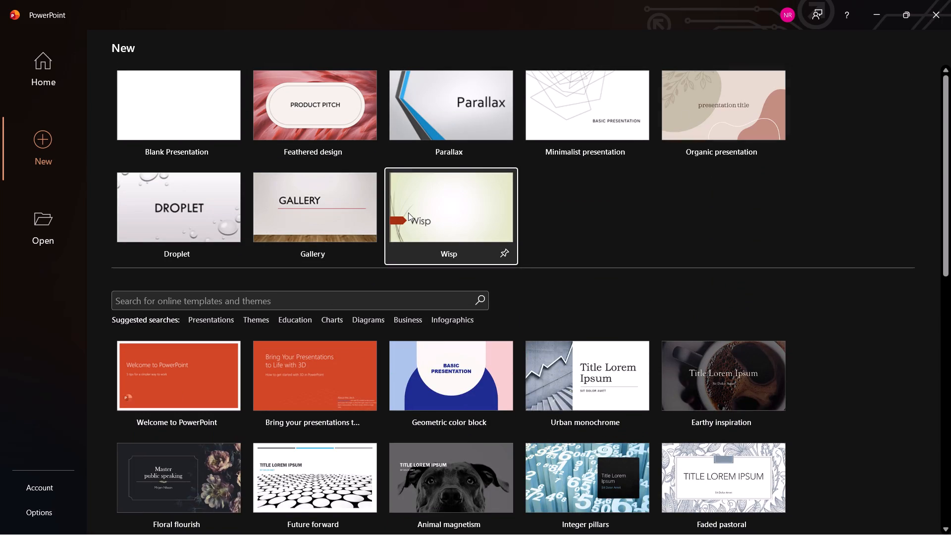
left_click(416, 249)
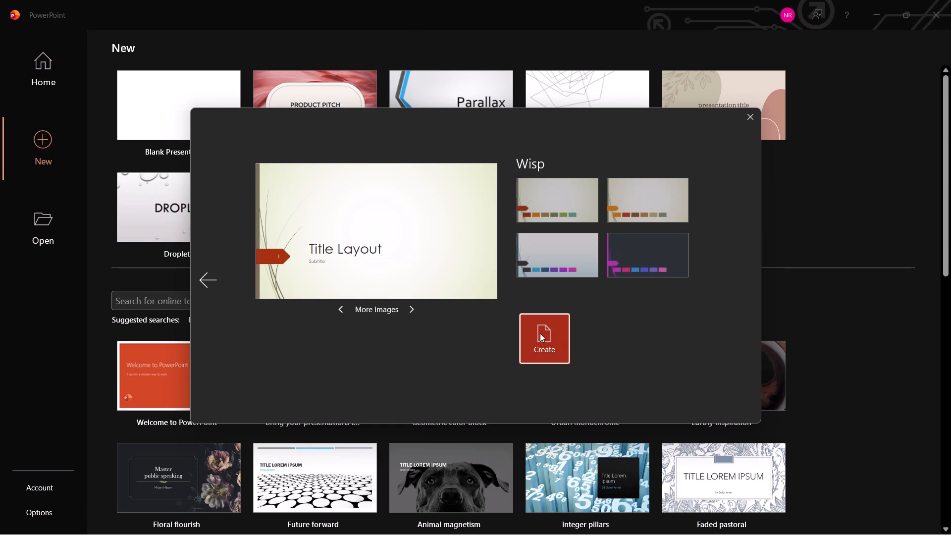
left_click(393, 308)
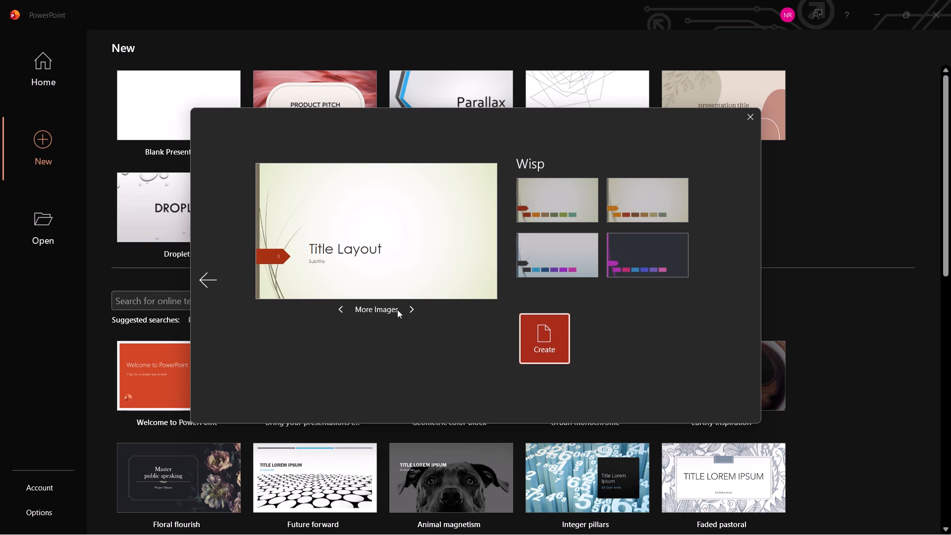
left_click(409, 306)
left_click(409, 306)
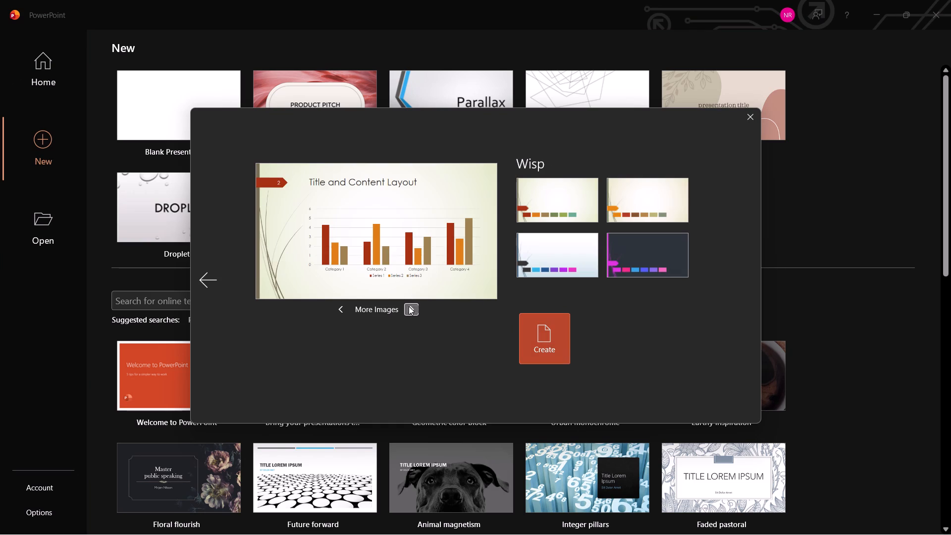
triple_click(409, 306)
triple_click(409, 306)
triple_click(409, 306)
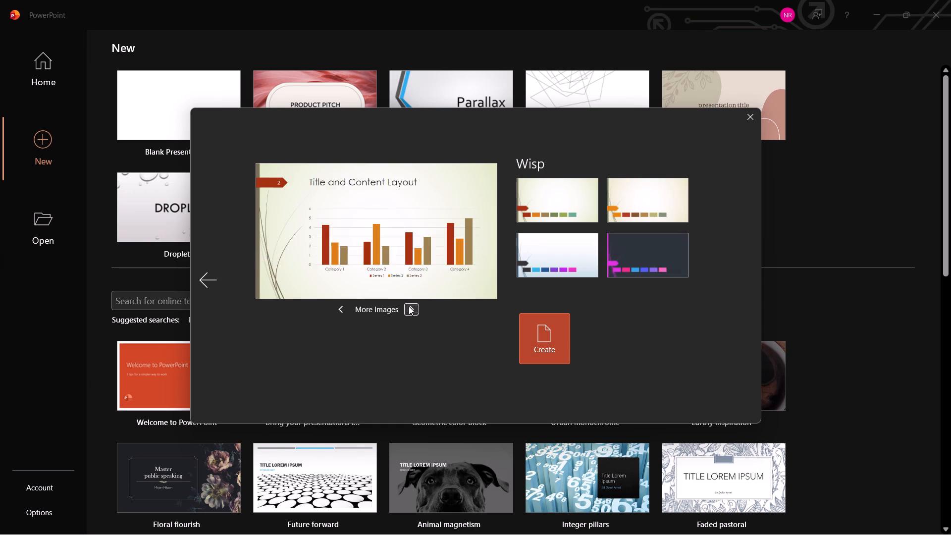
double_click(409, 306)
left_click(553, 347)
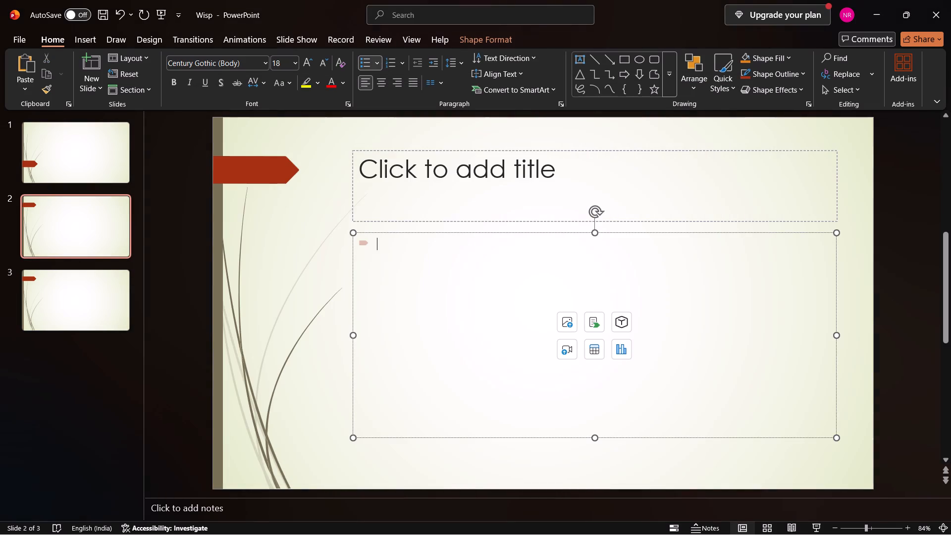
key("ctrl+v")
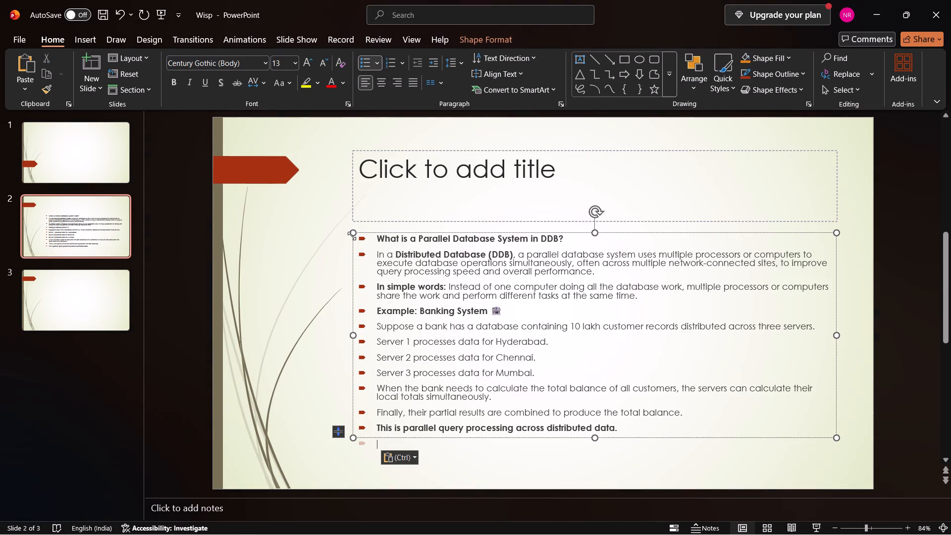
Resize slide 2's empty title placeholder into a small box lying outside the slide, beyond its right edge.
left_click(420, 194)
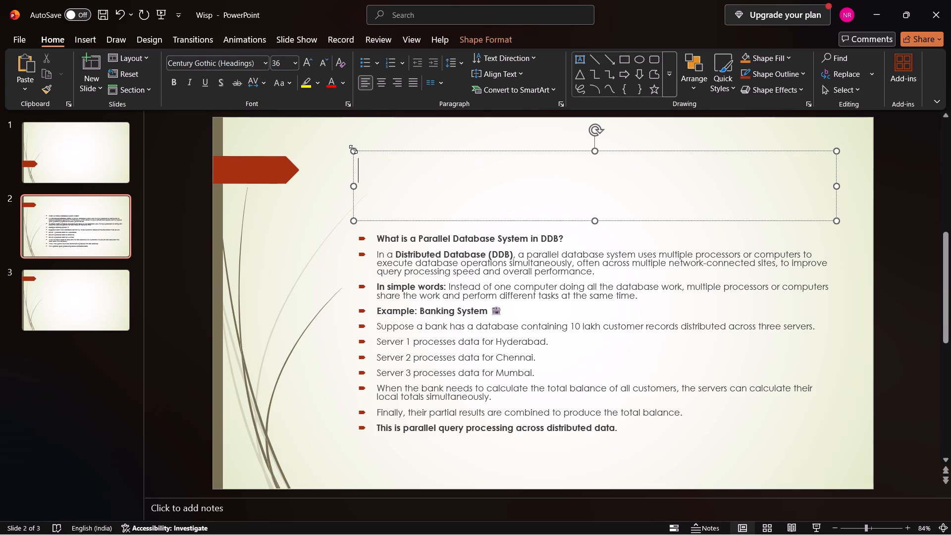
left_click(355, 152)
left_click_drag(355, 152, 669, 139)
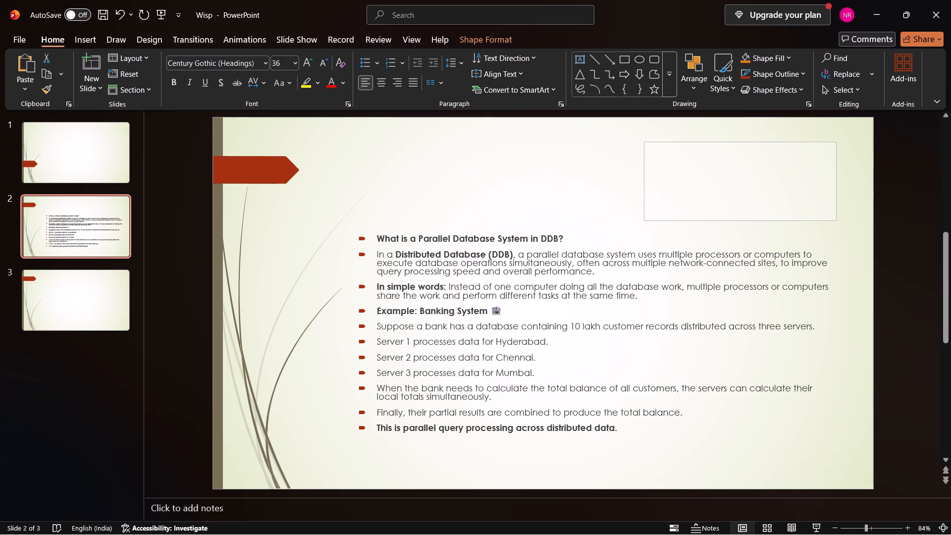
left_click_drag(669, 139, 731, 136)
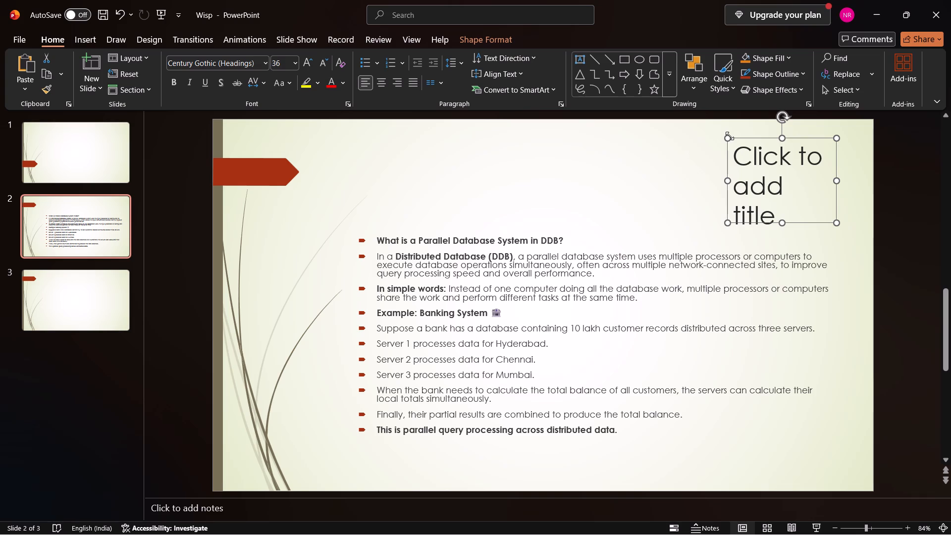
left_click_drag(730, 138, 898, 160)
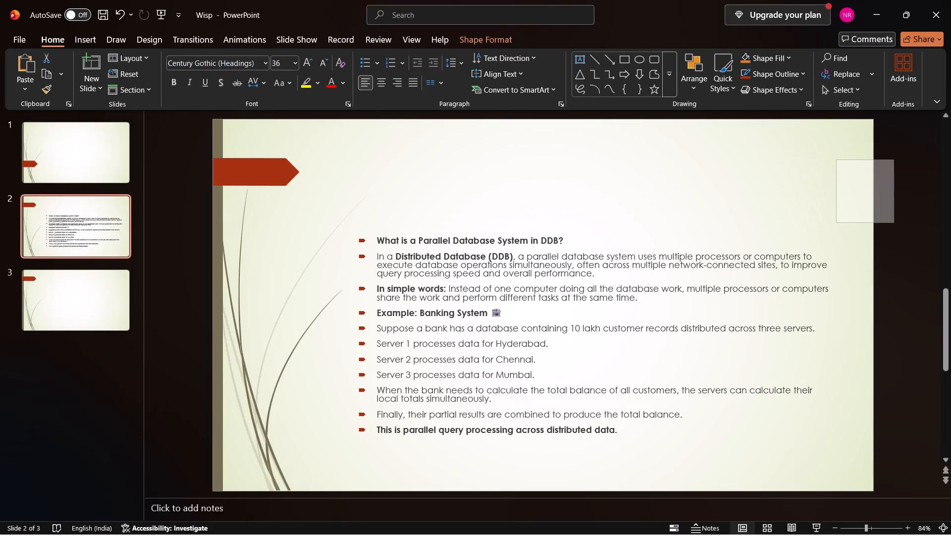
left_click_drag(898, 160, 950, 169)
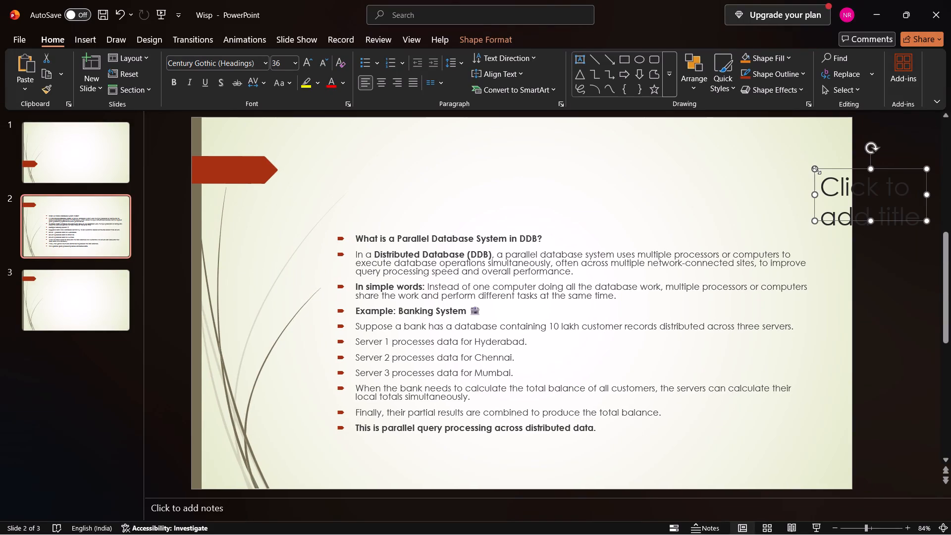
left_click_drag(817, 170, 874, 177)
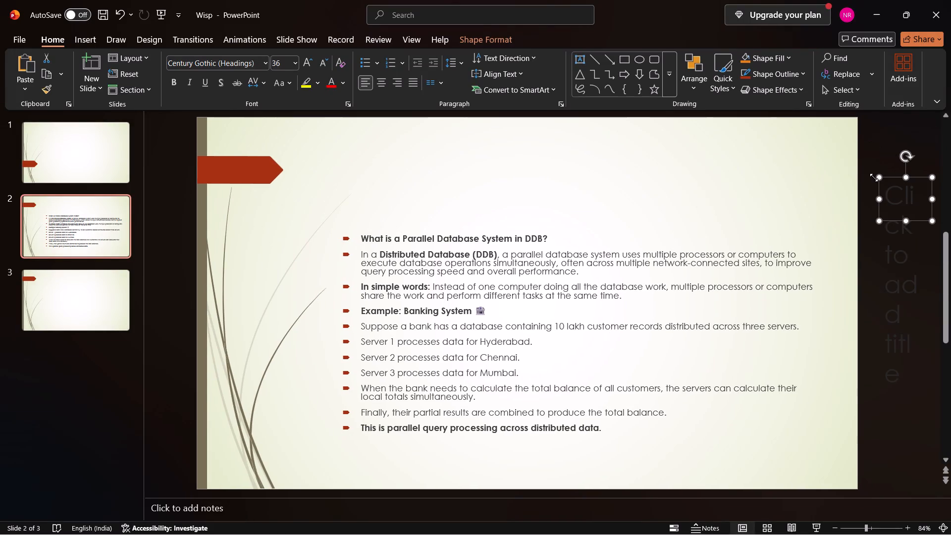
Enlarge slide 2's content placeholder up and to the left, so it fills the freed title area beside the red arrow.
left_click(472, 280)
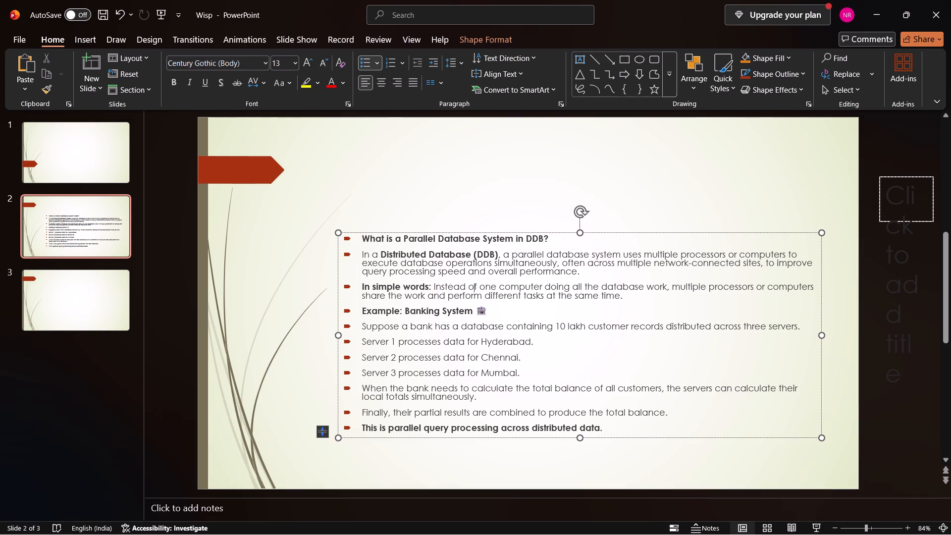
left_click_drag(339, 232, 303, 192)
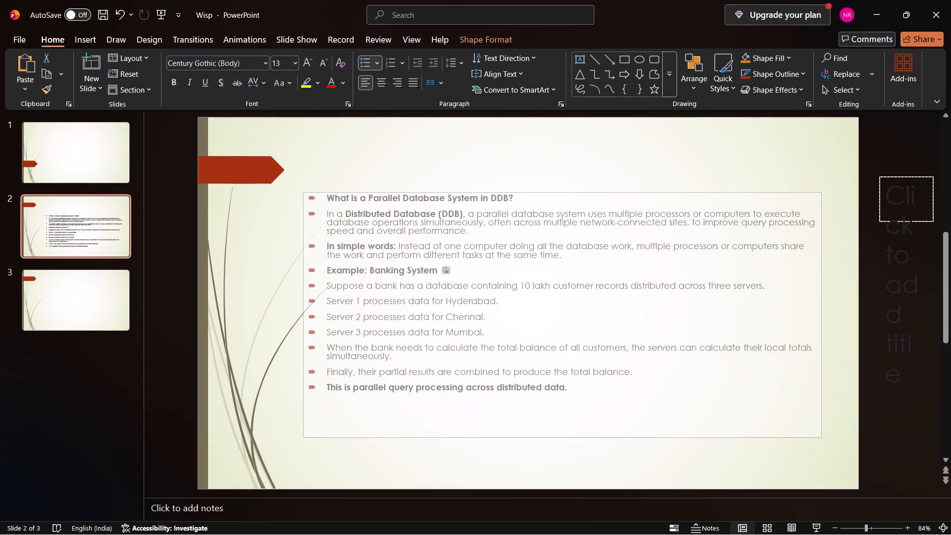
left_click_drag(303, 192, 286, 152)
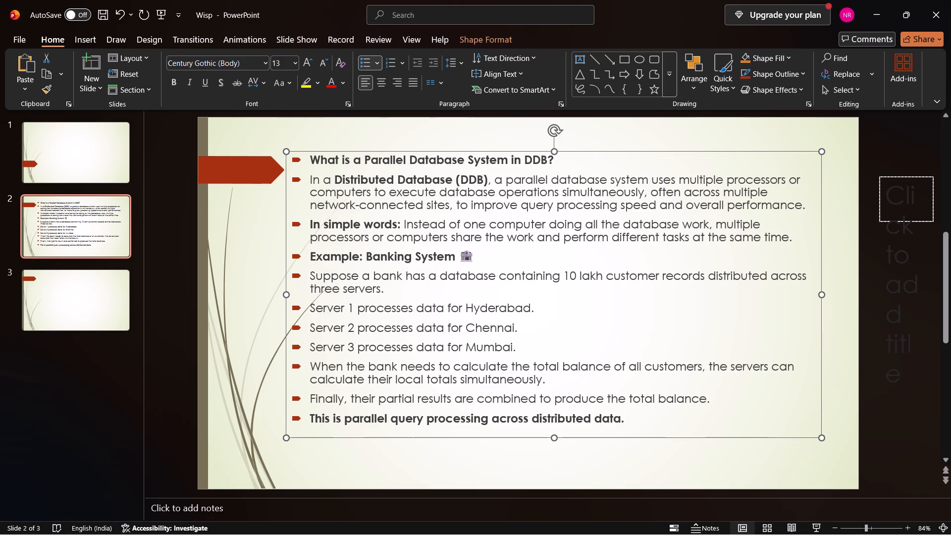
Delete the words "a Distributed Database (DDB)," from the definition bullet on slide 2.
left_click(490, 180)
key("BackSpace")
key("BackSpace")
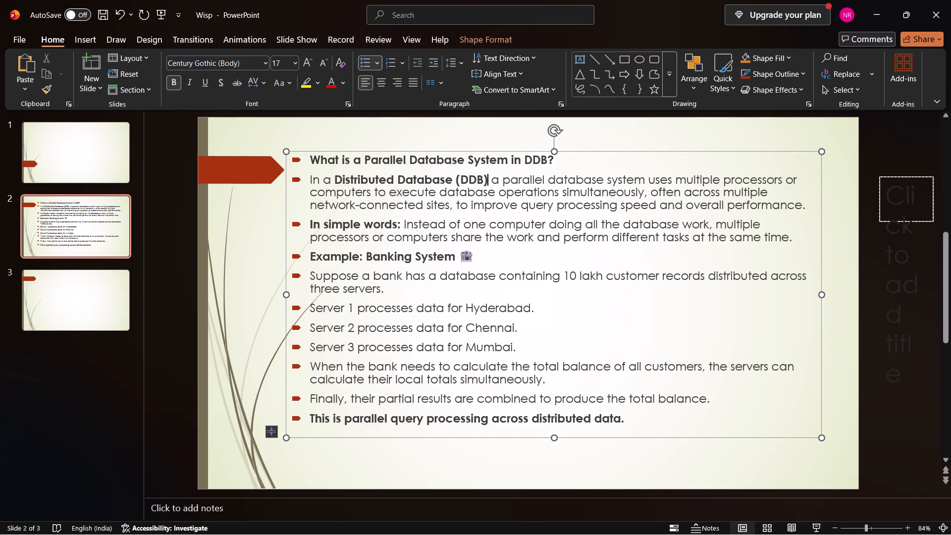
key("BackSpace")
key("BackSpace")
key("BackSpace")
key("BackSpace")
key("BackSpace")
key("BackSpace")
key("BackSpace")
key("BackSpace")
key("BackSpace")
key("BackSpace")
key("BackSpace")
key("BackSpace")
key("BackSpace")
key("BackSpace")
key("BackSpace")
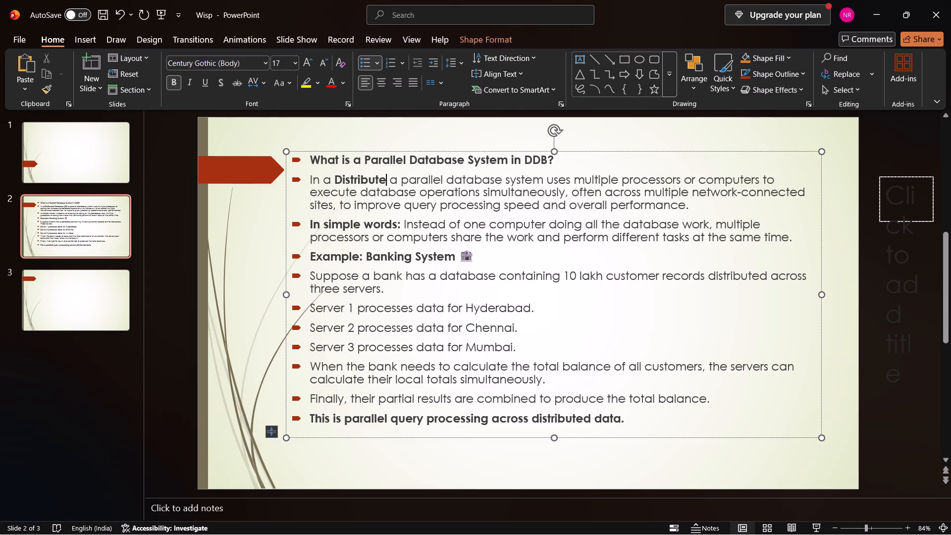
key("BackSpace")
key("BackSpace")
key("BackSpace")
key("BackSpace")
key("BackSpace")
key("BackSpace")
key("BackSpace")
key("BackSpace")
key("BackSpace")
key("BackSpace")
key("BackSpace")
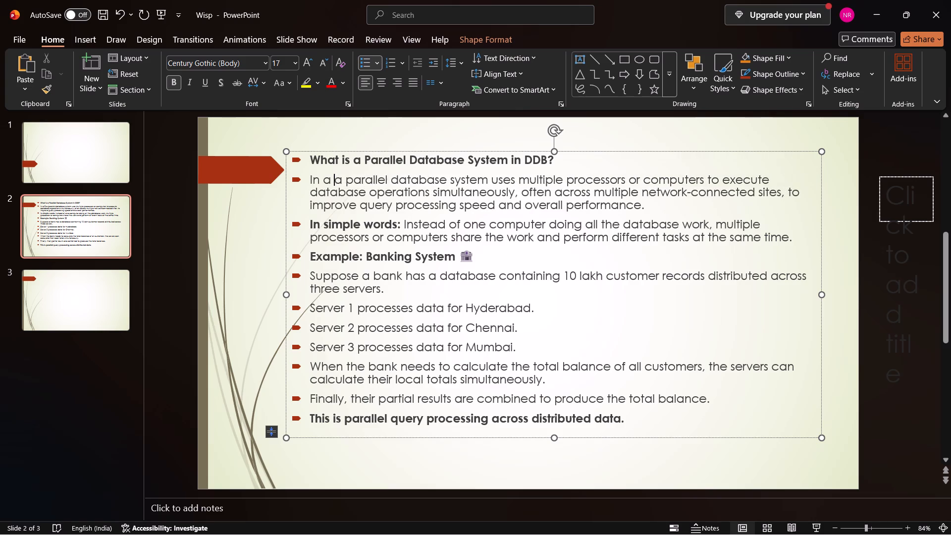
key("BackSpace")
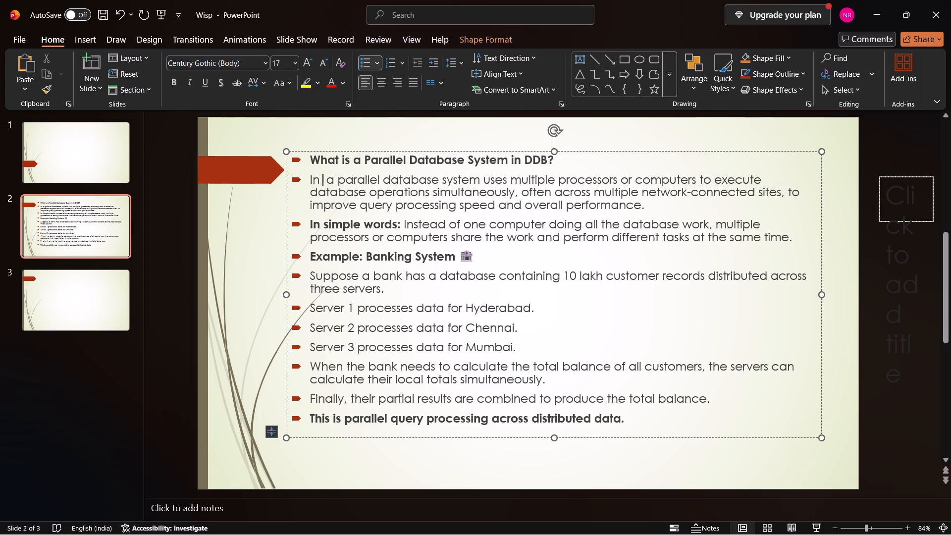
Set the font size of the heading line "What is a Parallel Database System in DDB?" to 36.
left_click_drag(308, 158, 381, 167)
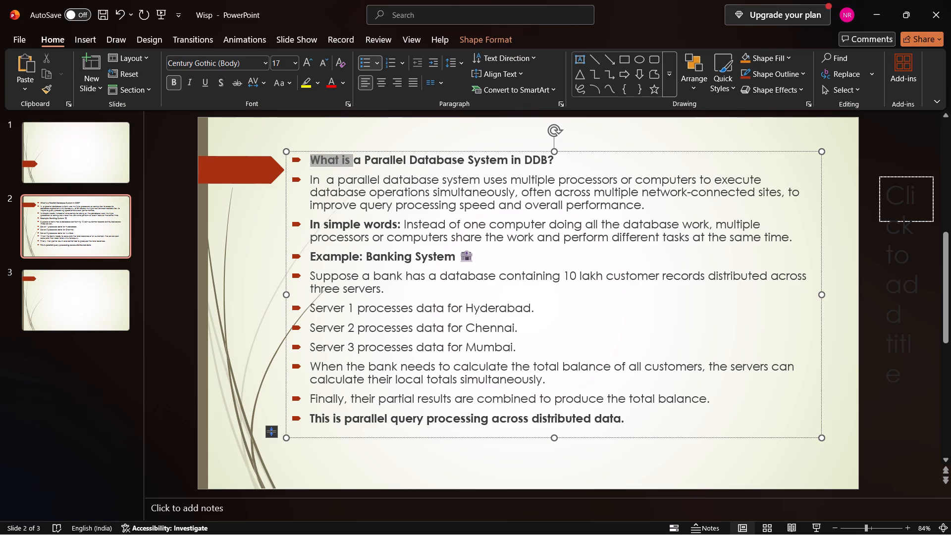
left_click_drag(381, 167, 554, 164)
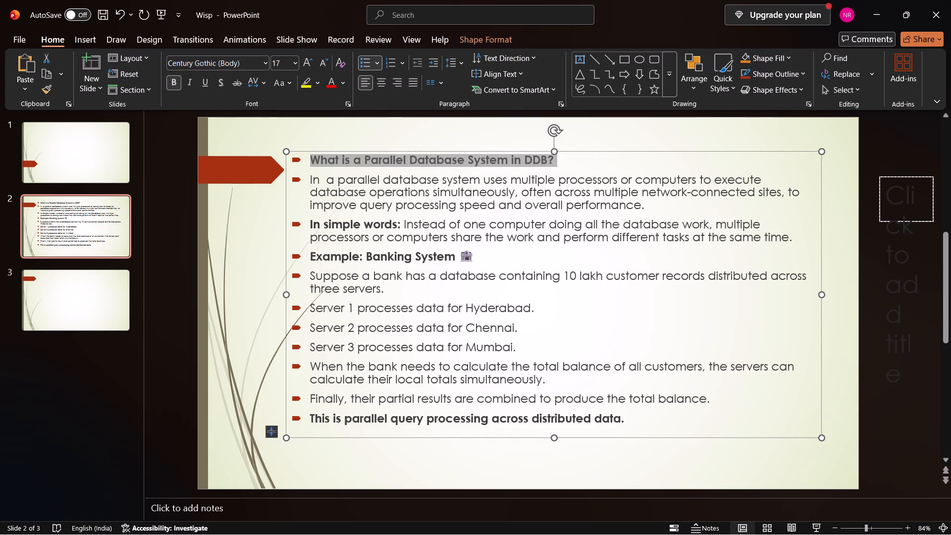
left_click_drag(554, 164, 556, 165)
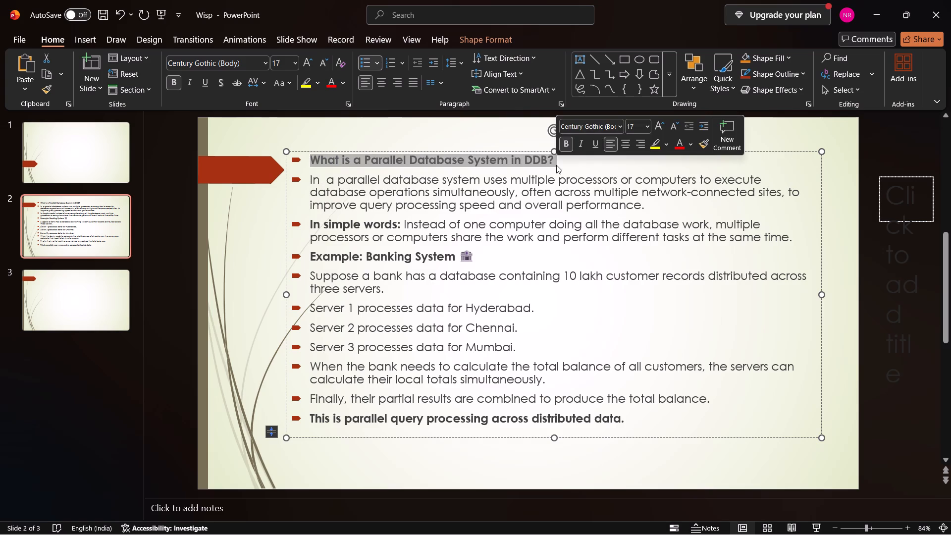
left_click(646, 125)
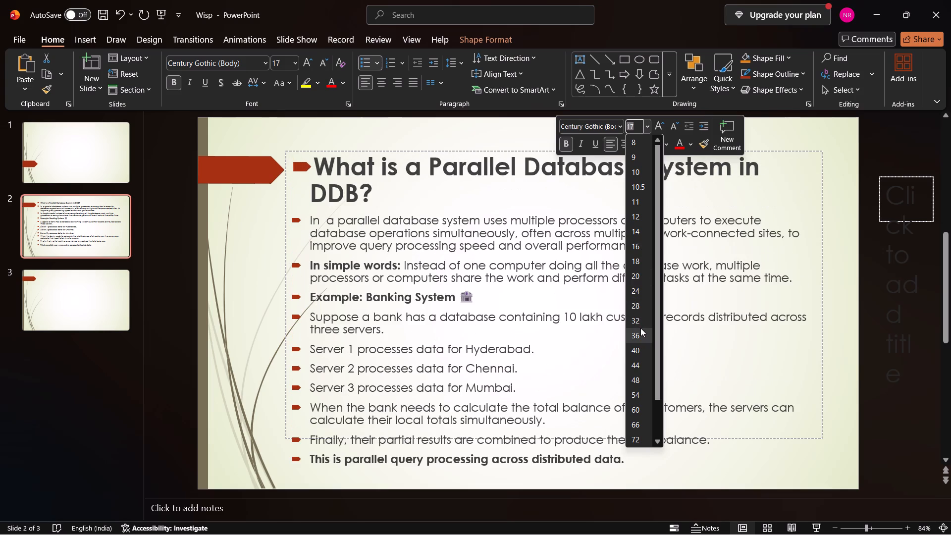
left_click(640, 328)
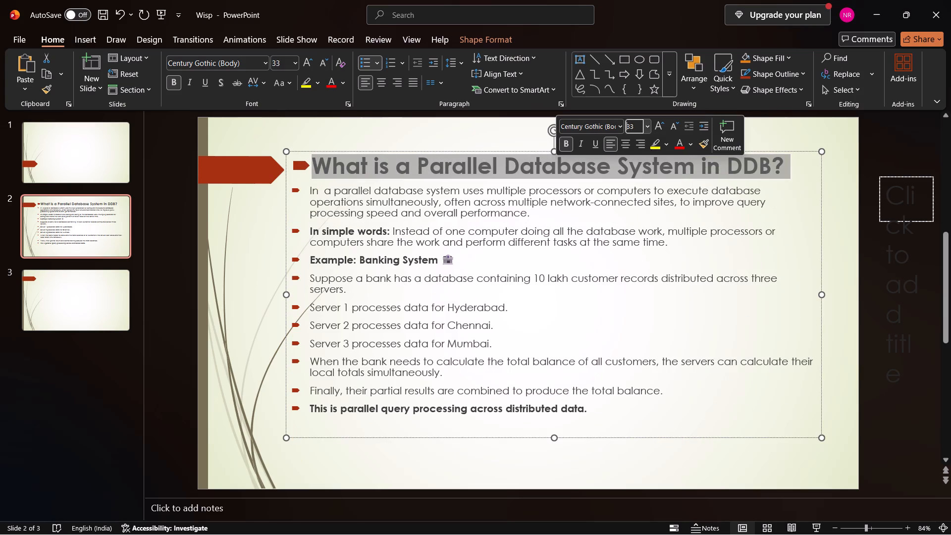
Shorten slide 2's heading line to "What is a Parallel Database System?" by removing "in DDB".
left_click(791, 156)
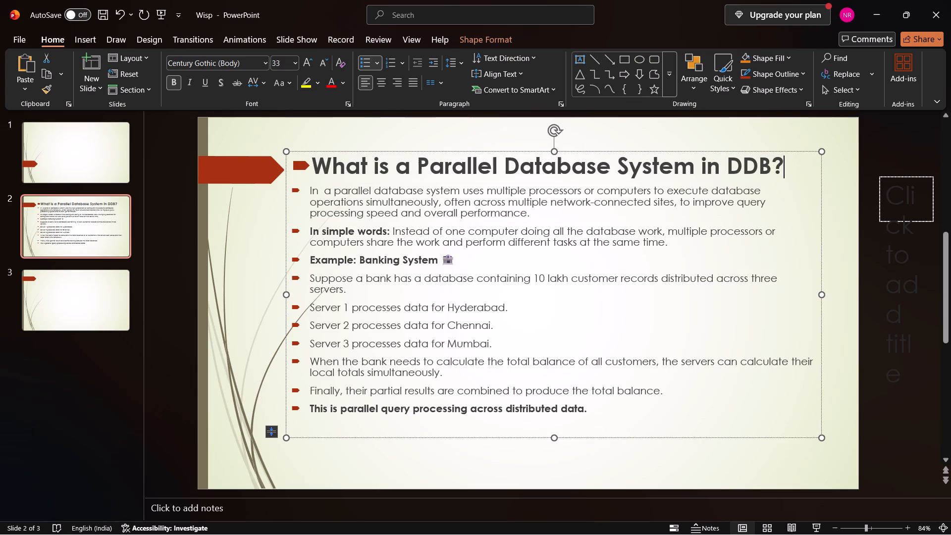
key("BackSpace")
key("BackSpace")
key("BackSpace")
key("BackSpace")
key("BackSpace")
key("BackSpace")
key("BackSpace")
key("BackSpace")
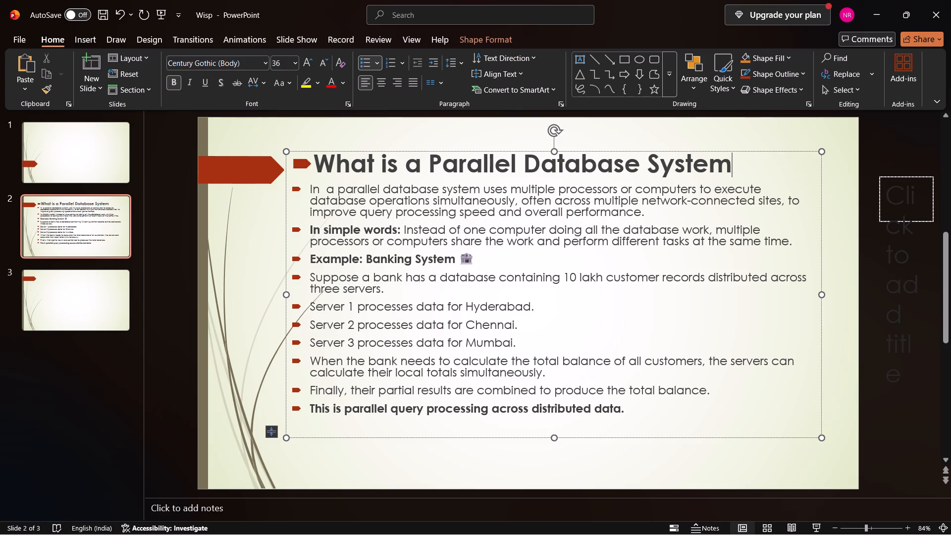
key("slash")
key("BackSpace")
key("shift+question")
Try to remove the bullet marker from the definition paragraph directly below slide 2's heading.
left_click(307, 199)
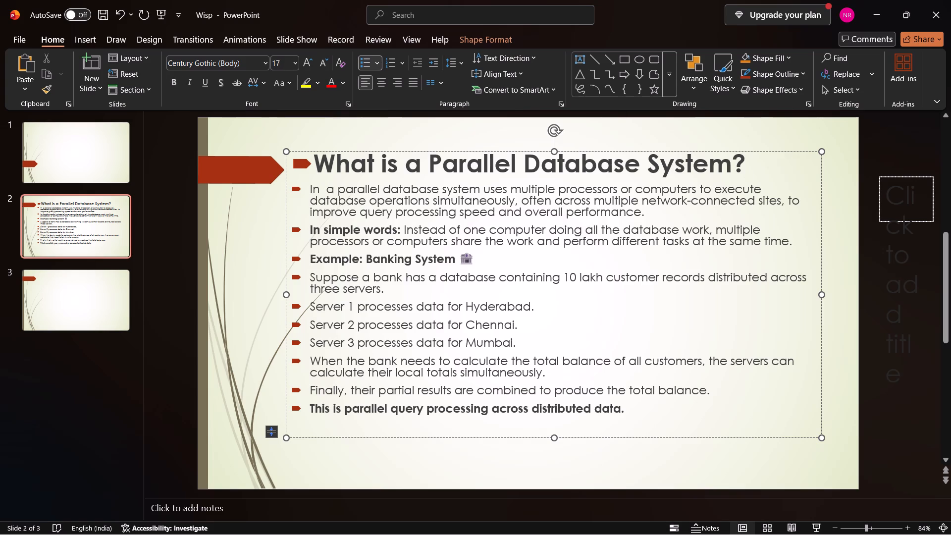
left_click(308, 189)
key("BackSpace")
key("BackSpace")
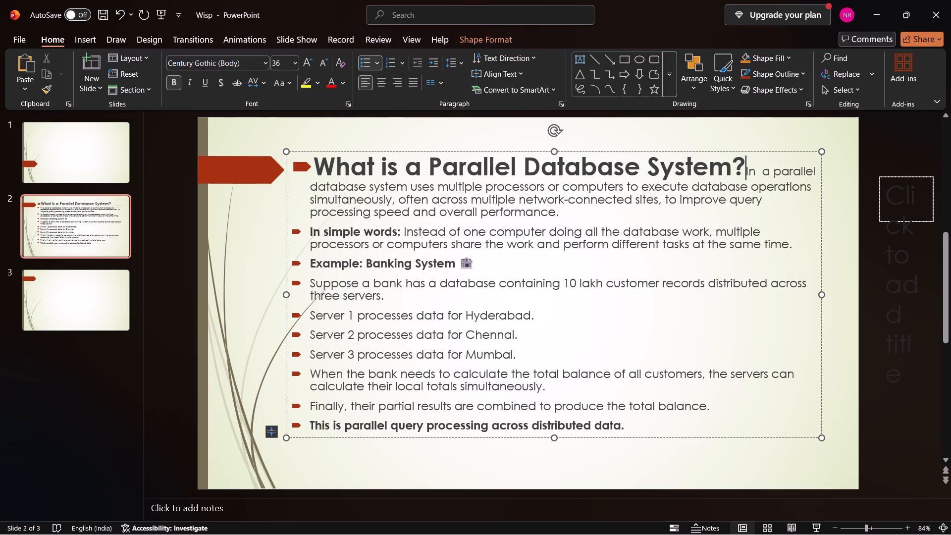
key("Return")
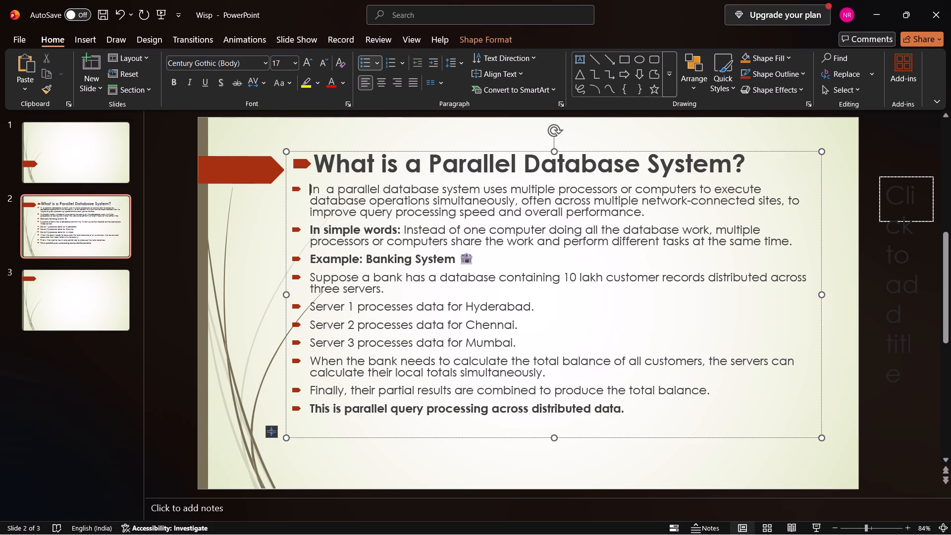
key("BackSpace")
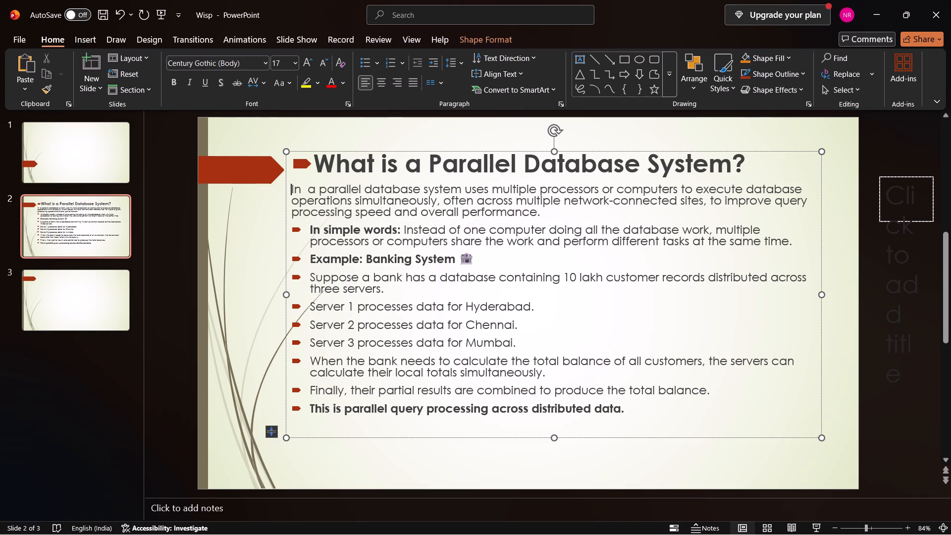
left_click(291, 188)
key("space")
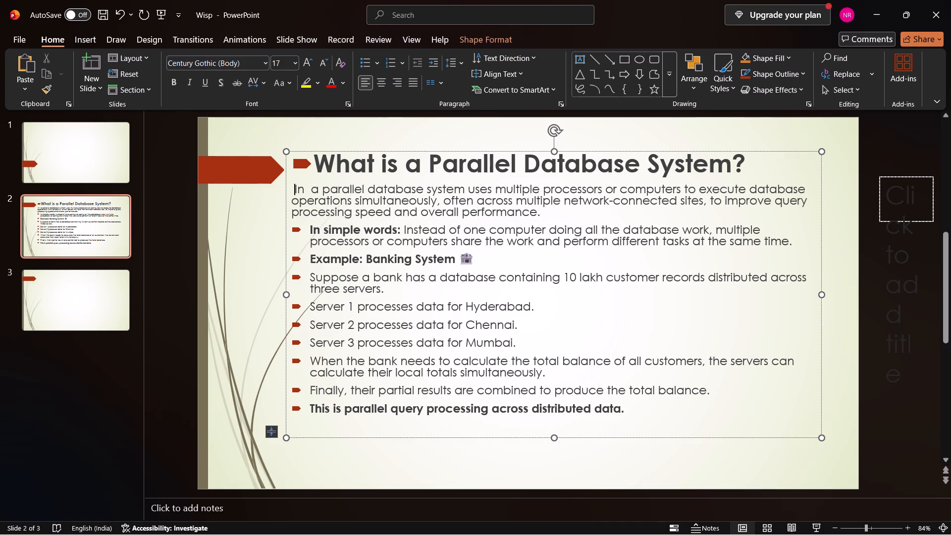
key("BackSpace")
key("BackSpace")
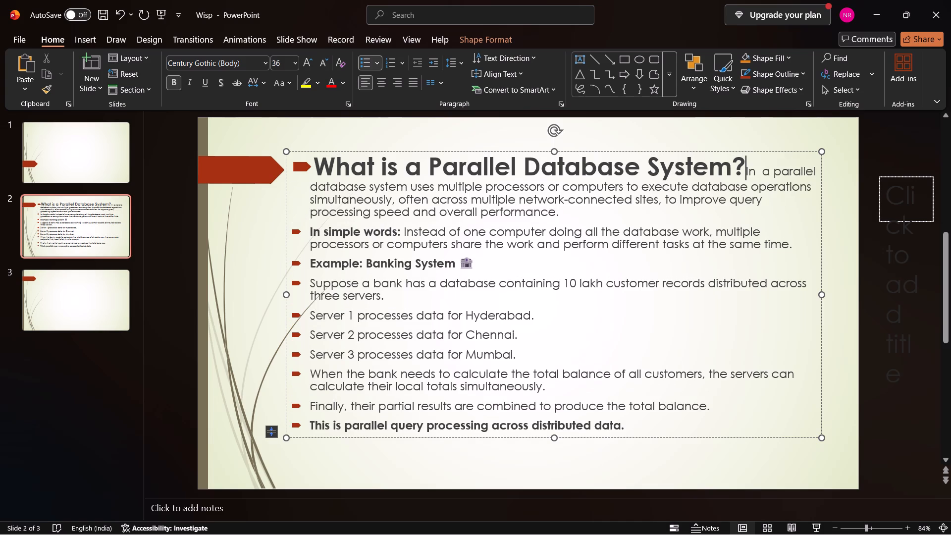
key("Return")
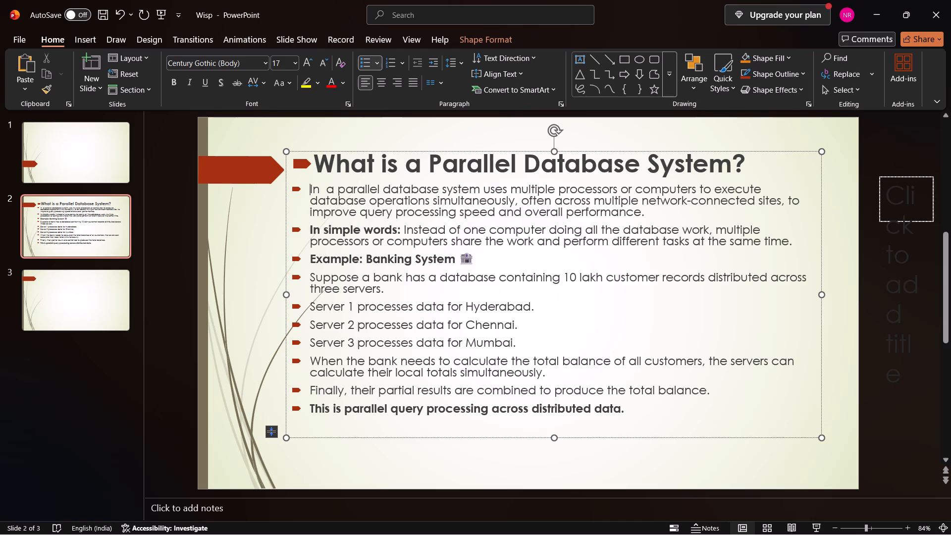
Remove the bullet markers from the "Finally" paragraph, the "When the bank needs" paragraph and the three server lines on slide 2.
left_click(305, 391)
key("BackSpace")
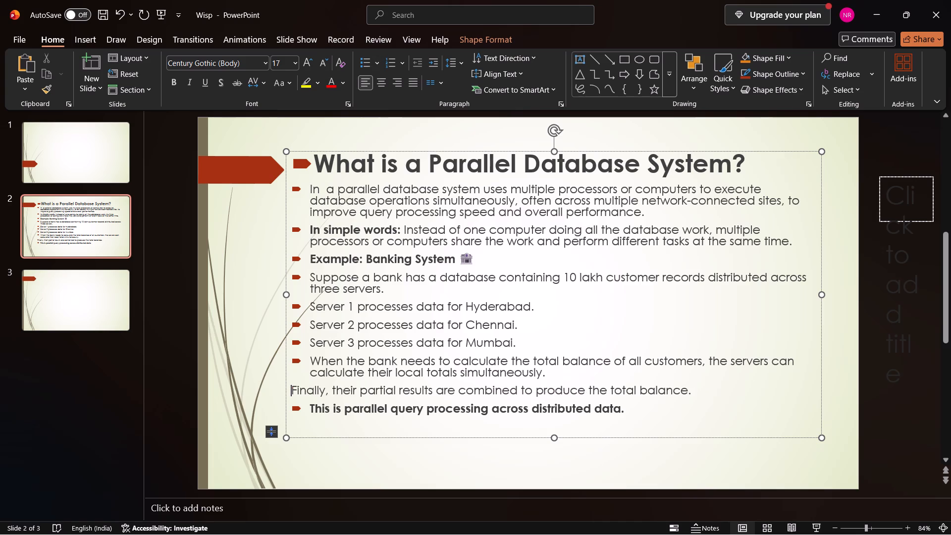
key("space")
key("space")
key("space")
key("space")
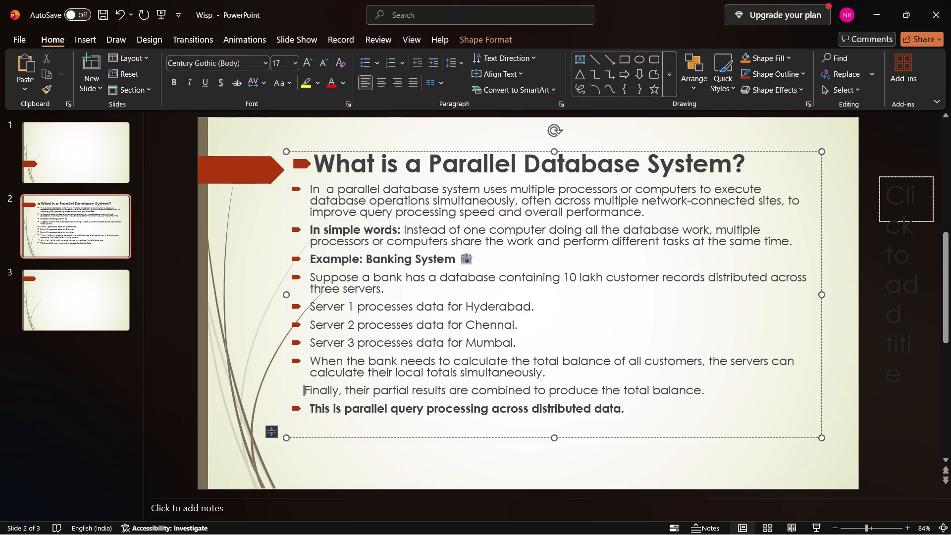
left_click(305, 358)
key("BackSpace")
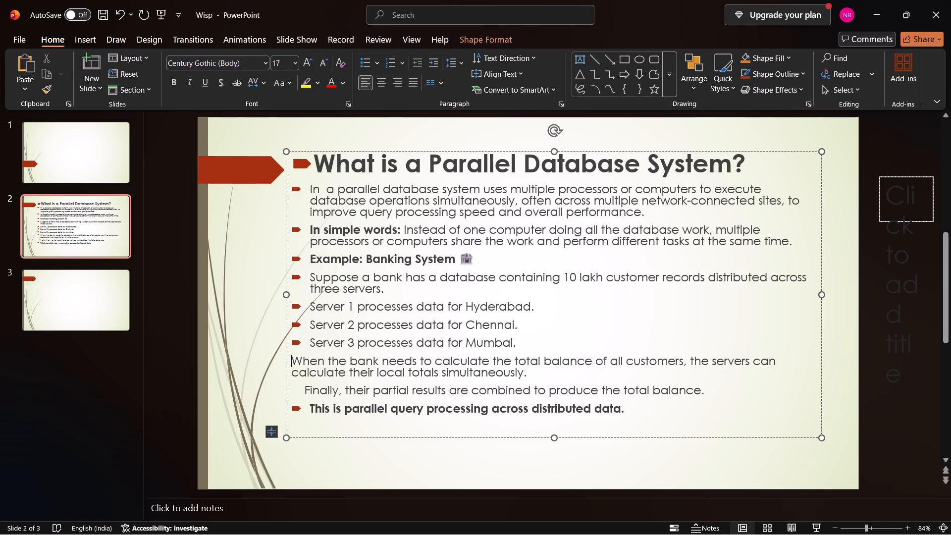
left_click(307, 347)
key("BackSpace")
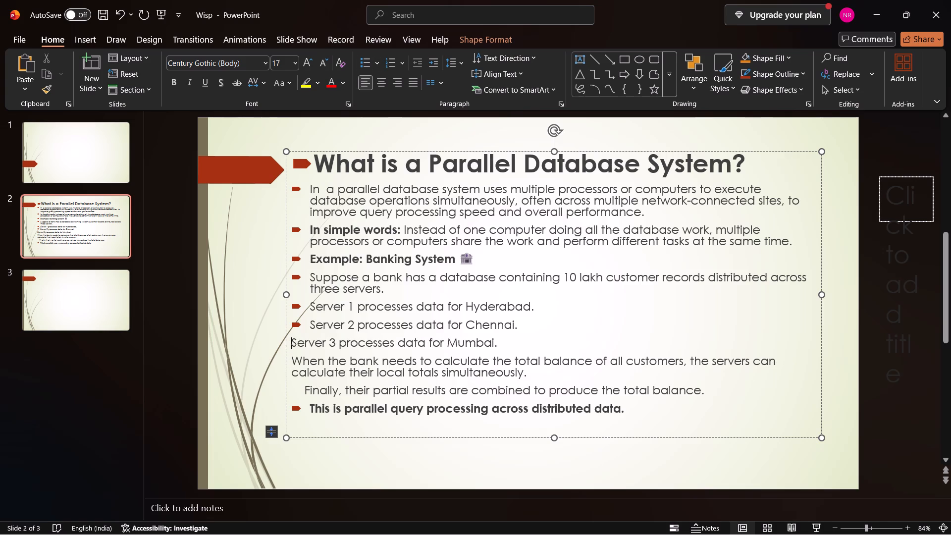
left_click(305, 324)
key("BackSpace")
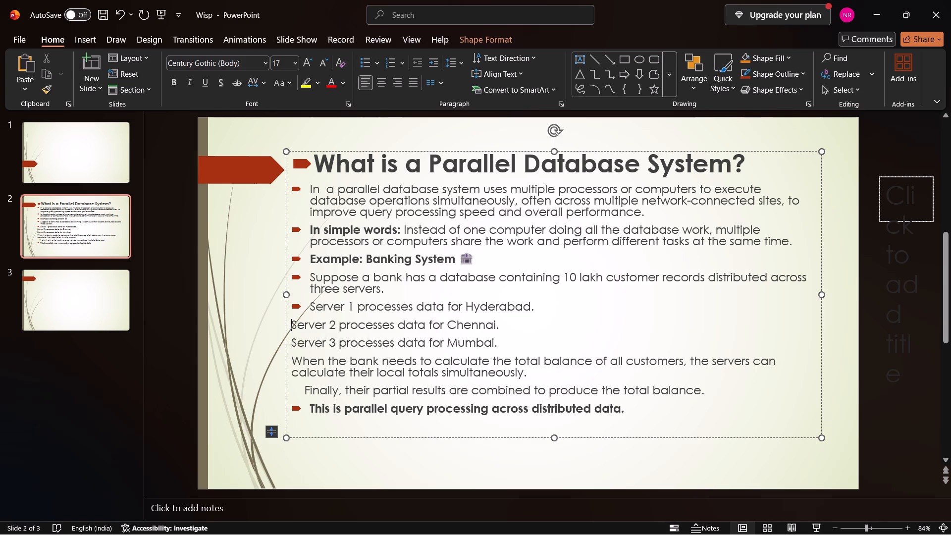
left_click(304, 306)
key("BackSpace")
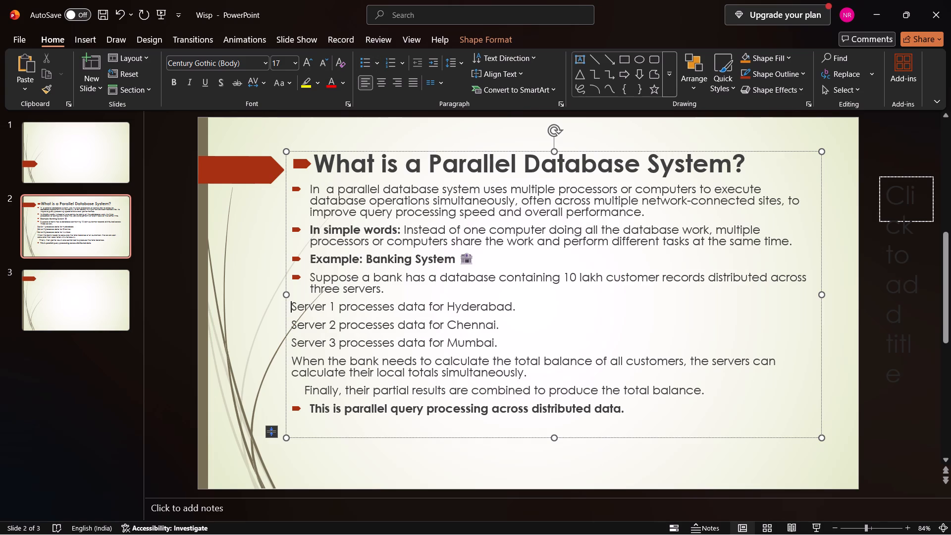
Indent the three server lines and the first line of the "When the bank needs" paragraph by one tab stop.
key("Tab")
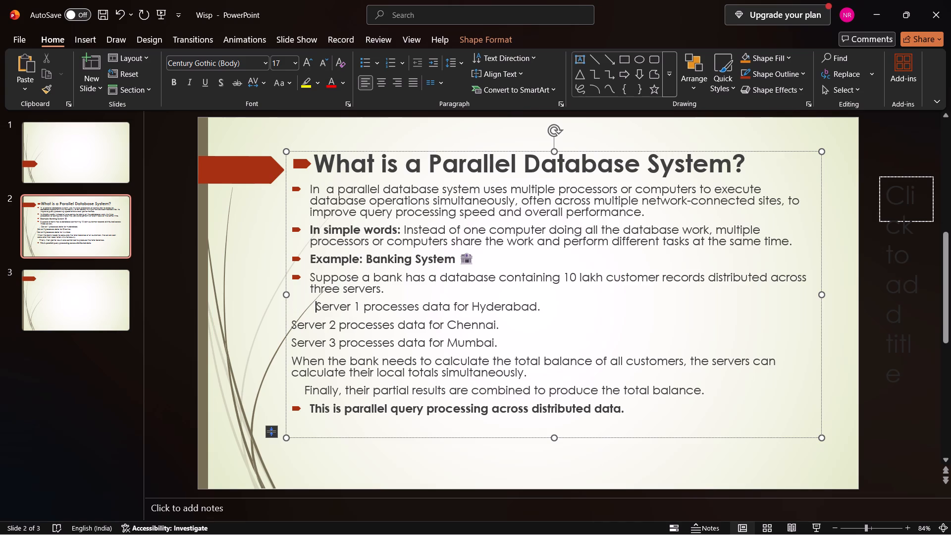
left_click(289, 326)
key("Tab")
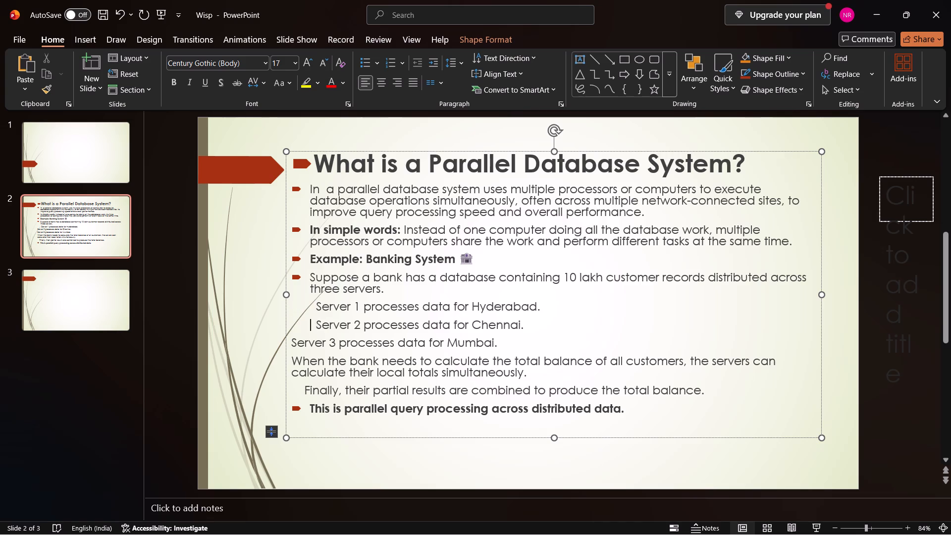
left_click(293, 344)
key("Tab")
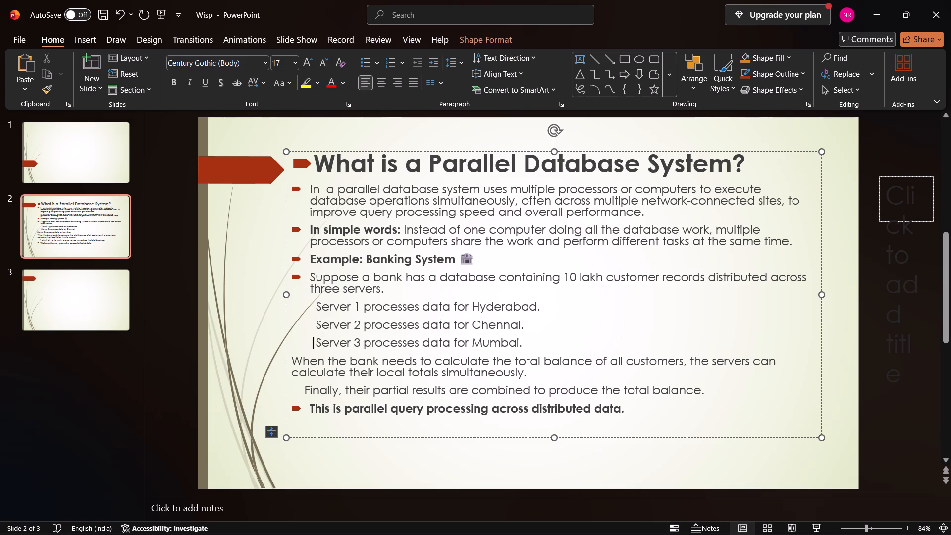
left_click(291, 362)
key("Tab")
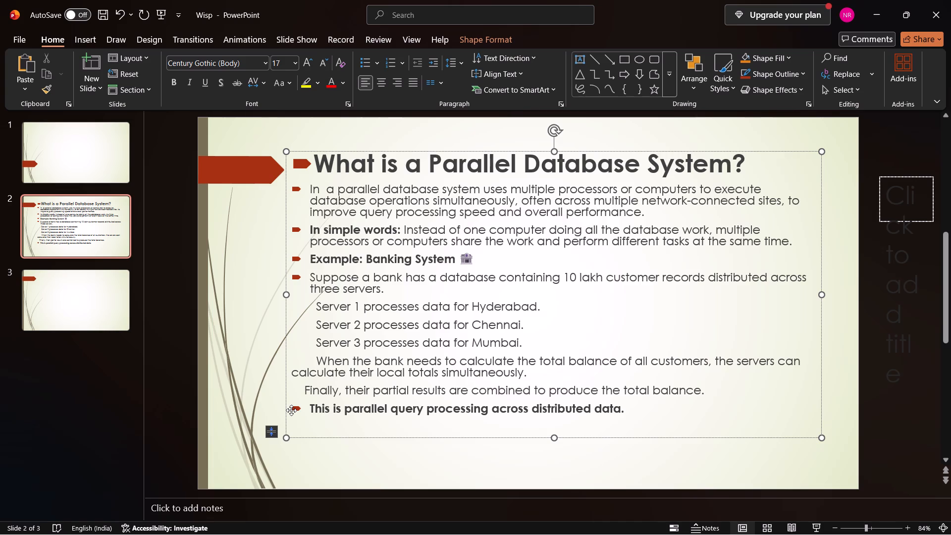
Indent the wrapped line "calculate their local totals simultaneously." to align with the first line of its paragraph.
left_click(289, 375)
key("space")
key("space")
key("space")
key("space")
key("space")
key("space")
key("space")
key("space")
key("space")
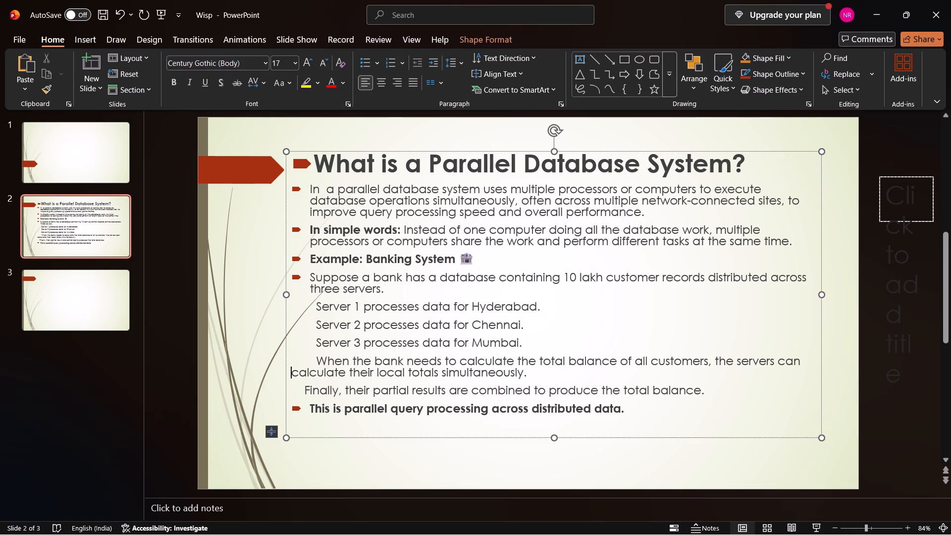
left_click(292, 372)
left_click(292, 372)
key("space")
key("space")
key("Tab")
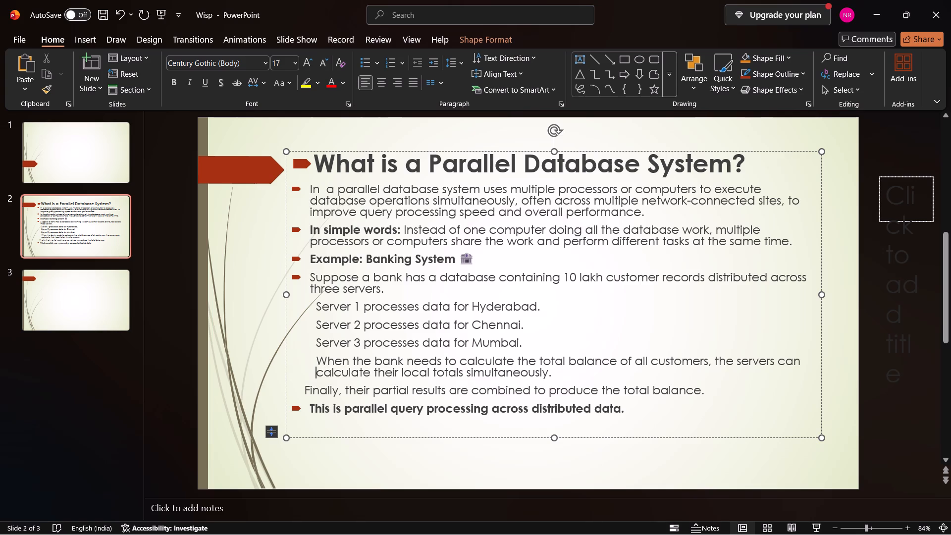
key("BackSpace")
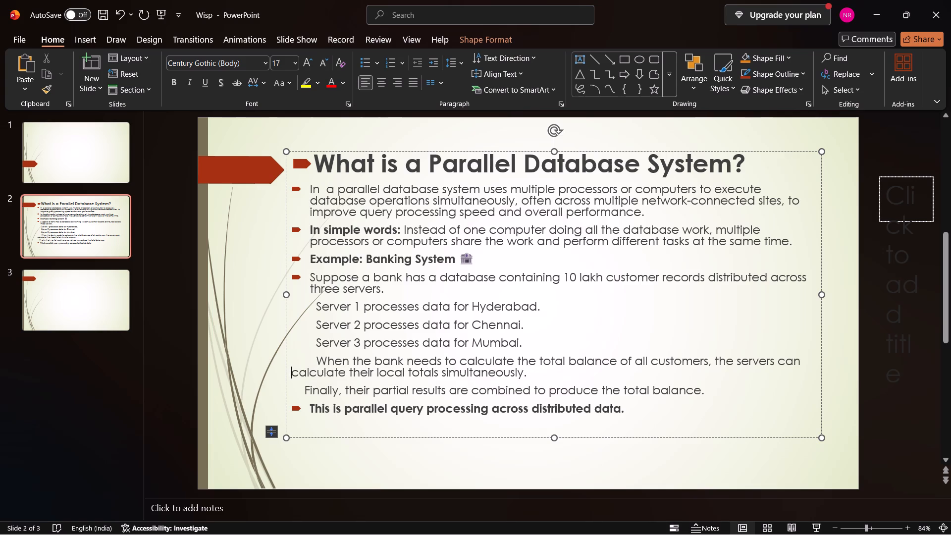
key("space")
key("space")
key("Tab")
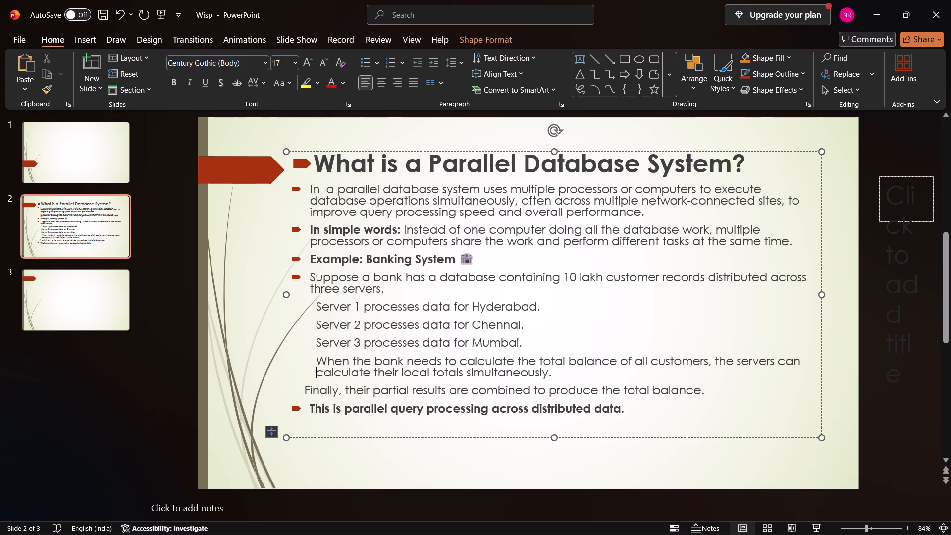
Replace the spaces before the "Finally, their partial results" line with a one-tab-stop indent matching the lines above.
left_click(302, 388)
key("BackSpace")
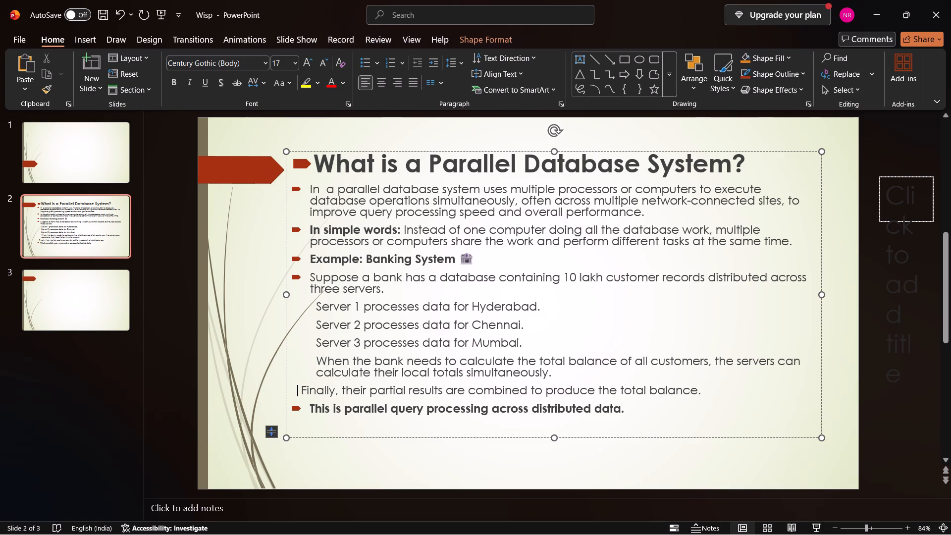
key("BackSpace")
key("Tab")
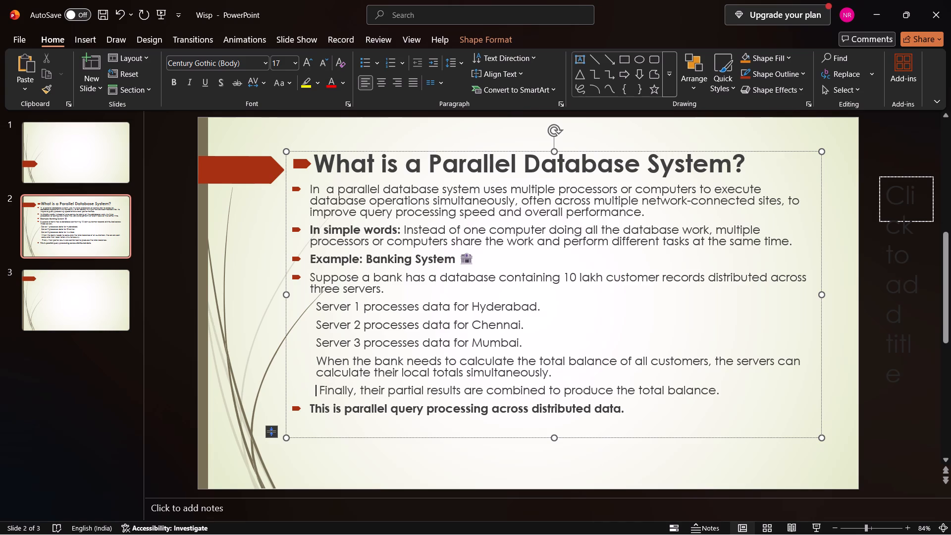
left_click(319, 390)
key("BackSpace")
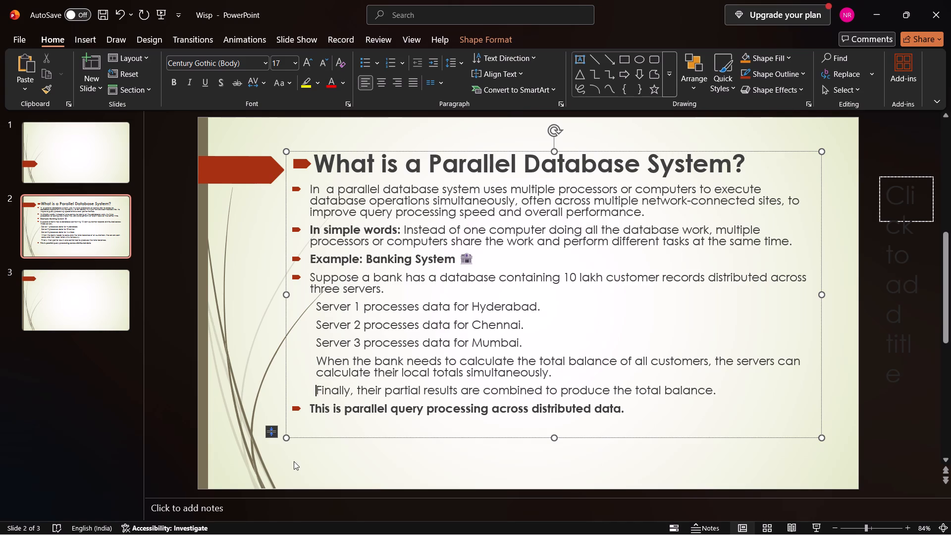
left_click(306, 407)
left_click_drag(820, 295, 699, 315)
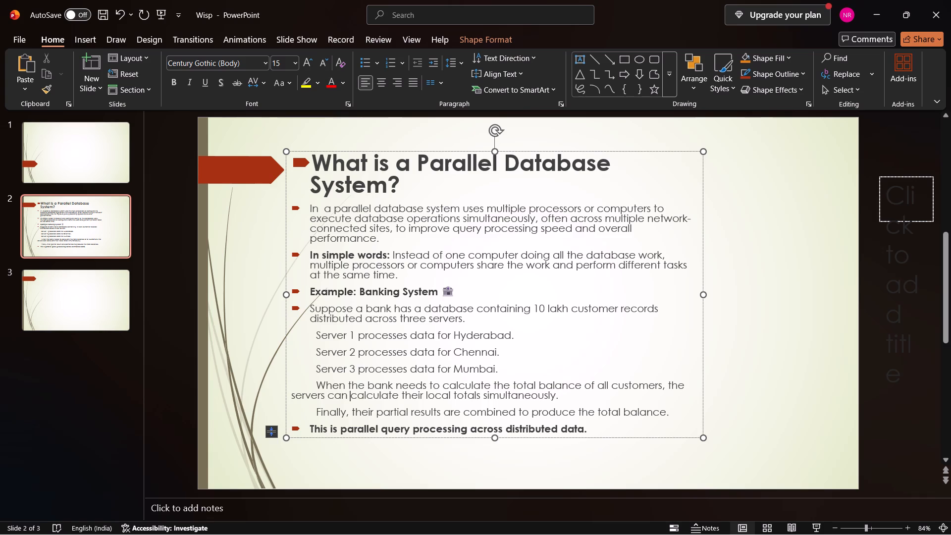
Remove the bullet marker from the heading "What is a Parallel Database System?".
left_click(313, 163)
key("BackSpace")
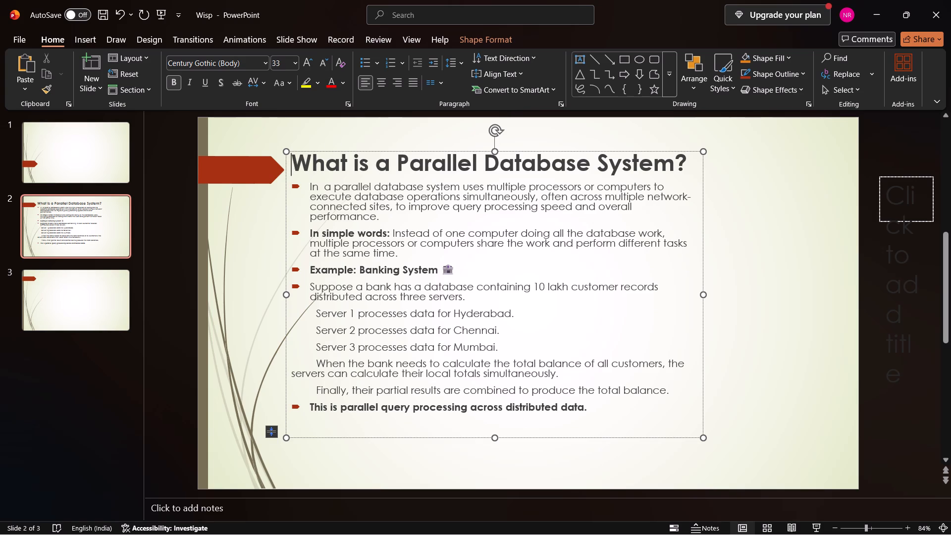
Reposition the text box slightly up and to the left so the heading sits above the red arrow shape.
left_click_drag(329, 151, 322, 127)
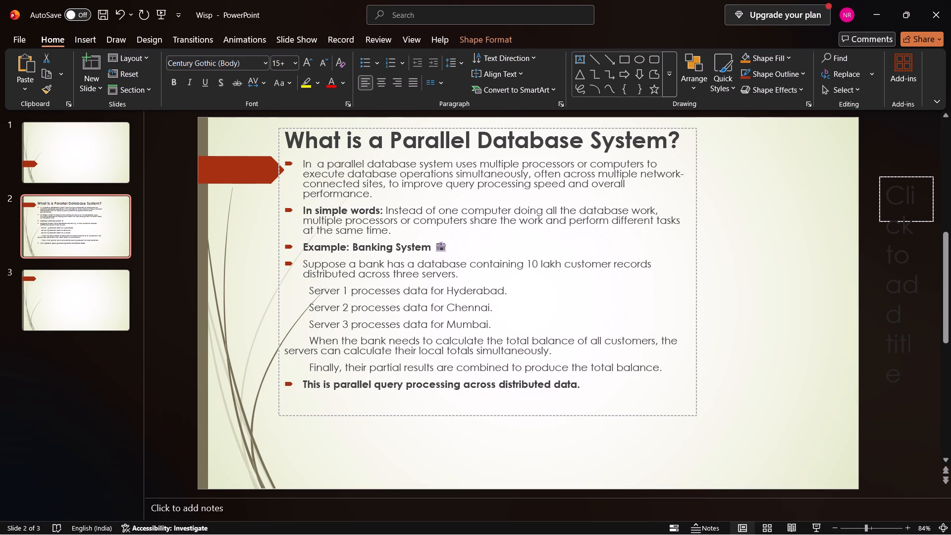
left_click_drag(322, 127, 307, 126)
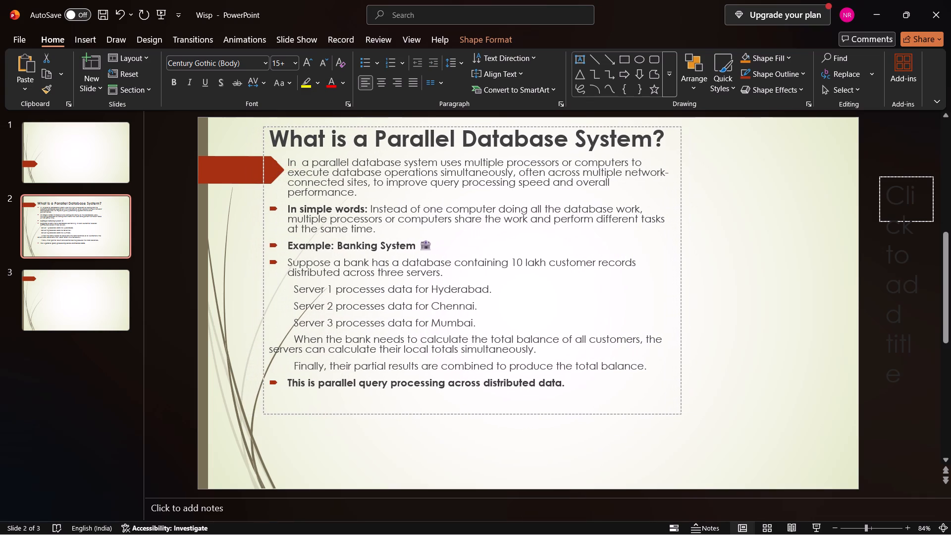
left_click_drag(307, 126, 308, 126)
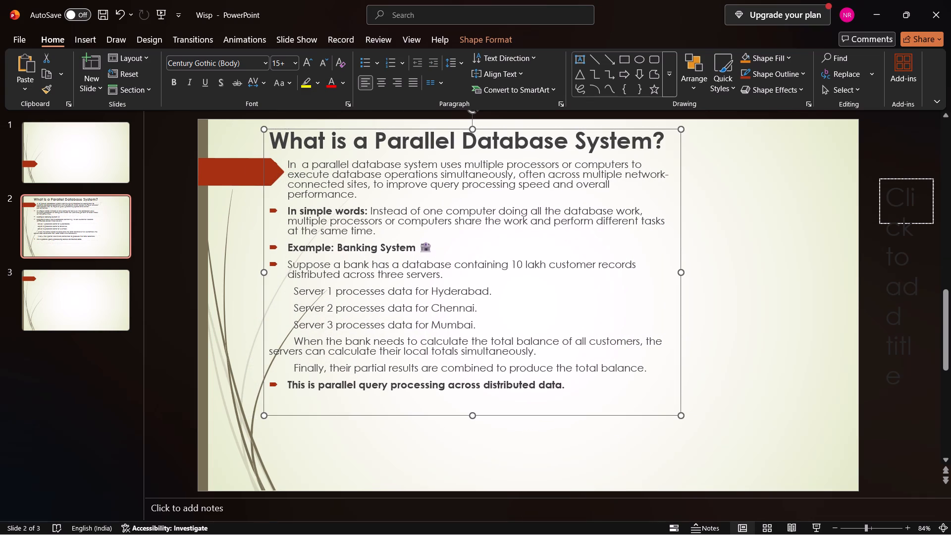
left_click(271, 139)
key("BackSpace")
key("BackSpace")
key("BackSpace")
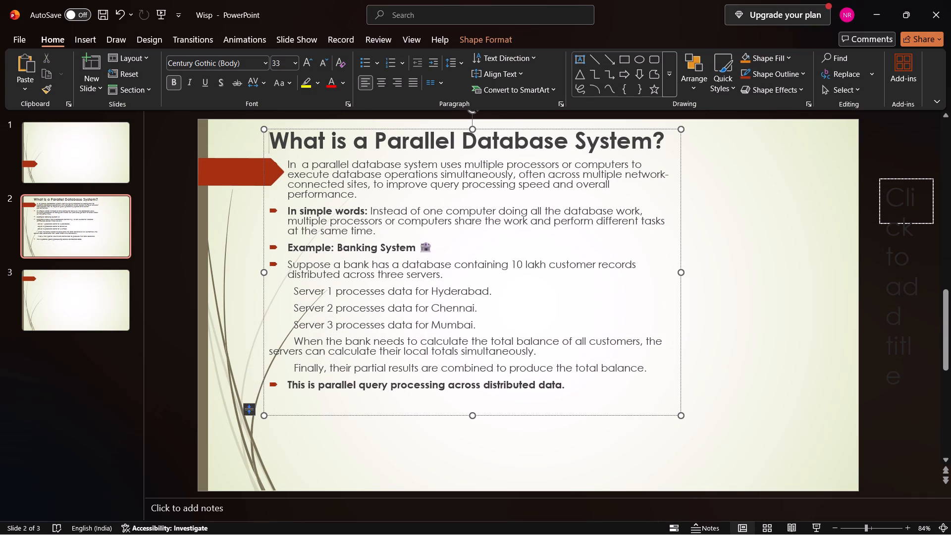
left_click_drag(262, 147, 237, 147)
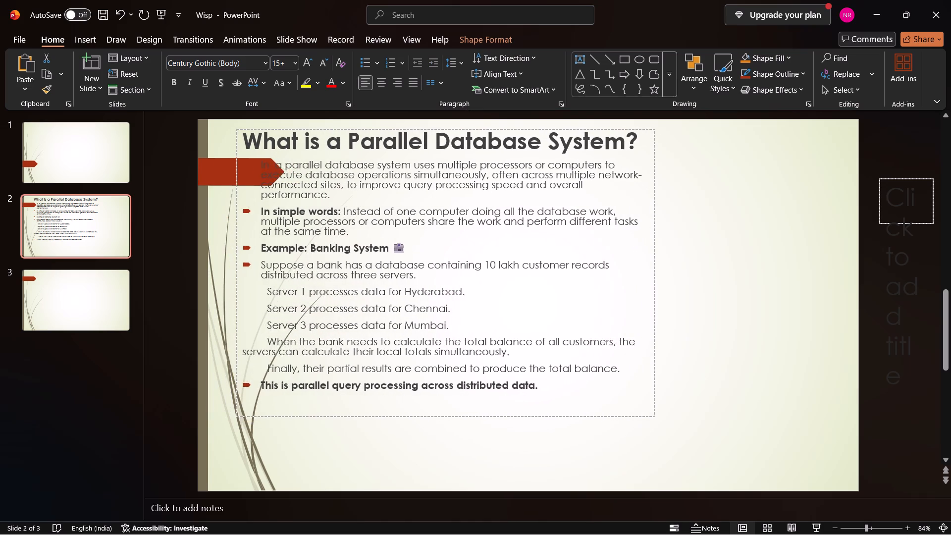
left_click_drag(237, 147, 264, 140)
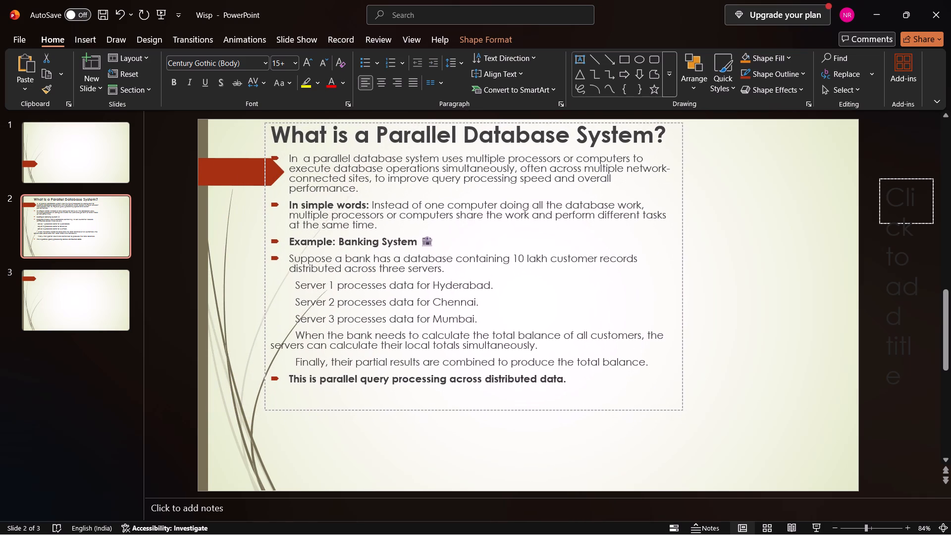
left_click_drag(264, 140, 264, 139)
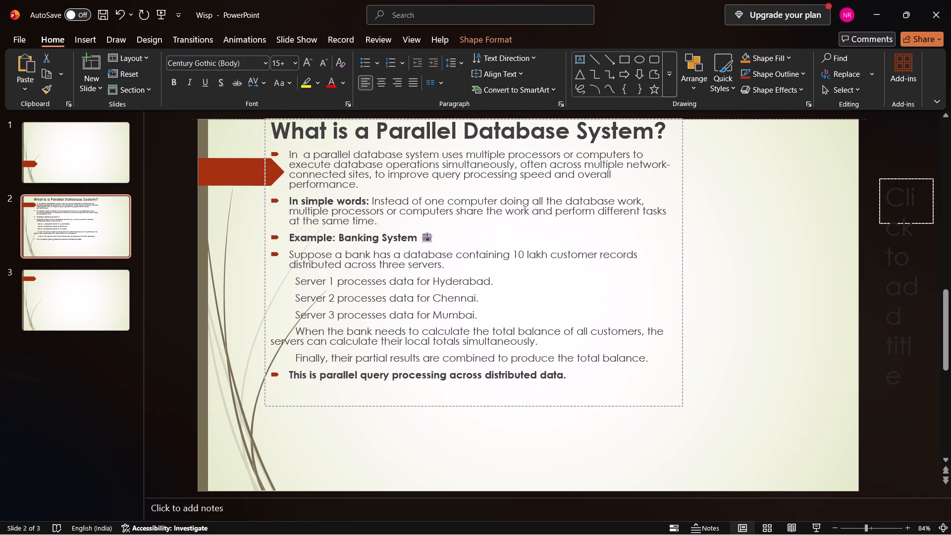
left_click_drag(264, 139, 278, 156)
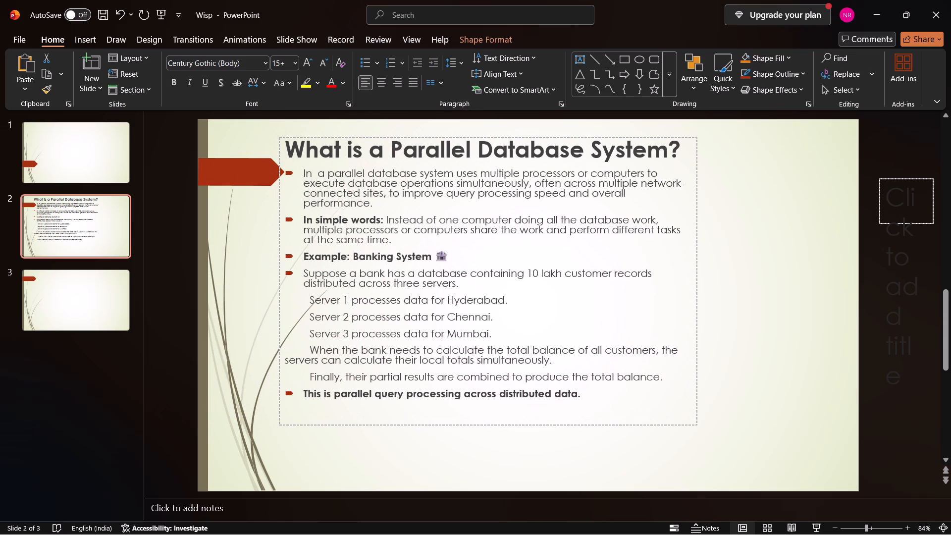
left_click_drag(278, 156, 278, 154)
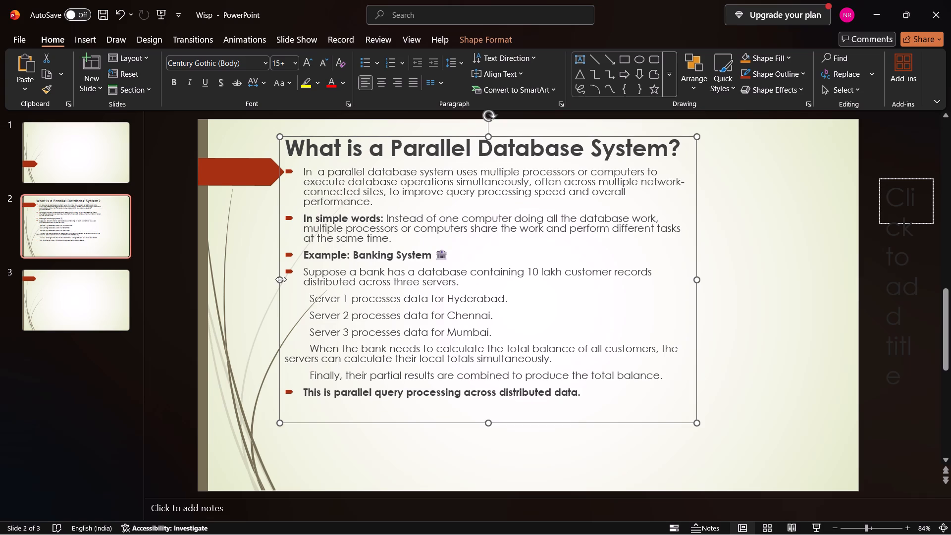
Widen the text box by extending its left edge to the left side of the slide.
left_click_drag(281, 279, 204, 276)
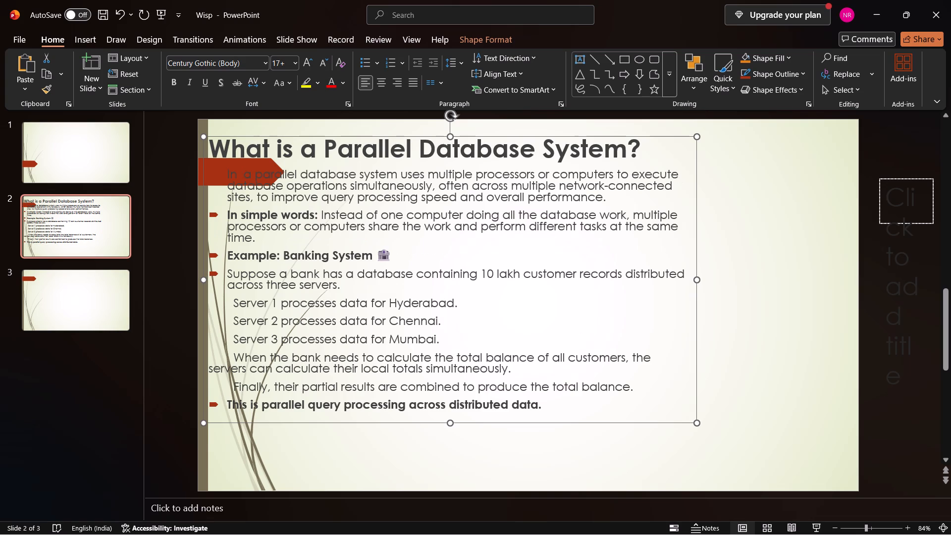
Insert an empty line after the heading so the body text starts below the red arrow shape.
left_click(653, 148)
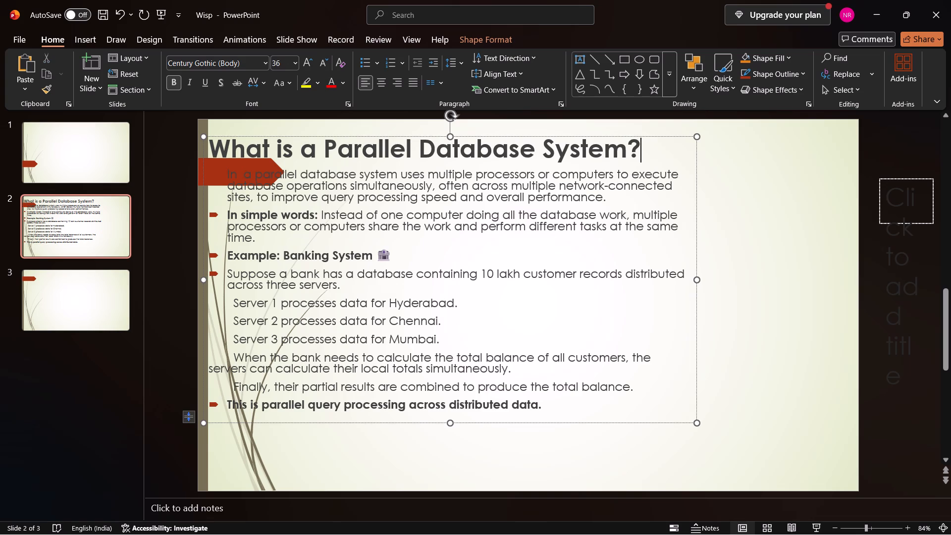
key("Return")
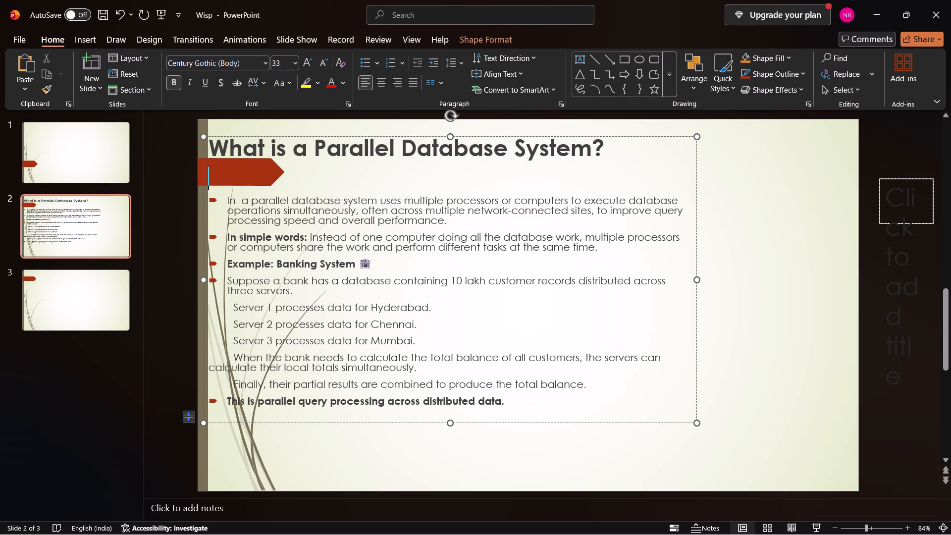
Nudge the text box slightly upward so the heading clears the red arrow shape.
left_click_drag(300, 136, 300, 128)
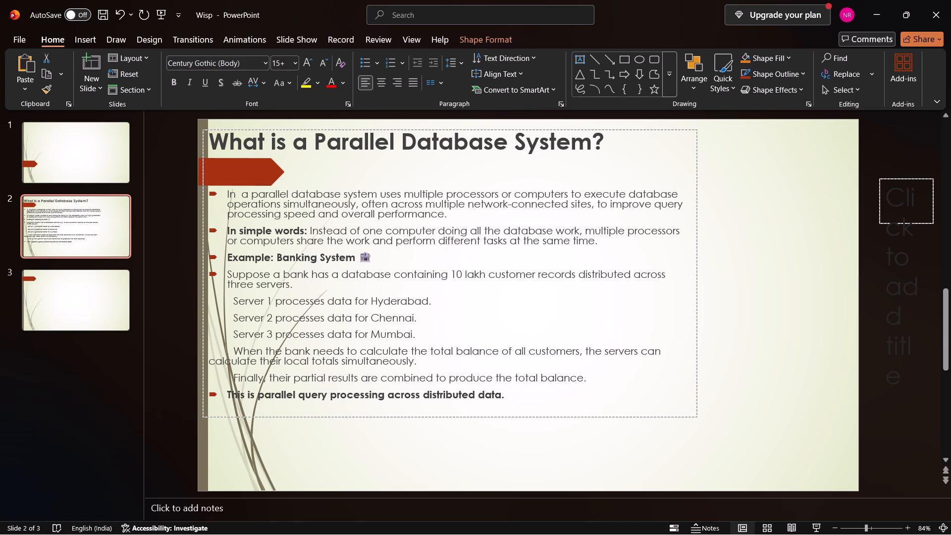
left_click_drag(300, 128, 300, 130)
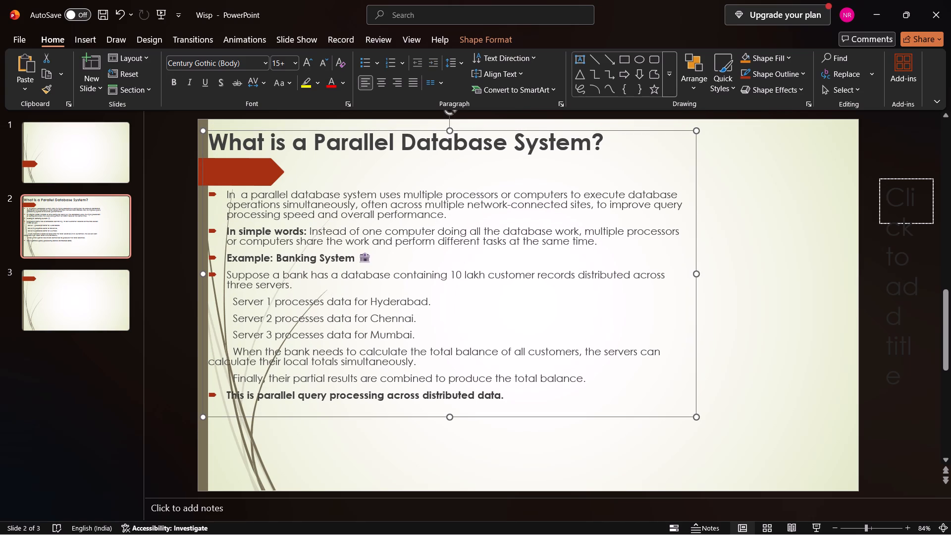
left_click(307, 184)
left_click(297, 166)
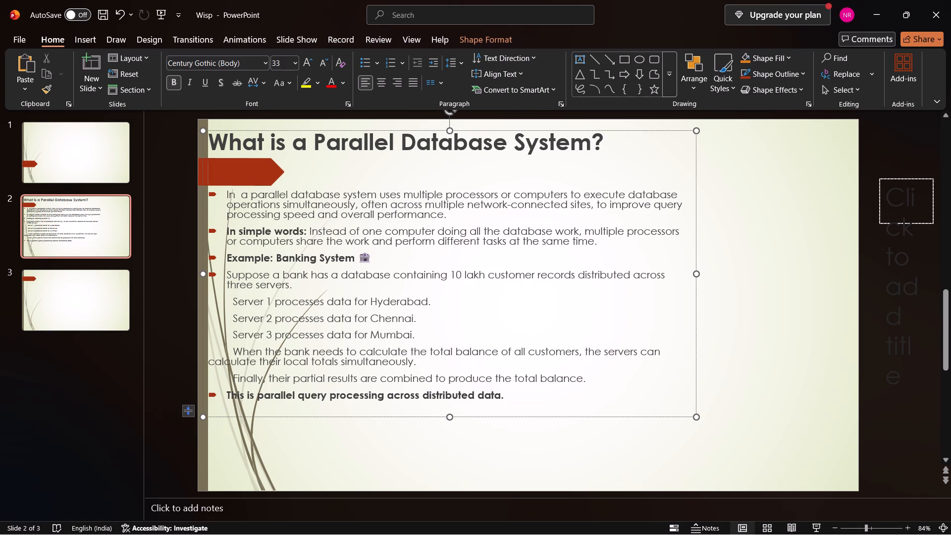
scroll(298, 166, "down", 1)
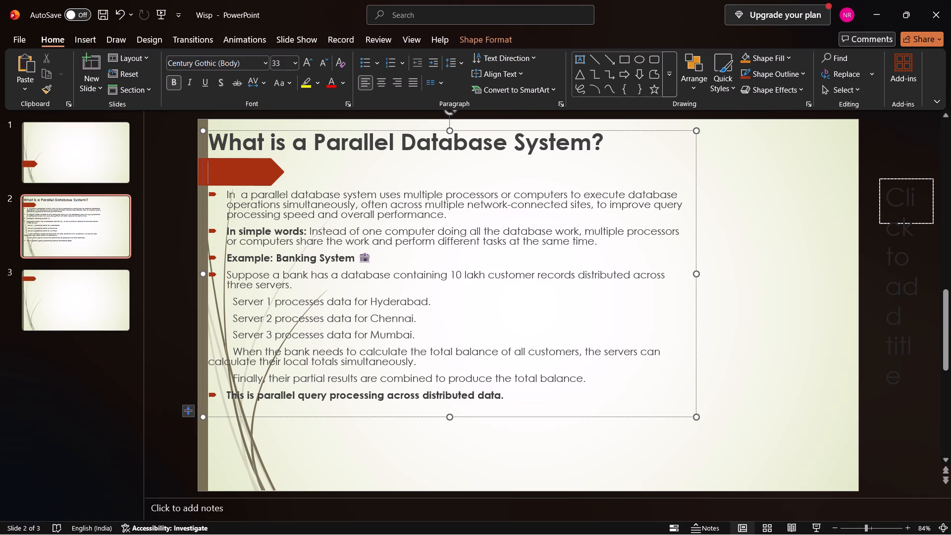
left_click(313, 130)
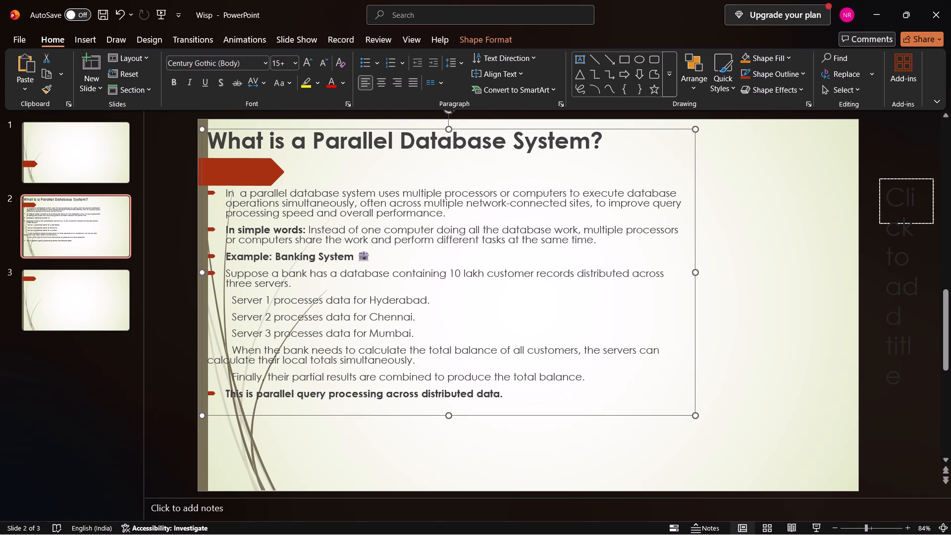
Select all body text below the heading on slide 2 and open its font size choices.
left_click_drag(224, 192, 444, 408)
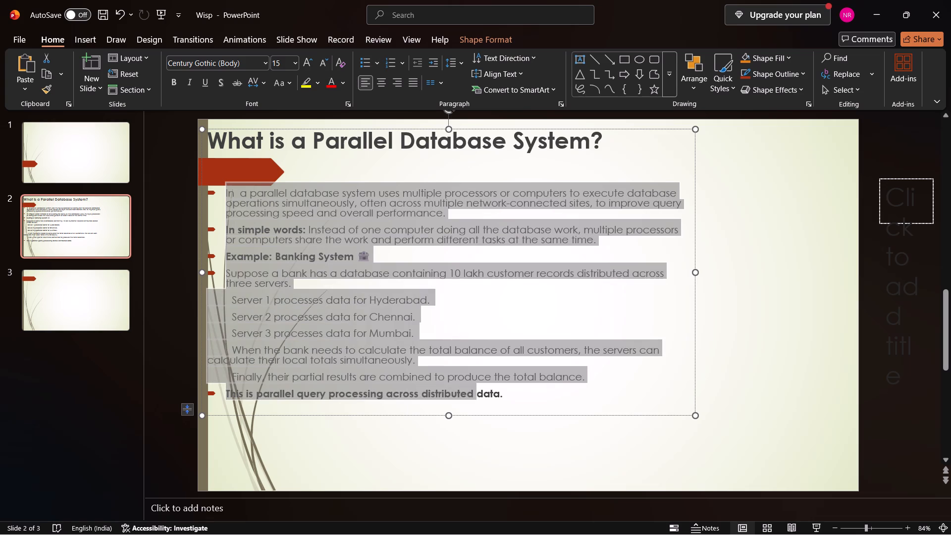
left_click_drag(444, 408, 489, 428)
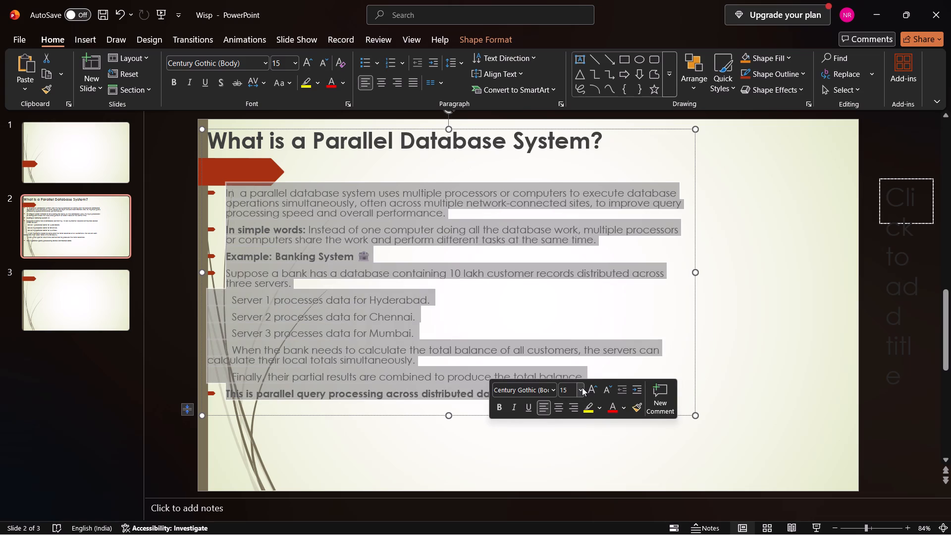
left_click(581, 387)
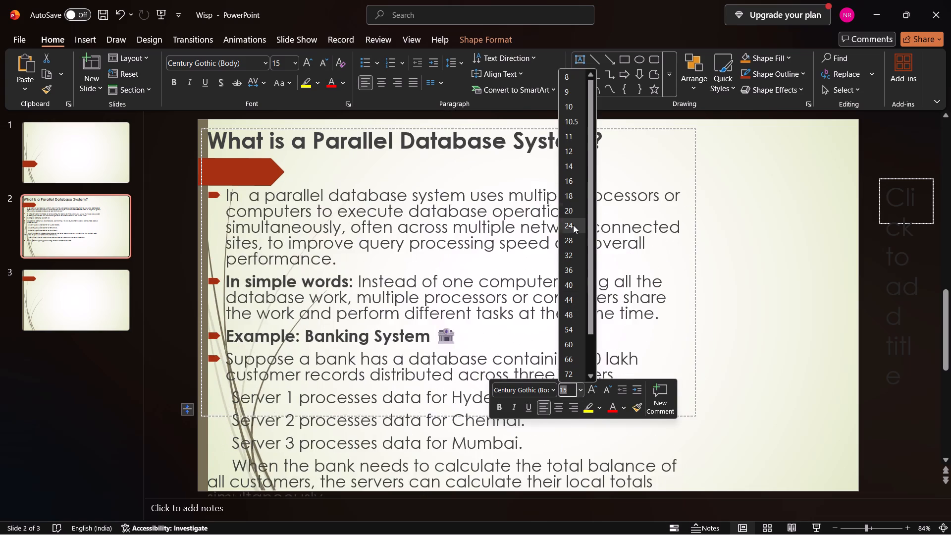
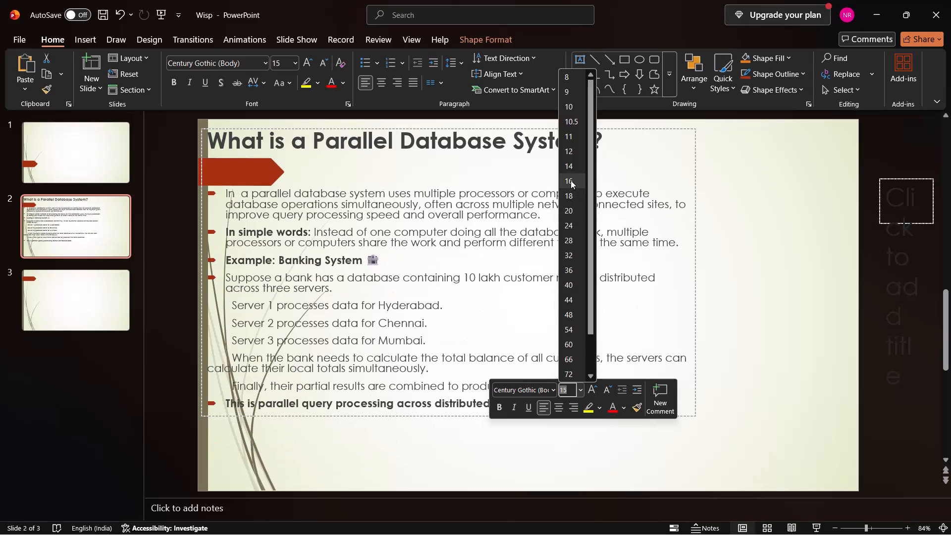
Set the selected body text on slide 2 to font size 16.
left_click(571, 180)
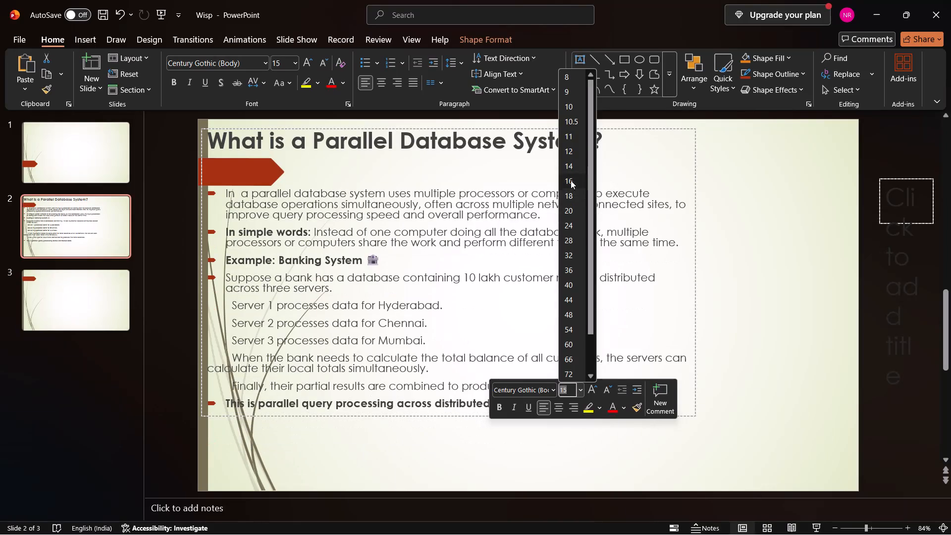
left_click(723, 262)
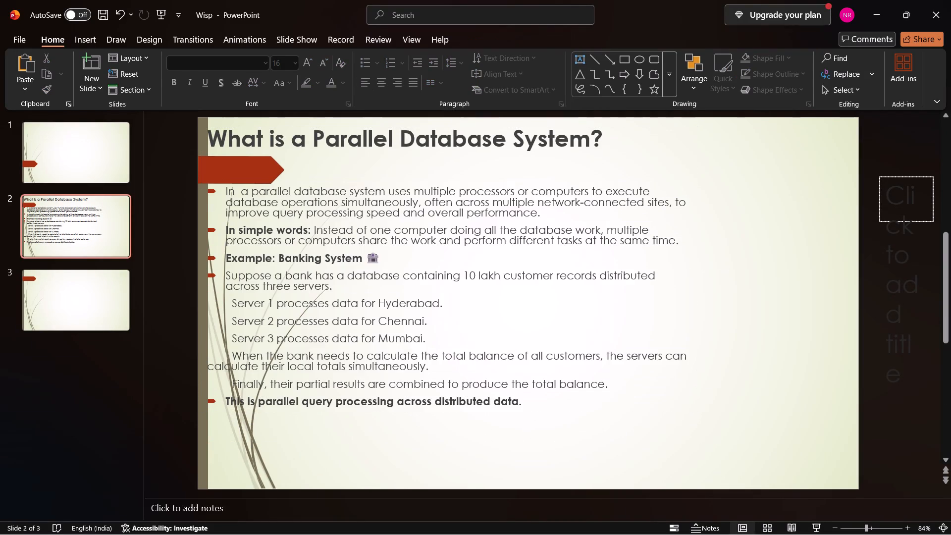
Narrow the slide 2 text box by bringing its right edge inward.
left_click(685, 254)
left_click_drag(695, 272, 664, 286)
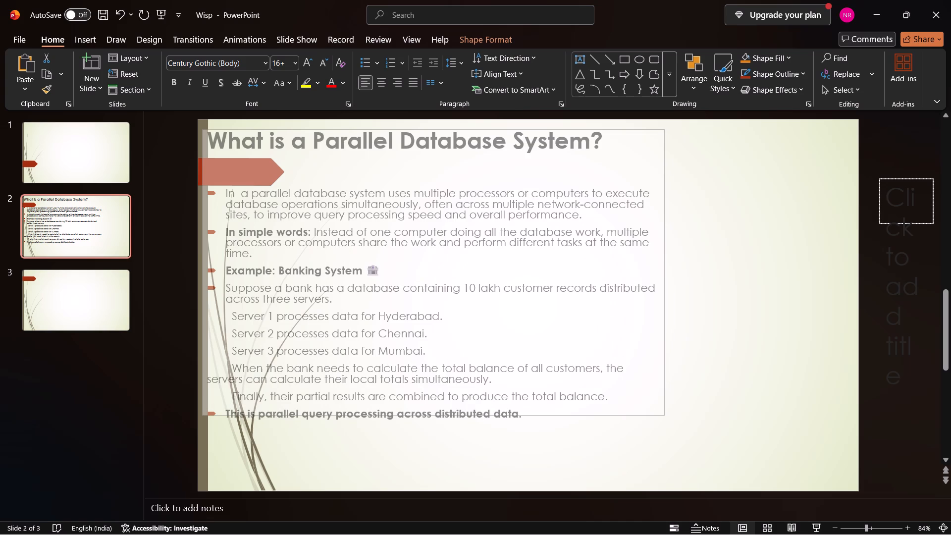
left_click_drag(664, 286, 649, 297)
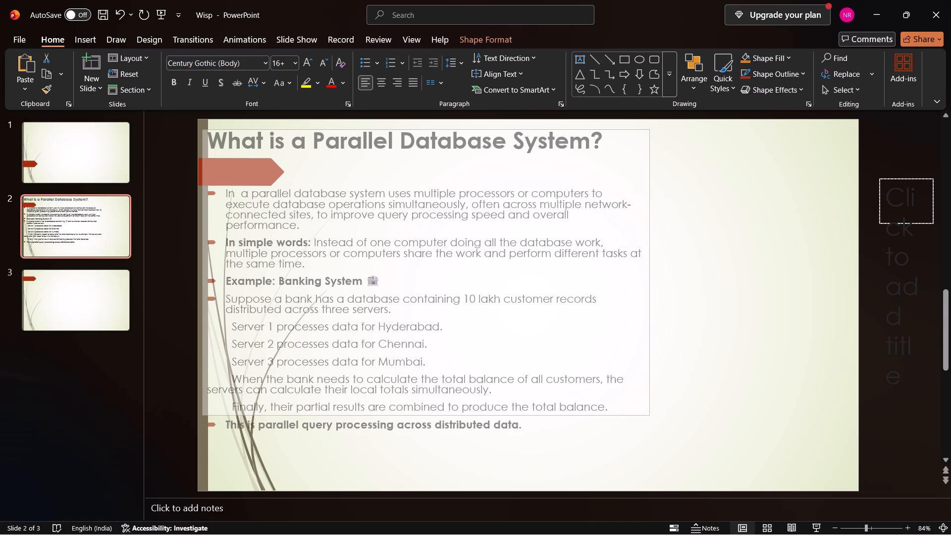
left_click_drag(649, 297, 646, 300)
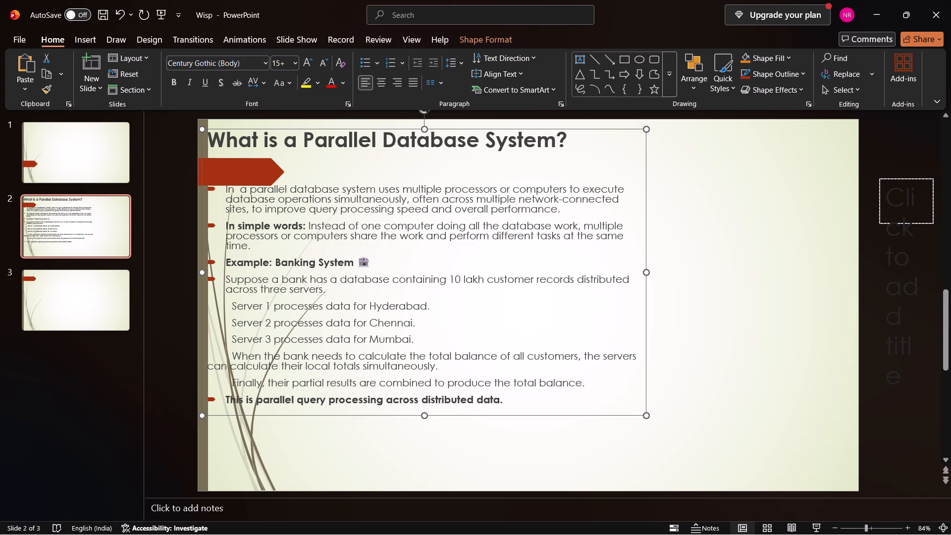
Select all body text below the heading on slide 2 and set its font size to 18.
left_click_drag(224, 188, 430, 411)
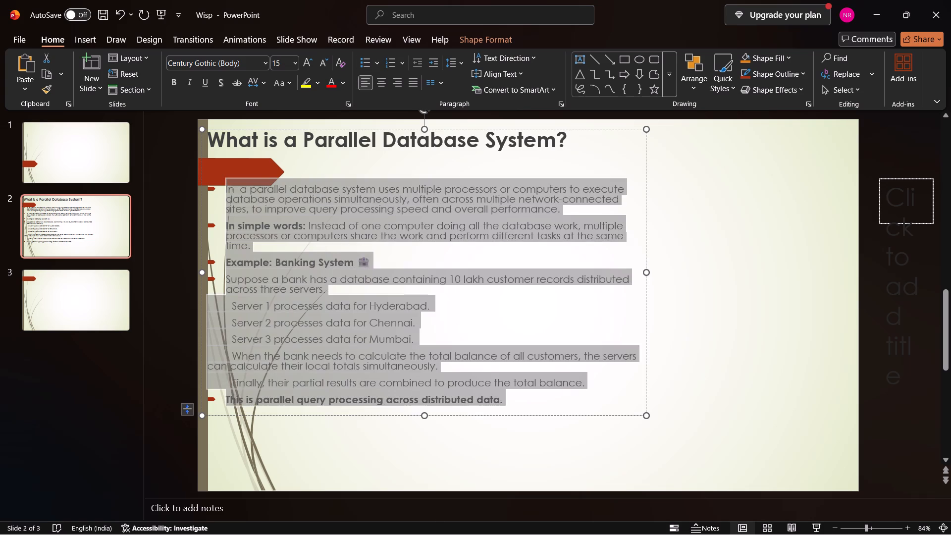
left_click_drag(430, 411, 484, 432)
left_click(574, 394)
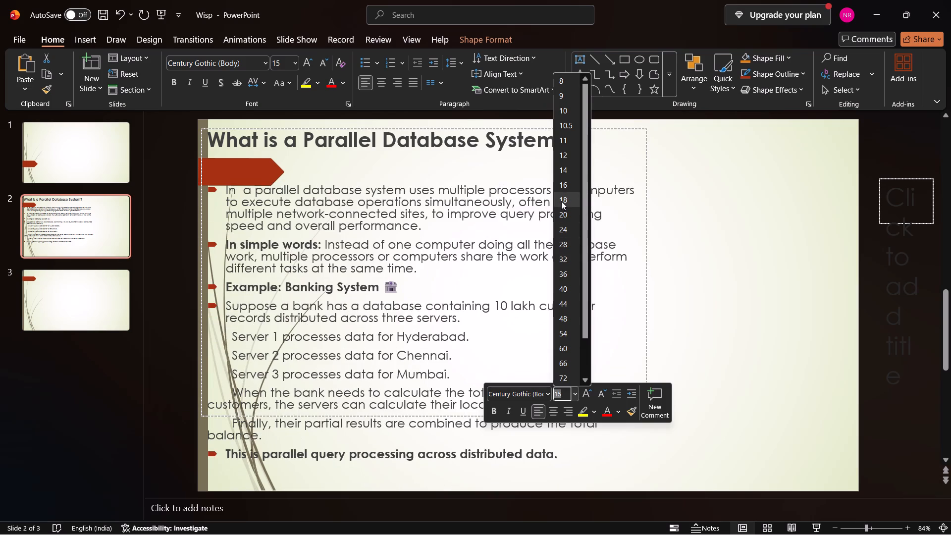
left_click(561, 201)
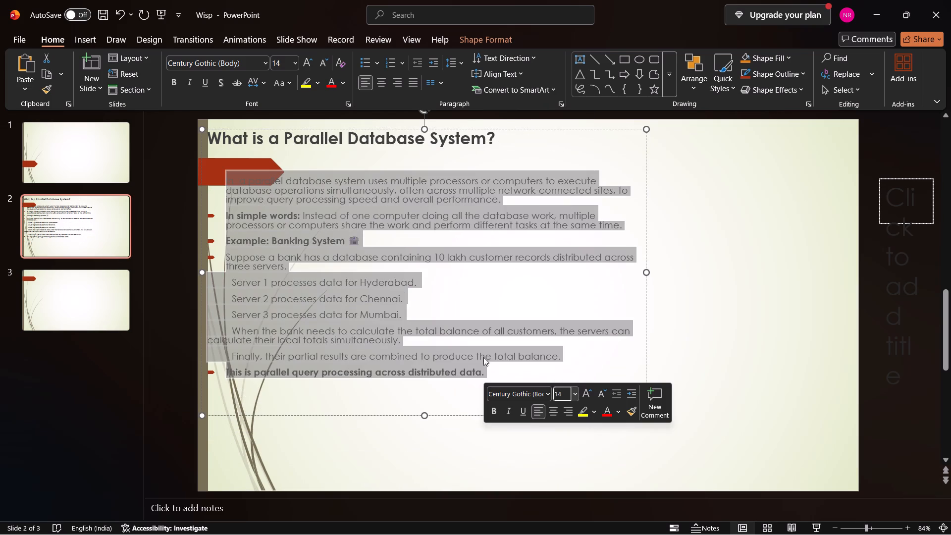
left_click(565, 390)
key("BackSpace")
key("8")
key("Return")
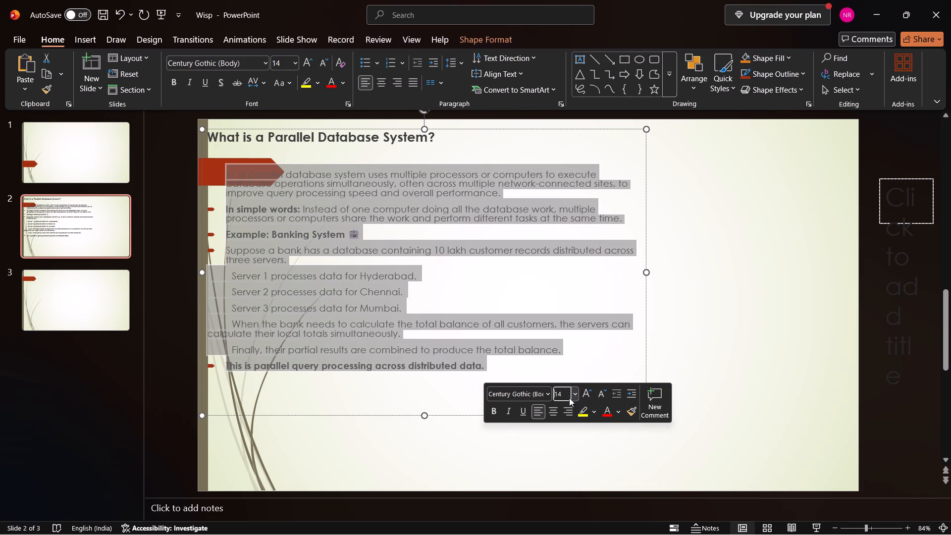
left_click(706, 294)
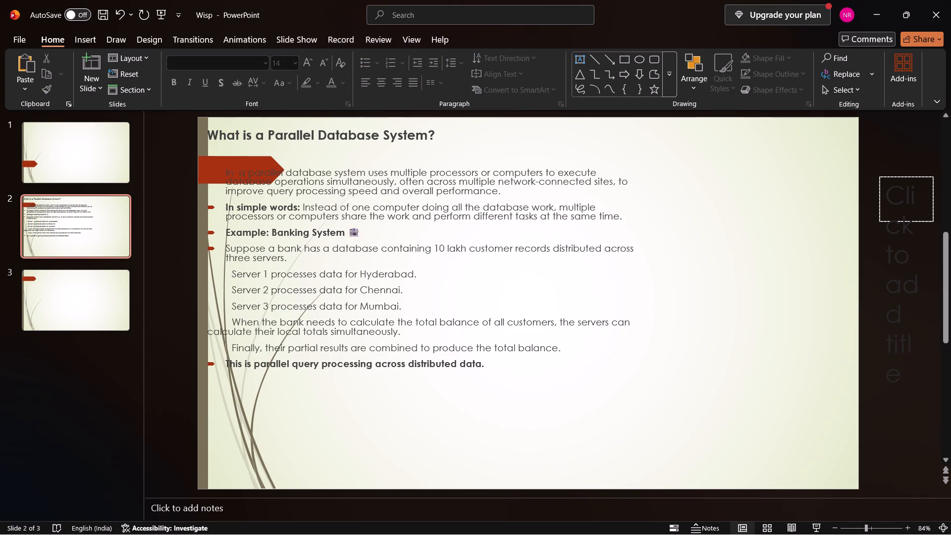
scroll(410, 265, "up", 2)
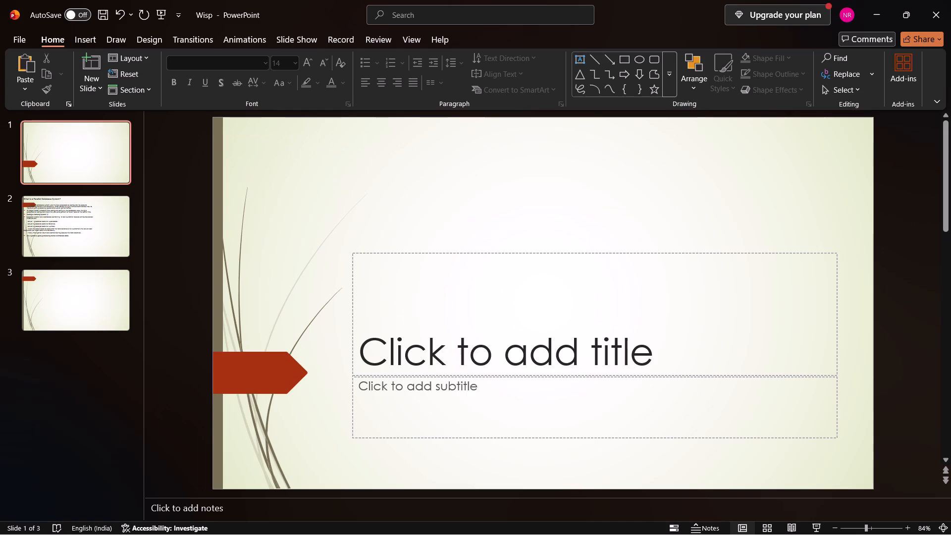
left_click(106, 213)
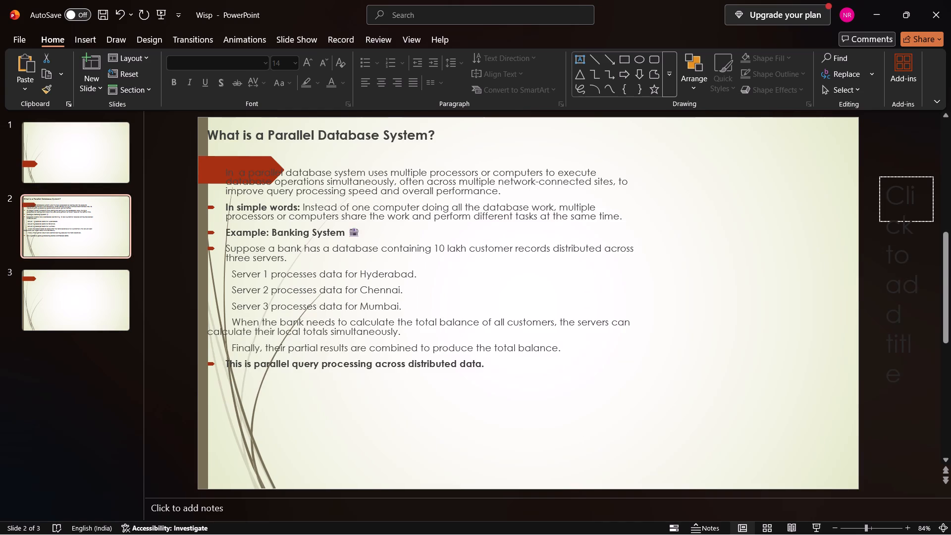
Move the slide 2 text box slightly downward.
left_click(288, 162)
left_click_drag(331, 128, 331, 137)
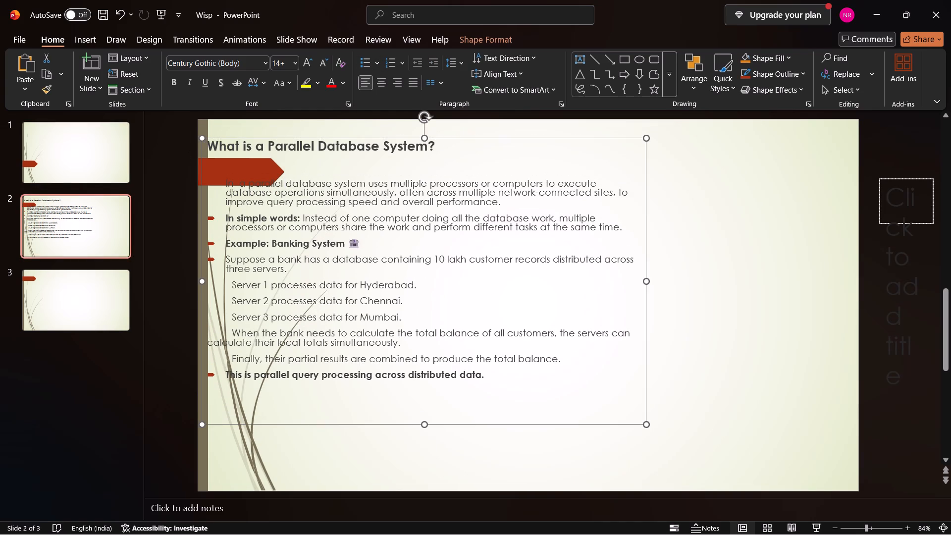
Set the heading "What is a Parallel Database System?" to font size 28.
left_click_drag(210, 143, 376, 149)
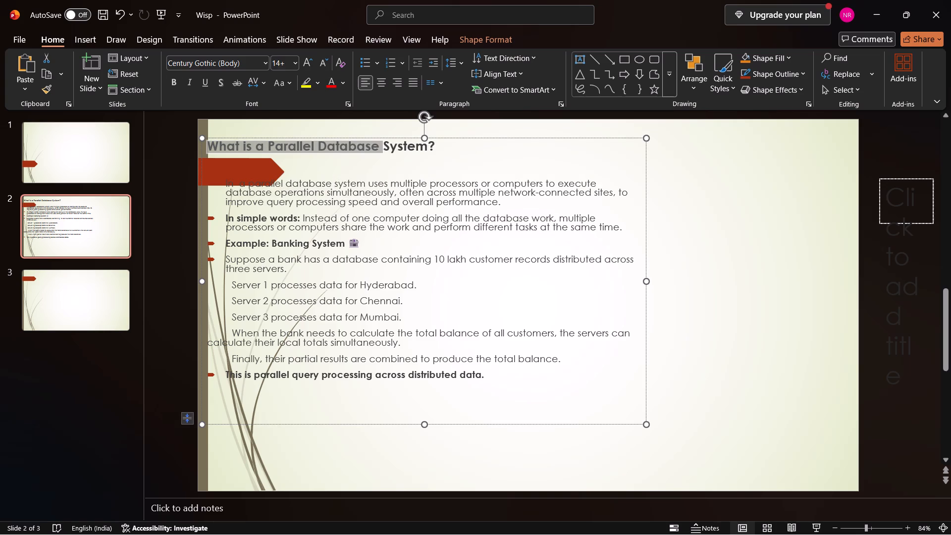
left_click_drag(376, 149, 445, 144)
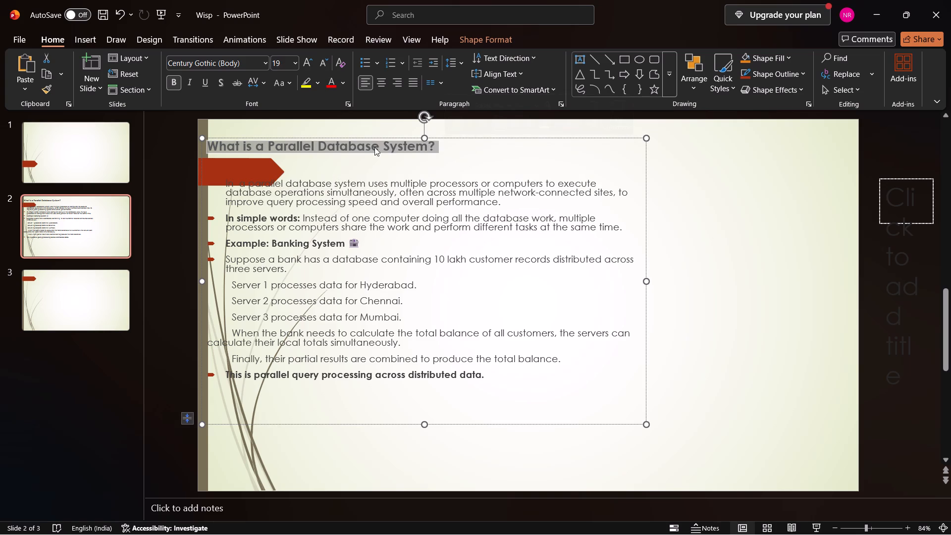
left_click(443, 141)
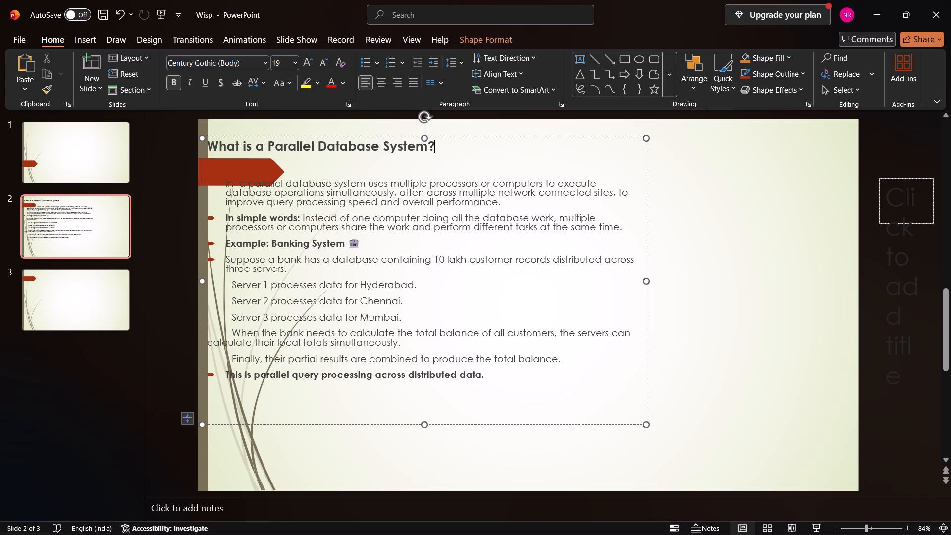
left_click_drag(209, 145, 382, 162)
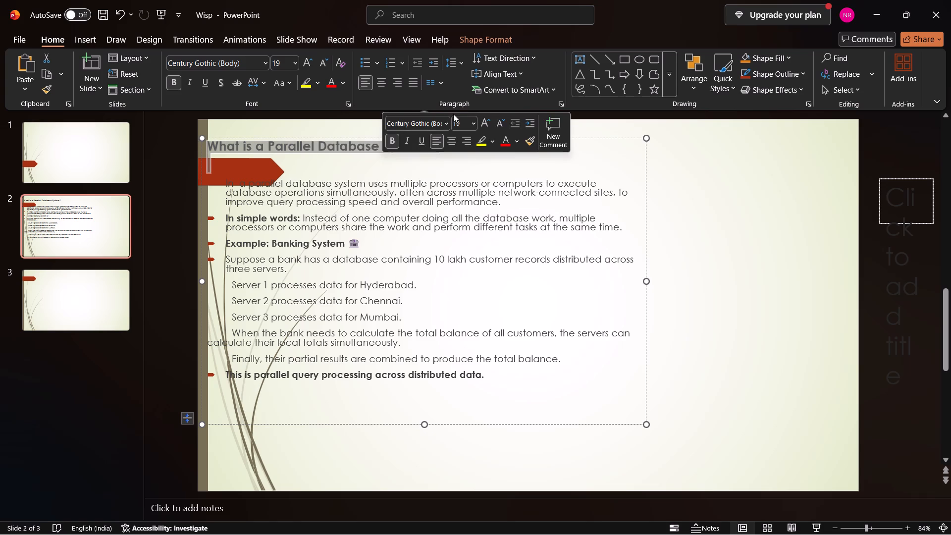
left_click(472, 123)
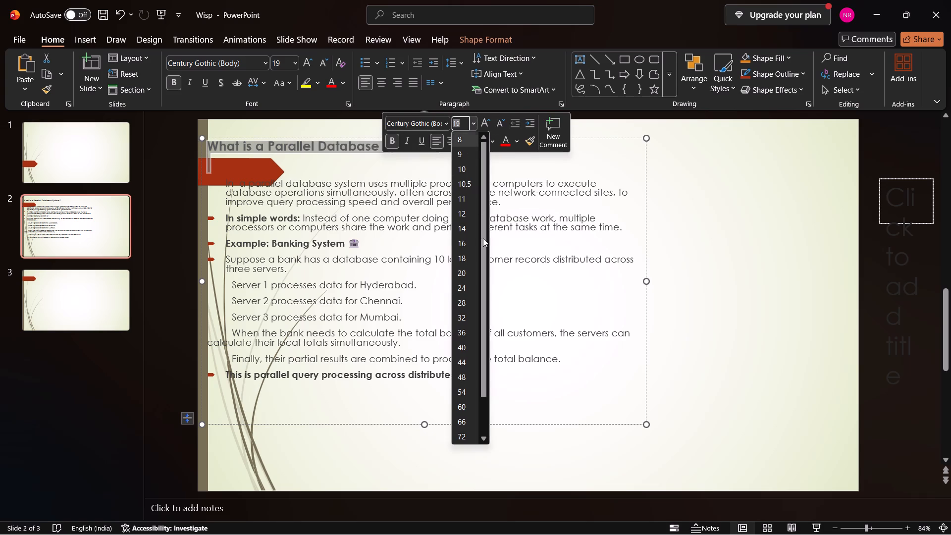
left_click(458, 300)
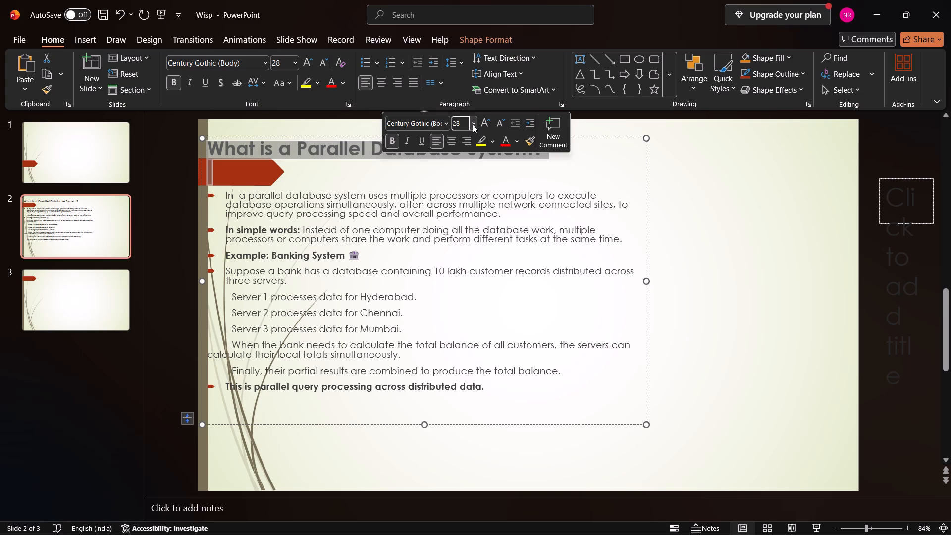
left_click(375, 253)
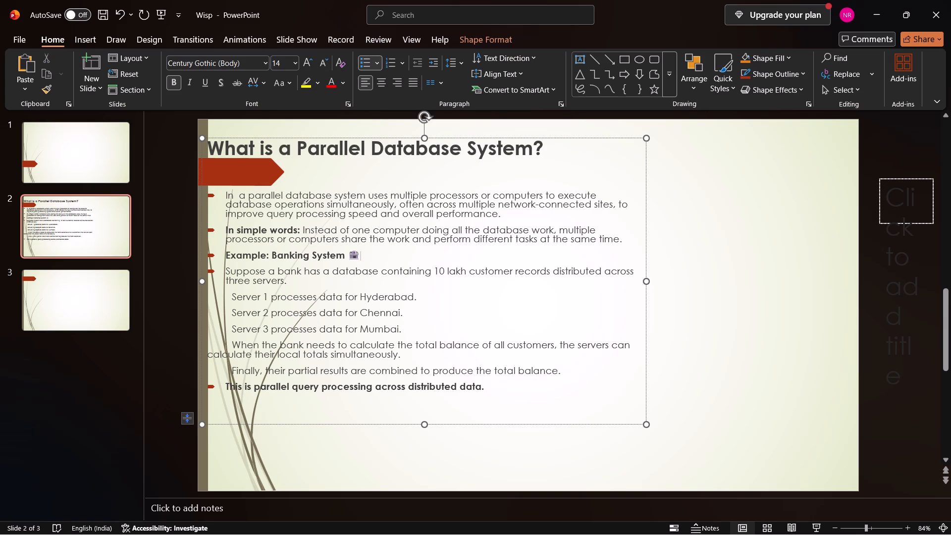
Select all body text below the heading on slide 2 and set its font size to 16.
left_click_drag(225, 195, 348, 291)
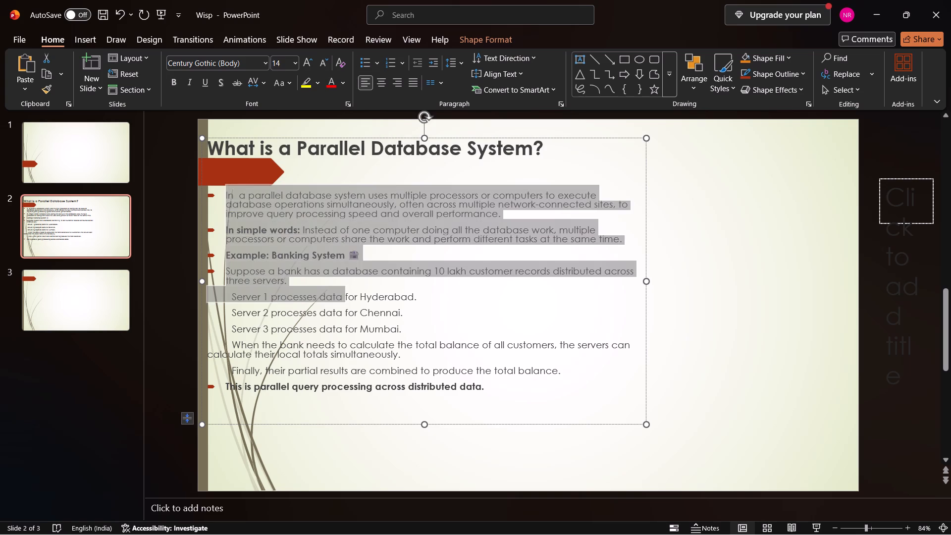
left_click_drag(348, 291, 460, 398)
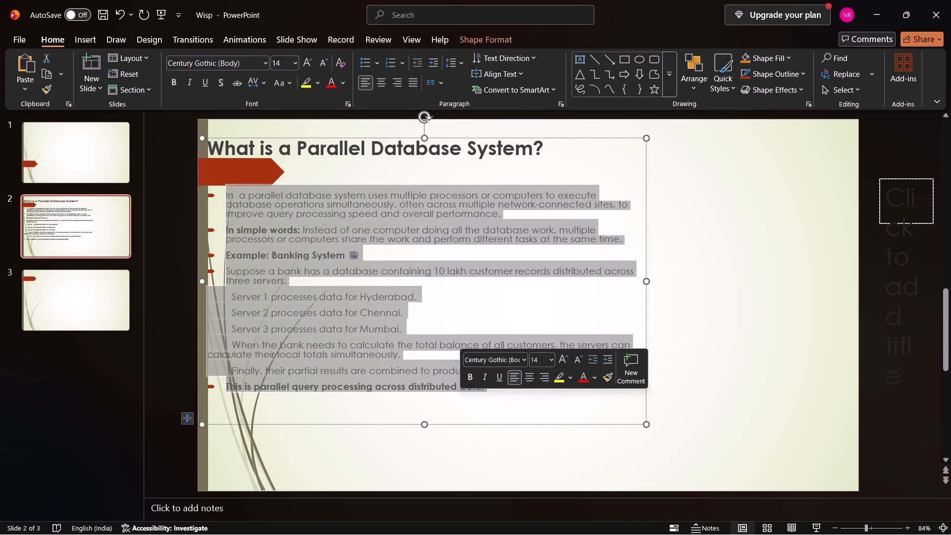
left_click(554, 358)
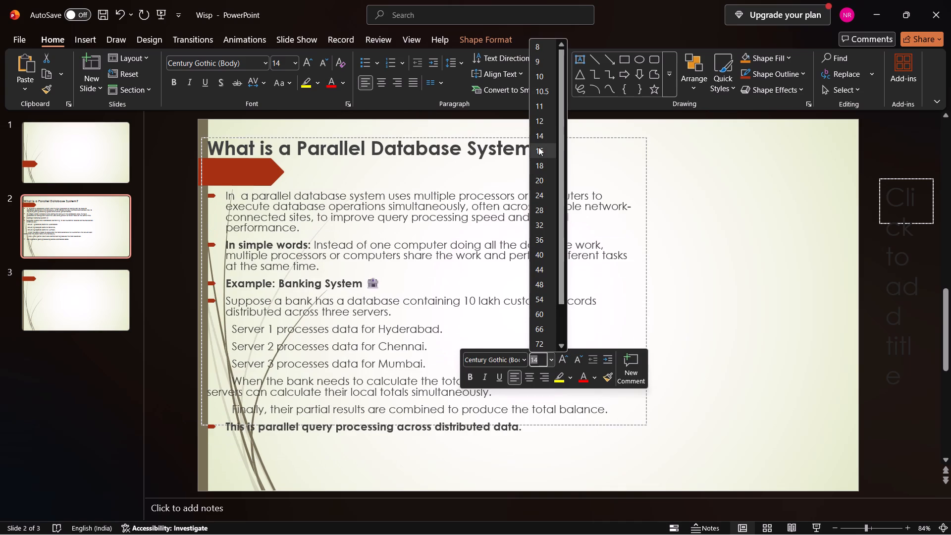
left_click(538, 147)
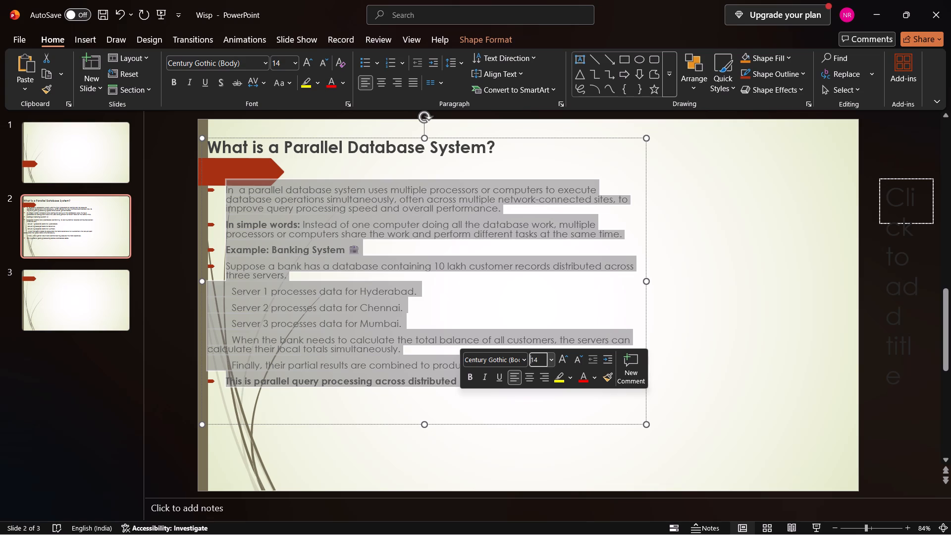
Change the font of the selected body text on slide 2 to Arial.
left_click(524, 360)
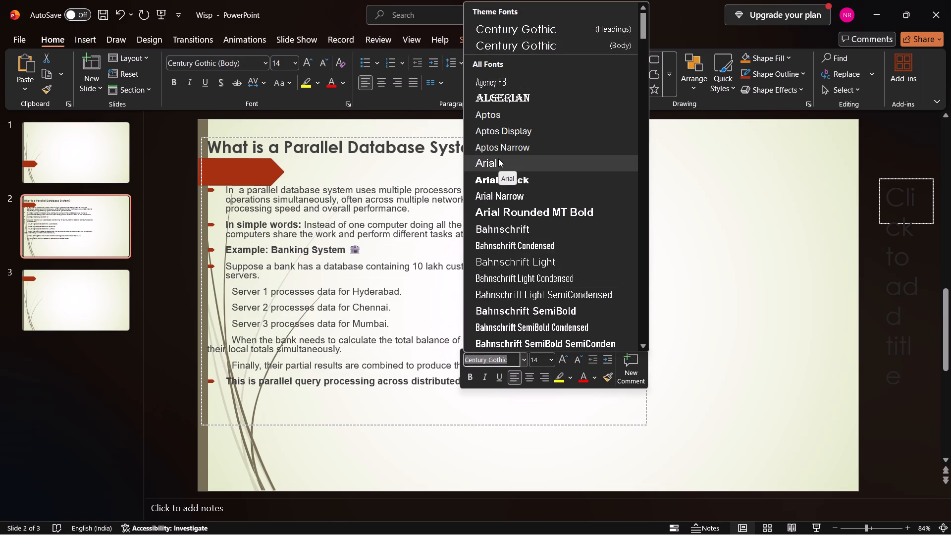
left_click(498, 159)
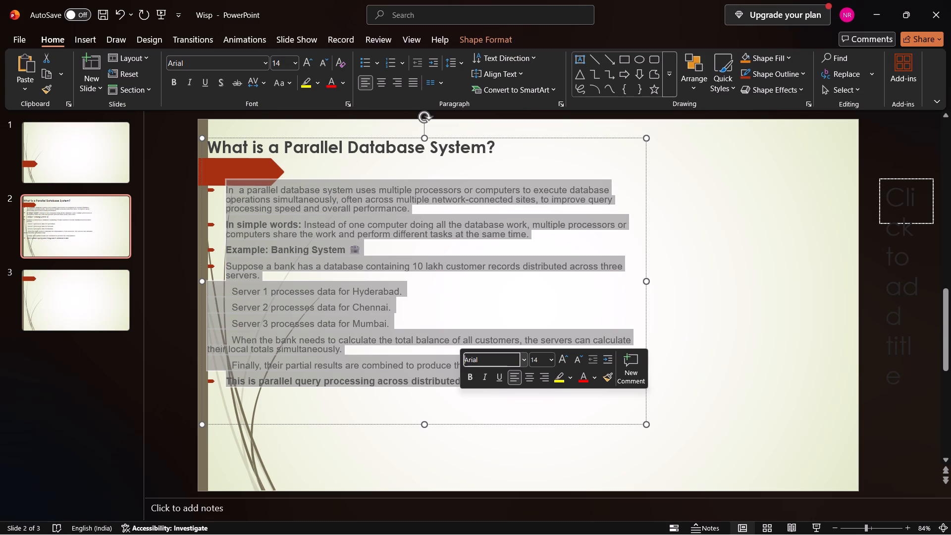
Set the selected Arial body text on slide 2 to font size 18.
left_click(548, 358)
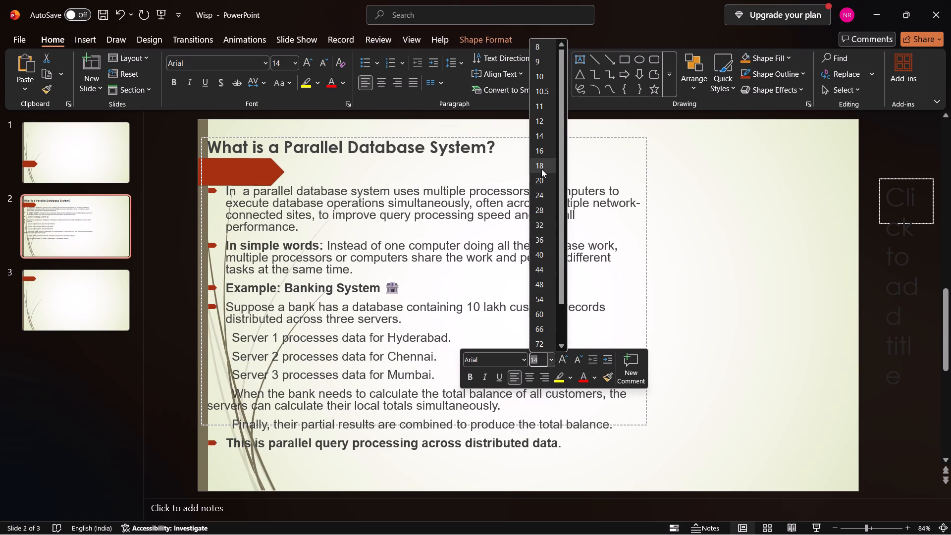
left_click(541, 169)
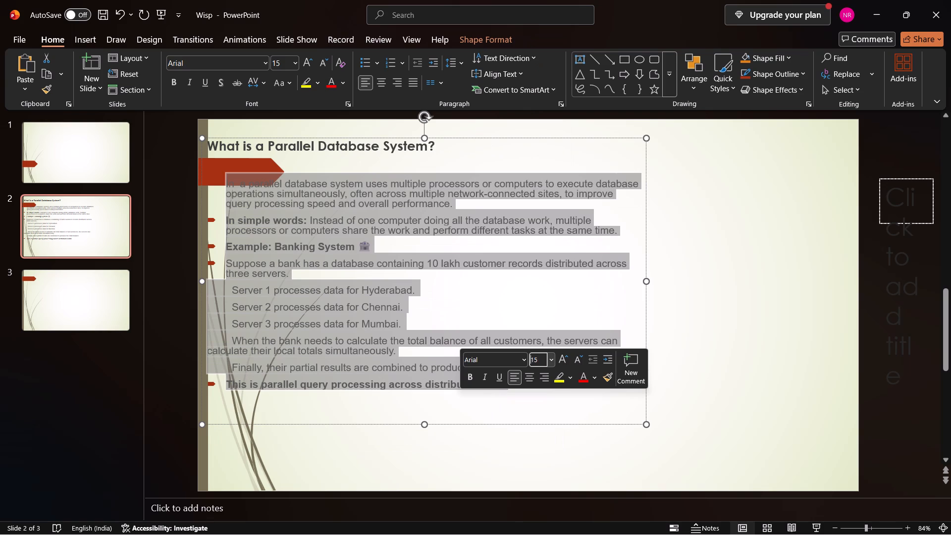
left_click(541, 169)
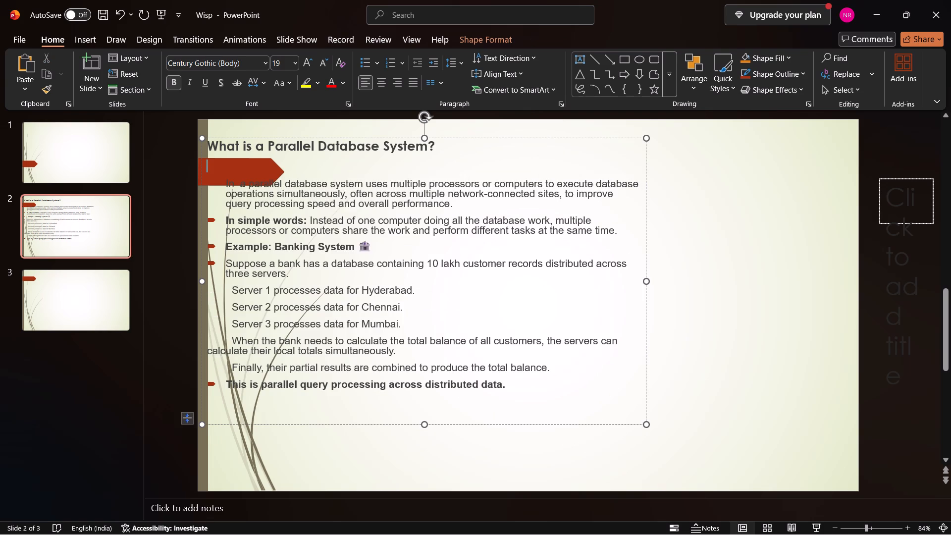
Resize the slide 2 text box so it is slightly narrower and extends down almost to the slide's bottom edge.
left_click_drag(648, 424, 666, 470)
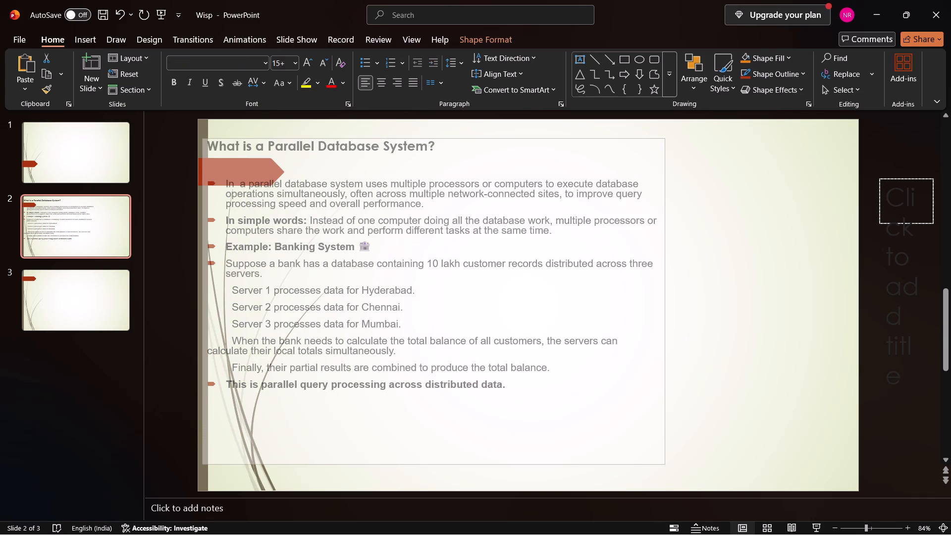
left_click_drag(666, 470, 662, 469)
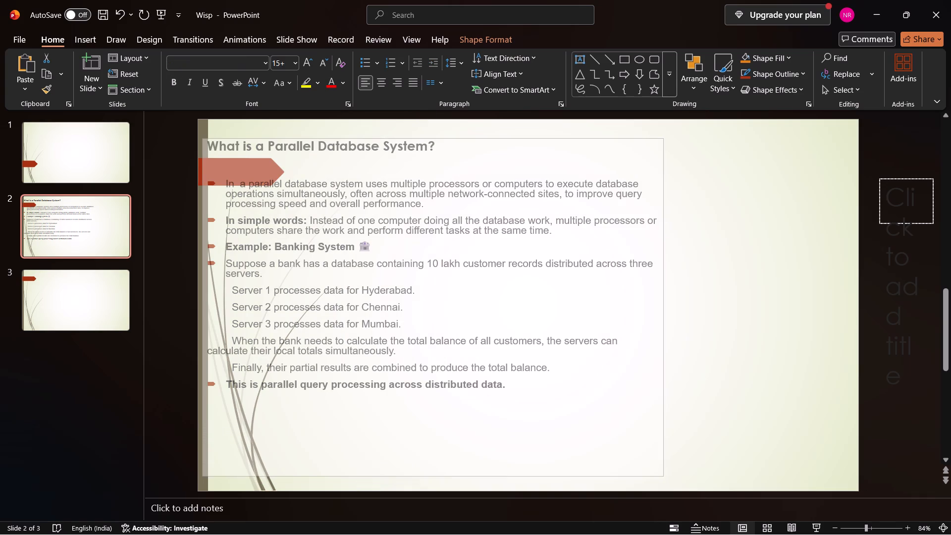
left_click_drag(662, 469, 609, 427)
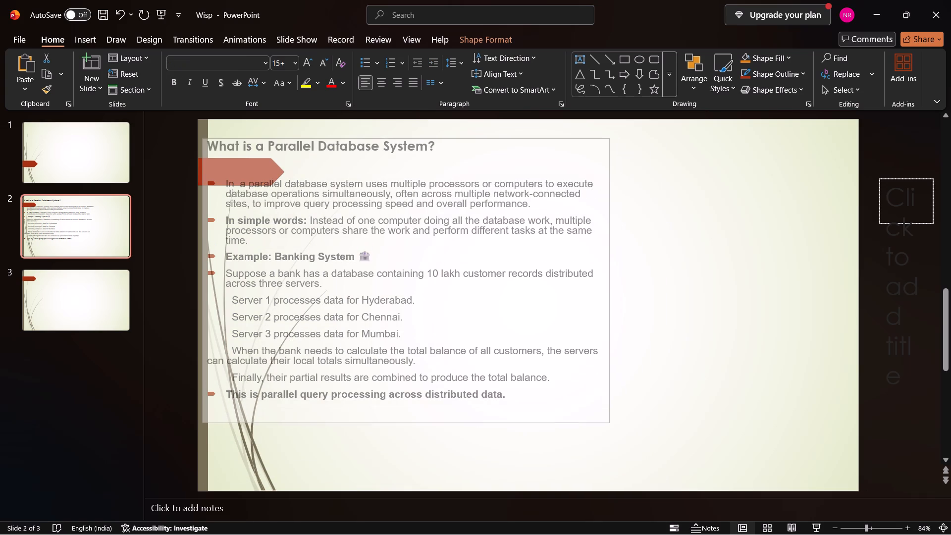
left_click_drag(609, 427, 616, 480)
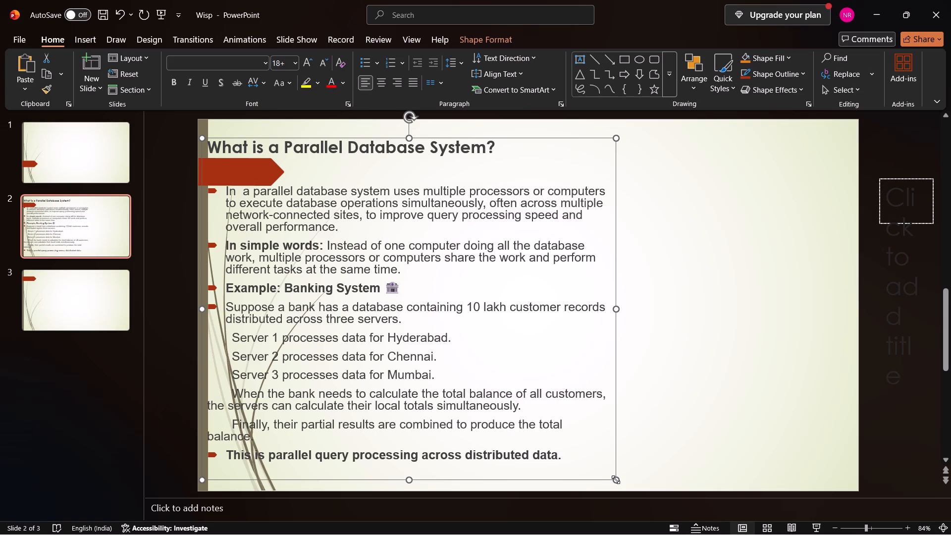
Narrow the slide 2 text box very slightly and extend its lower edge nearly to the bottom of the slide.
left_click_drag(618, 482, 613, 485)
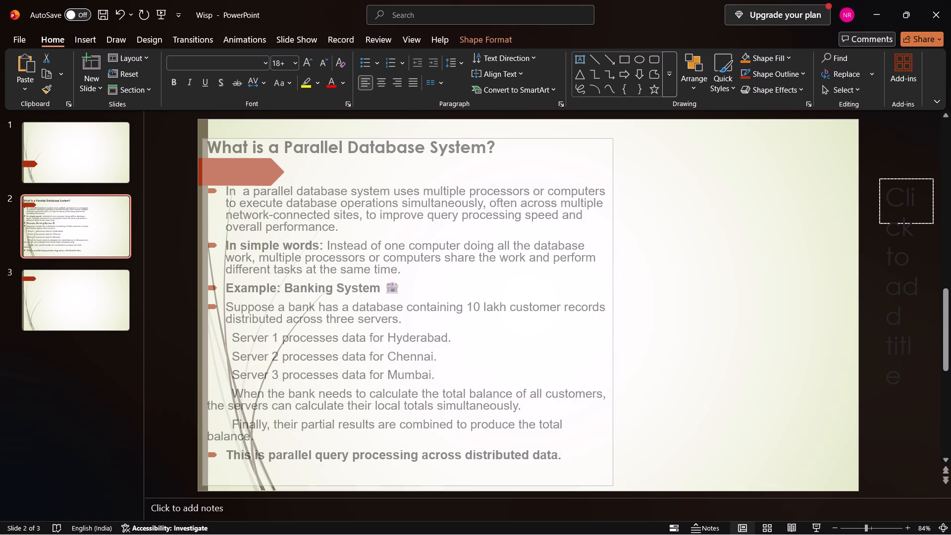
left_click_drag(613, 485, 613, 487)
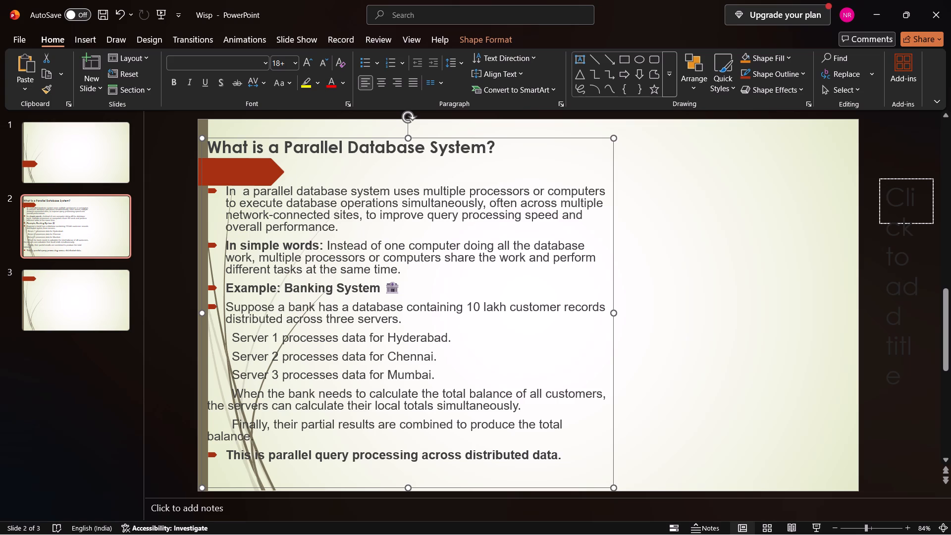
Move the slide 2 text box slightly up and to the right on the slide.
left_click(374, 136)
left_click_drag(375, 138, 377, 127)
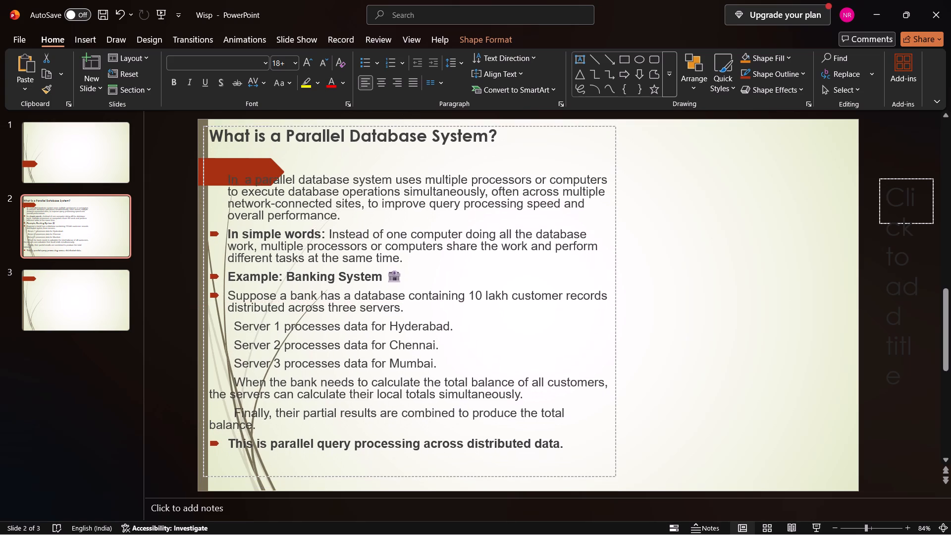
left_click_drag(377, 127, 375, 138)
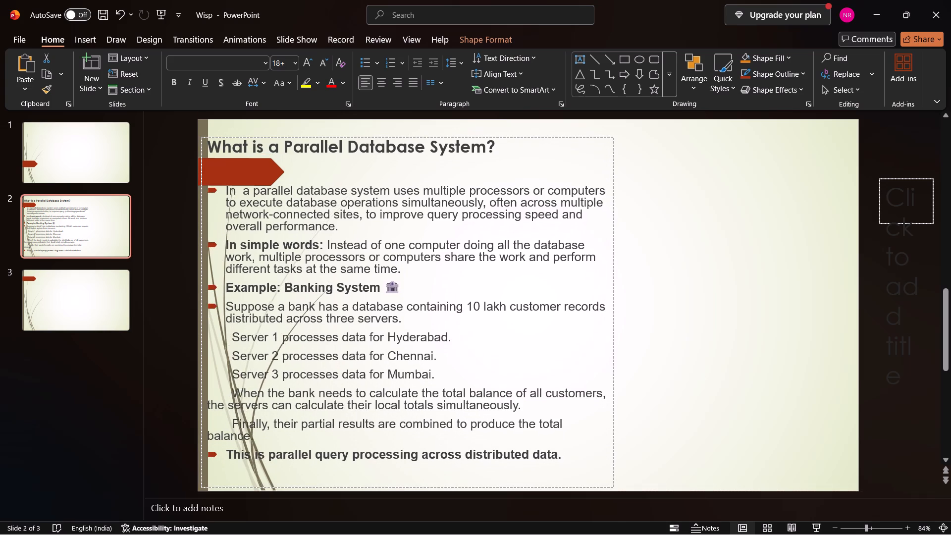
left_click_drag(375, 138, 386, 129)
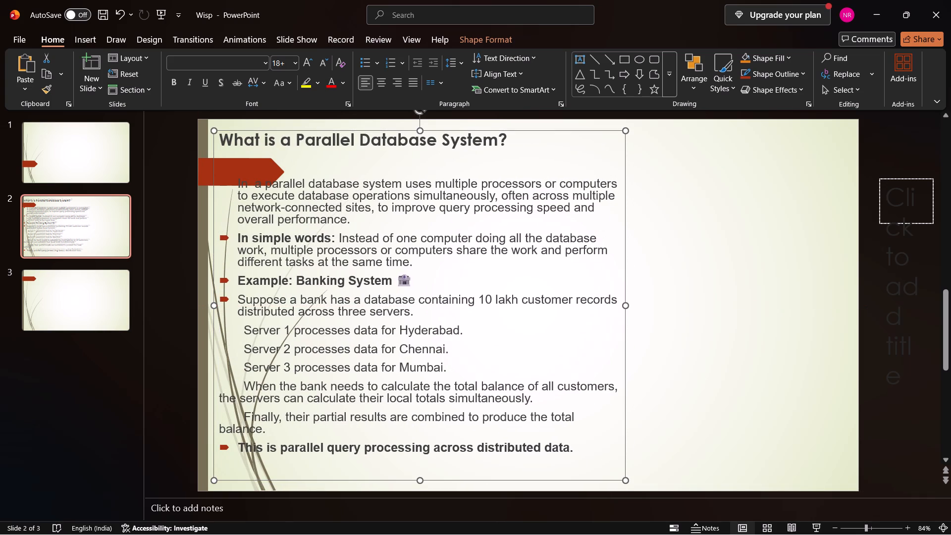
Insert a blank line after the heading "What is a Parallel Database System?" to lower the body text clear of the red arrow.
left_click(515, 138)
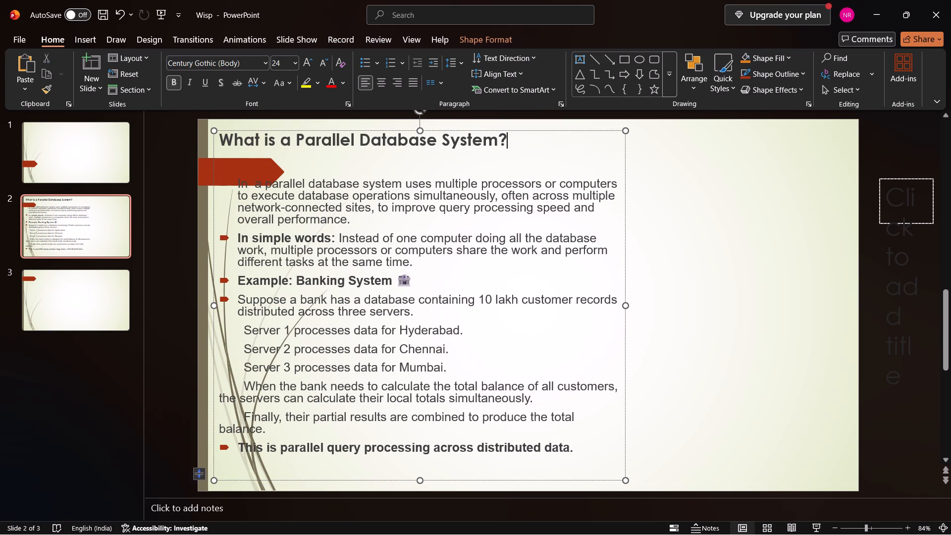
key("Return")
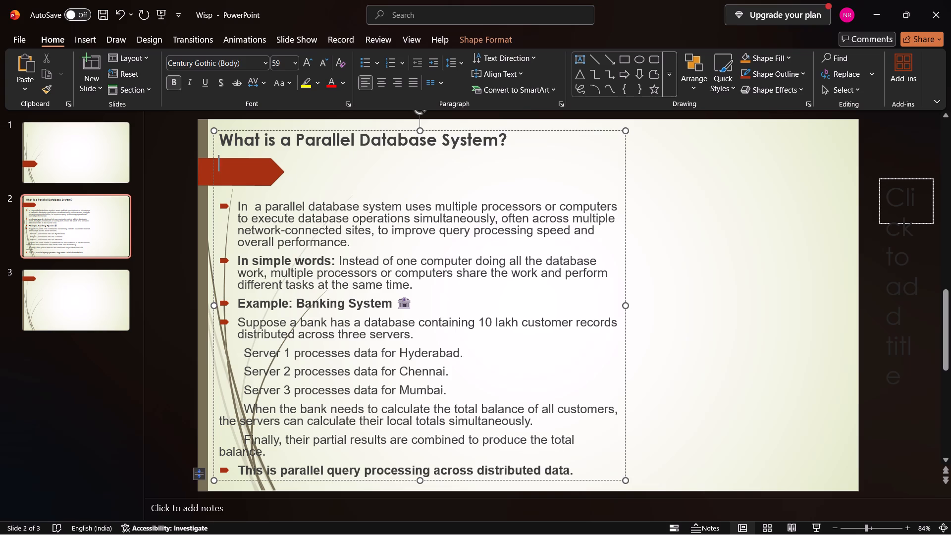
Move the slide 2 text box slightly up and left, bringing its upper edge close to the slide's top edge.
left_click_drag(402, 129, 396, 125)
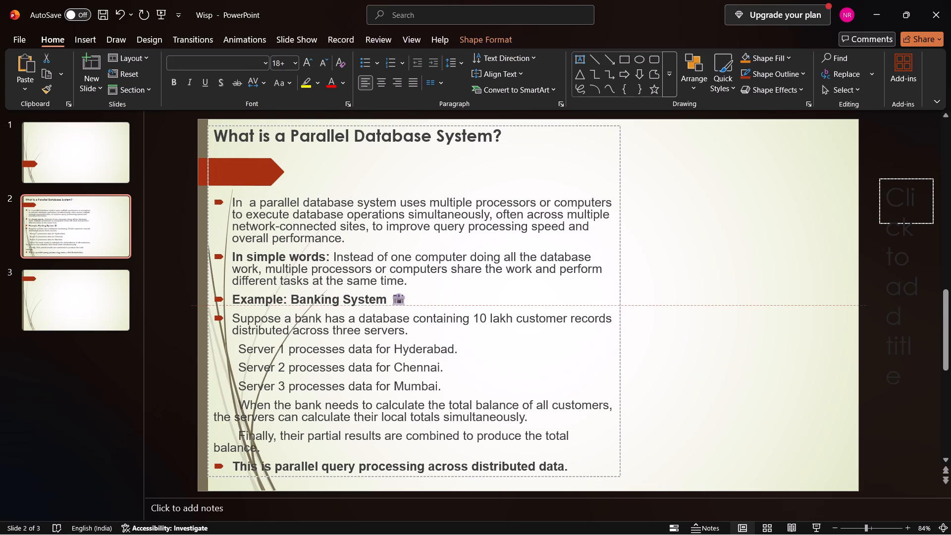
left_click_drag(396, 125, 396, 124)
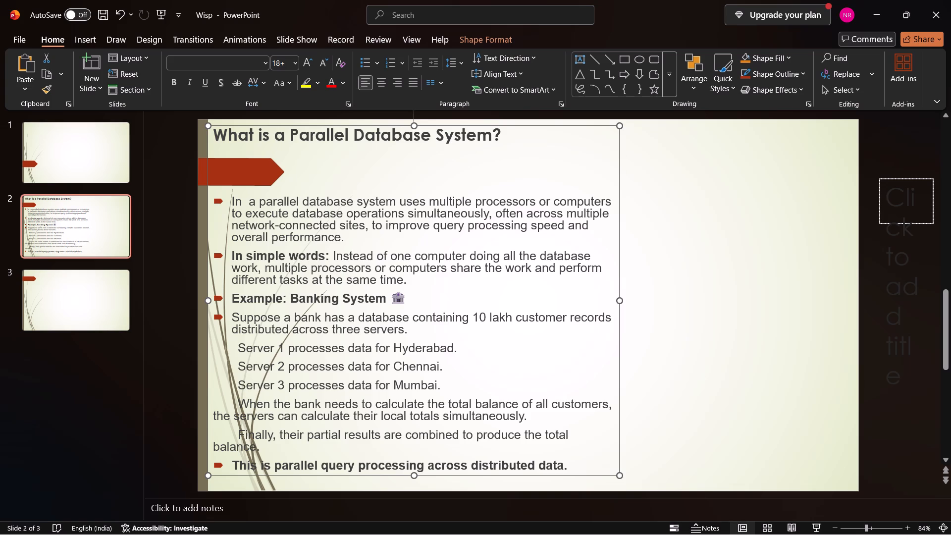
Resize the slide 2 text box to just over half the slide's width, with its lower edge at the slide's bottom edge.
left_click(213, 131)
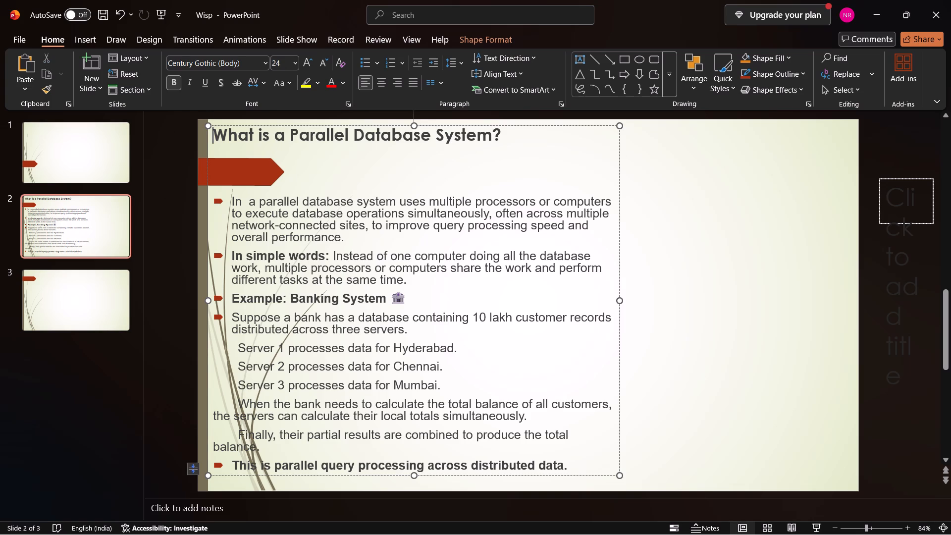
left_click(297, 144)
left_click_drag(619, 300, 597, 307)
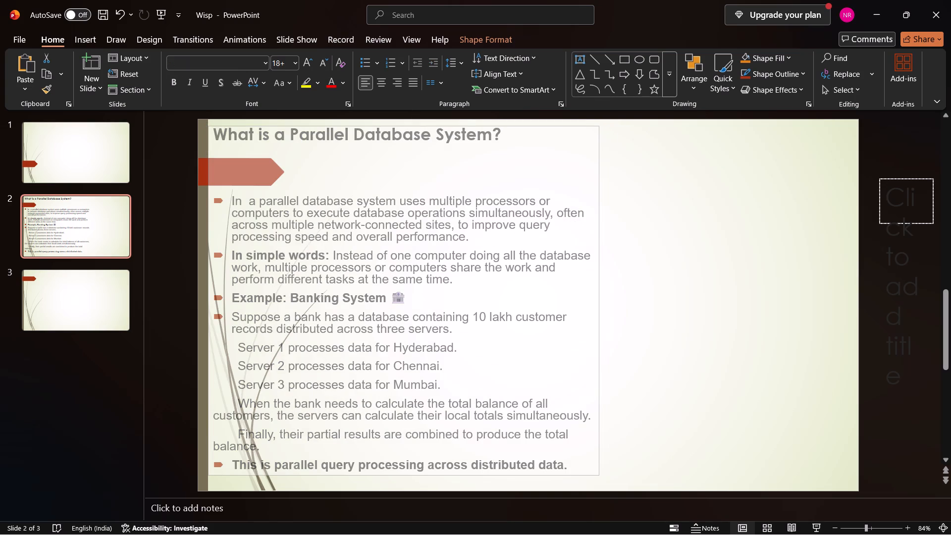
left_click_drag(597, 307, 586, 312)
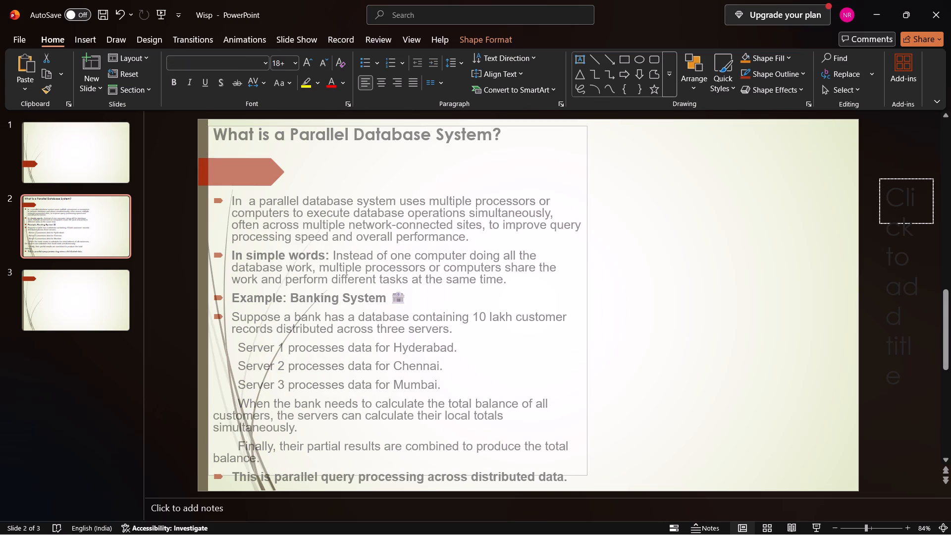
left_click_drag(586, 312, 585, 312)
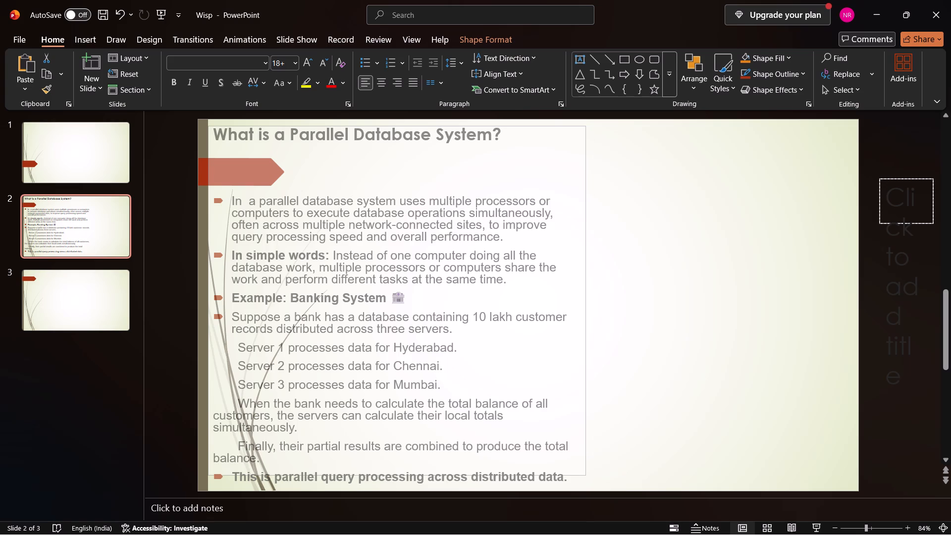
left_click_drag(585, 312, 585, 314)
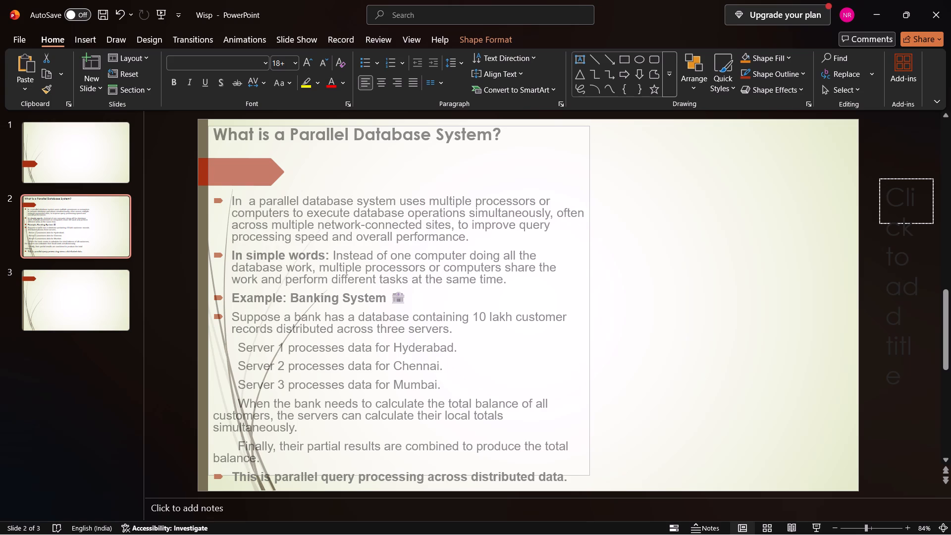
left_click_drag(585, 314, 571, 321)
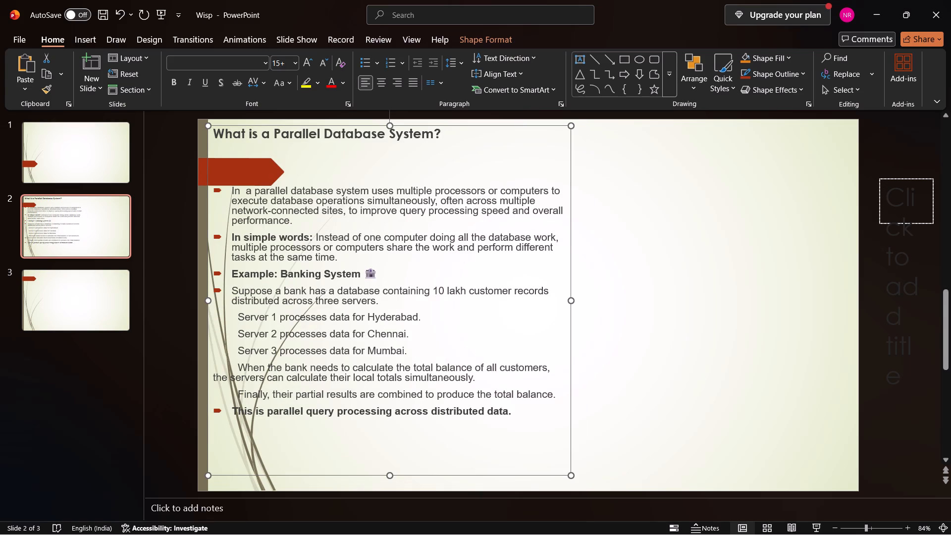
left_click_drag(571, 302, 556, 307)
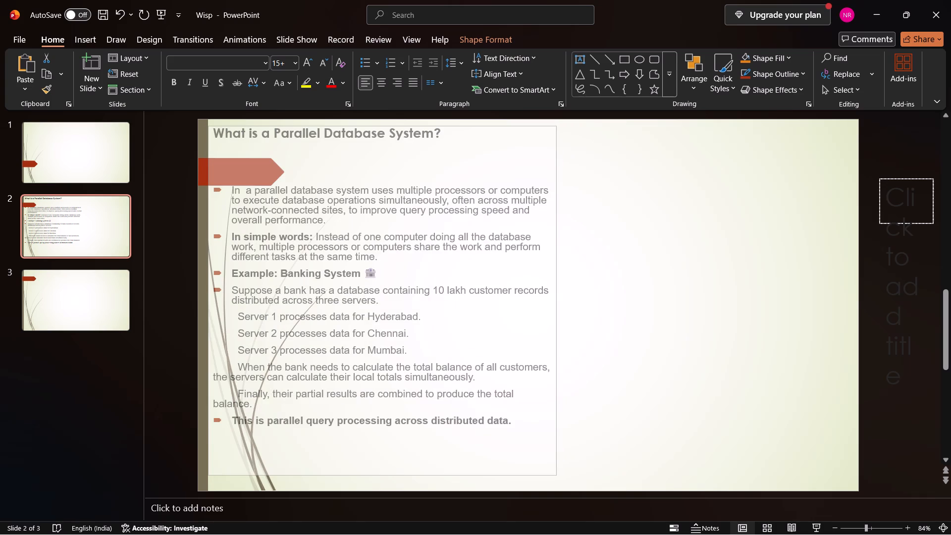
left_click_drag(556, 307, 573, 311)
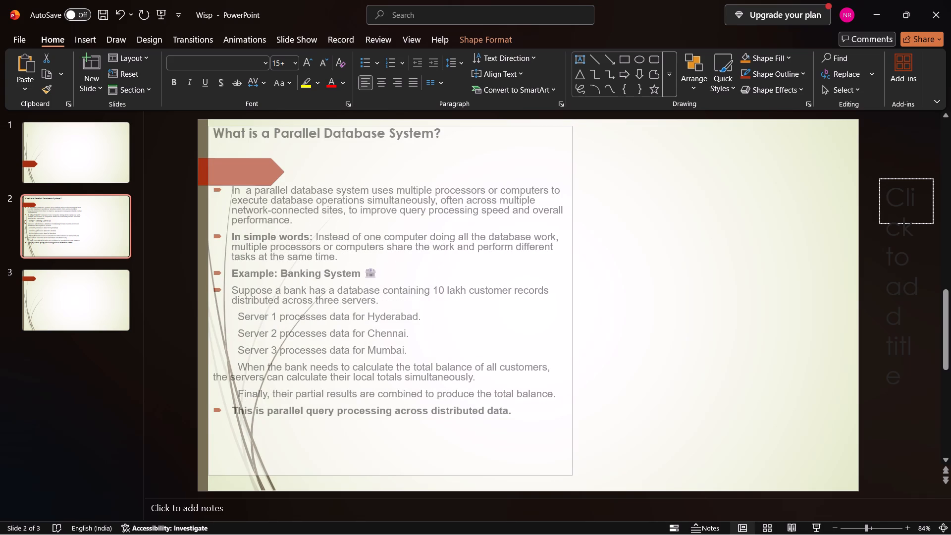
left_click_drag(573, 311, 577, 311)
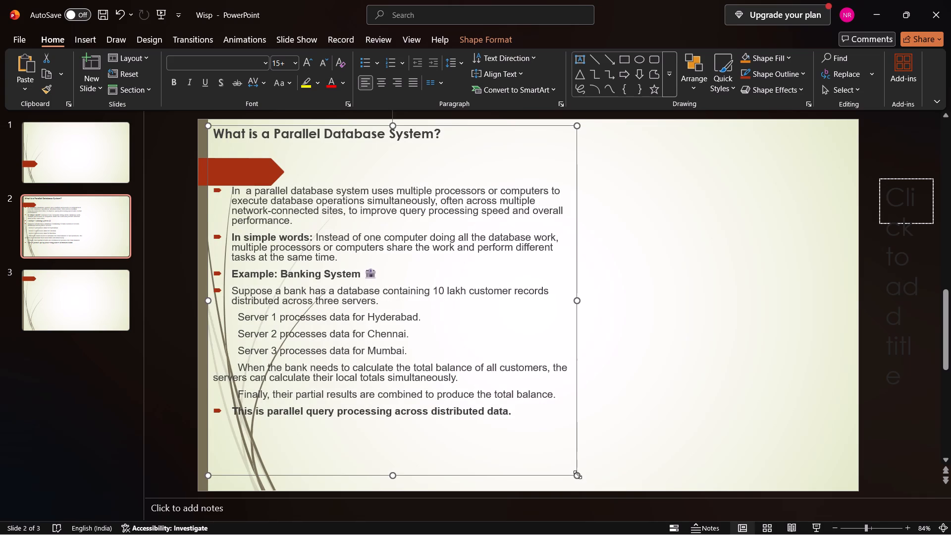
left_click(577, 473)
left_click_drag(577, 473, 561, 410)
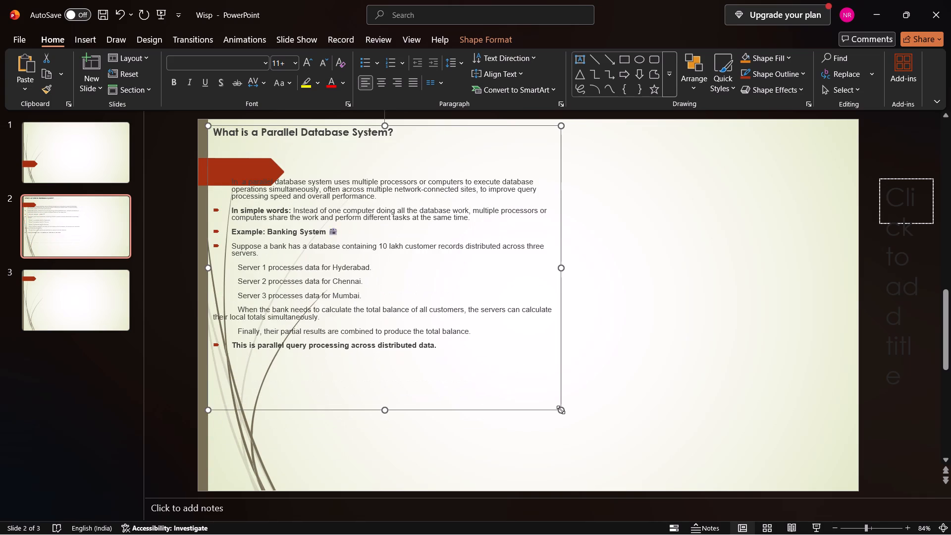
left_click_drag(563, 409, 592, 444)
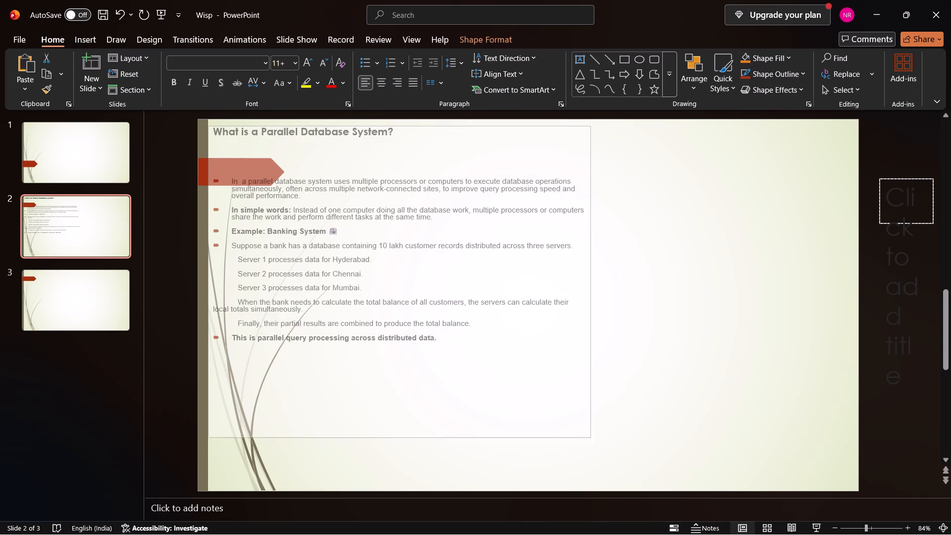
left_click_drag(592, 444, 596, 496)
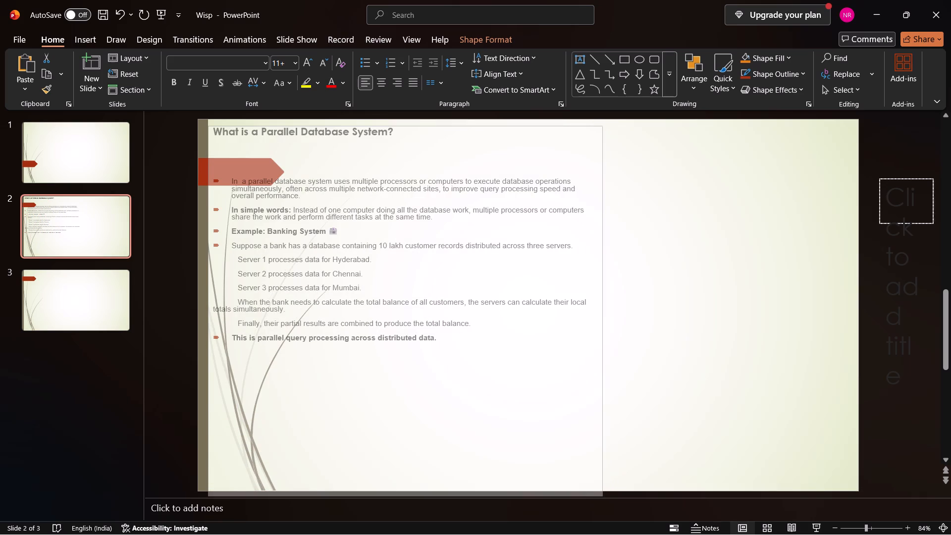
left_click_drag(596, 496, 507, 493)
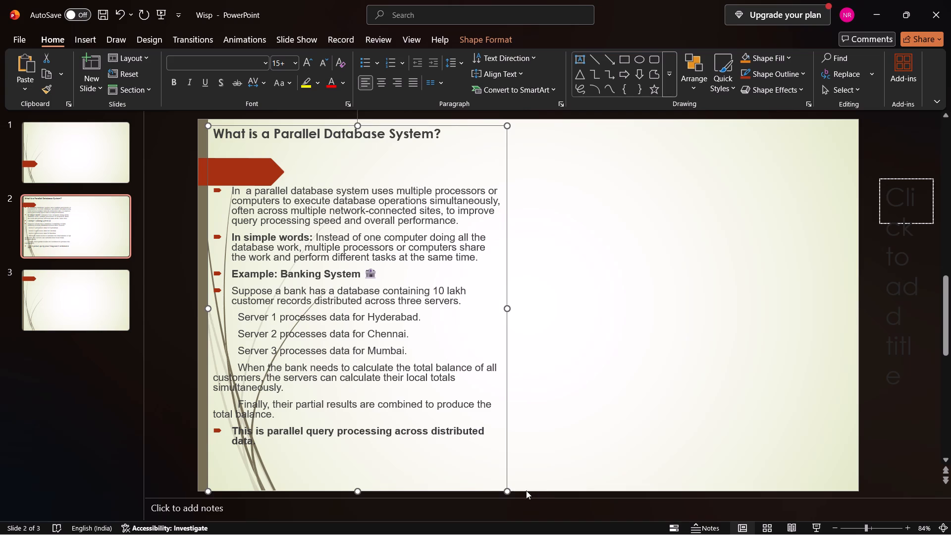
left_click_drag(505, 490, 552, 485)
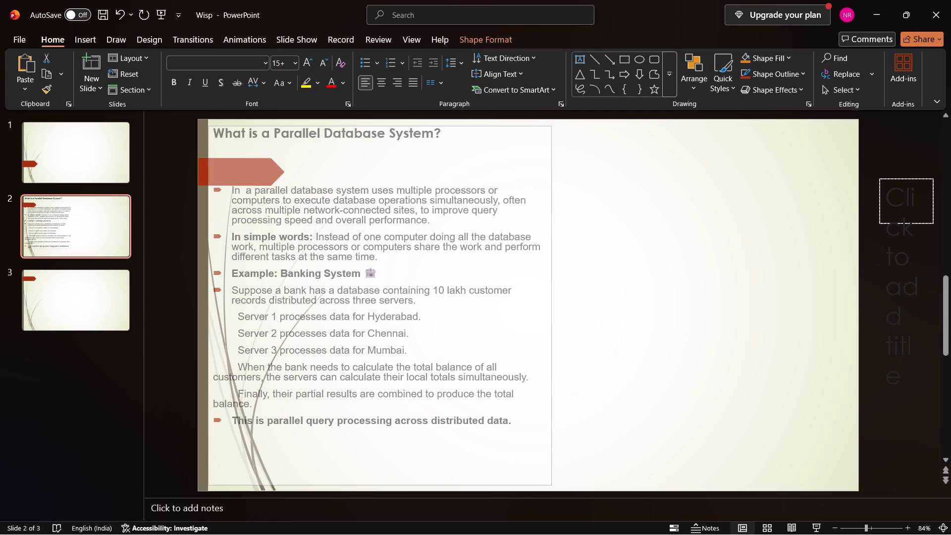
left_click_drag(552, 485, 568, 489)
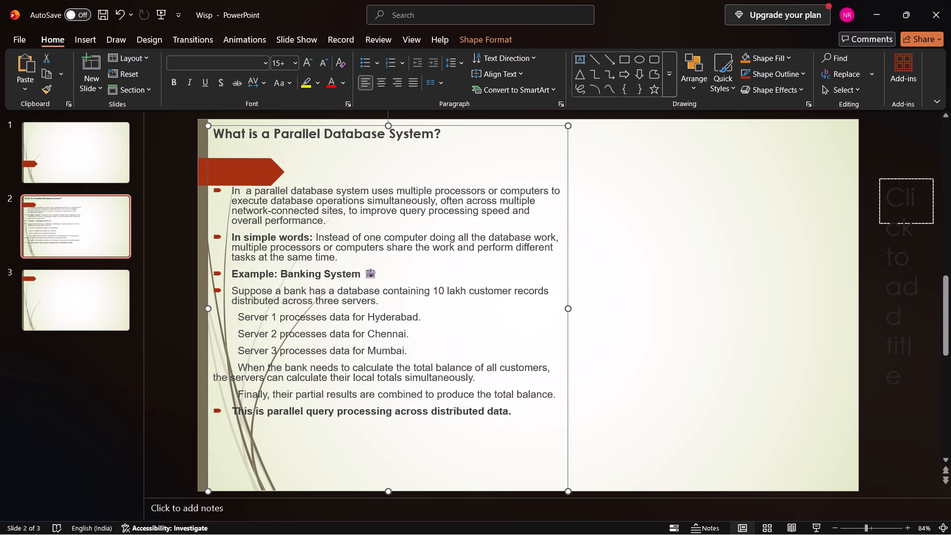
Set the font size of the heading "What is a Parallel Database System?" to 28.
left_click_drag(214, 133, 374, 145)
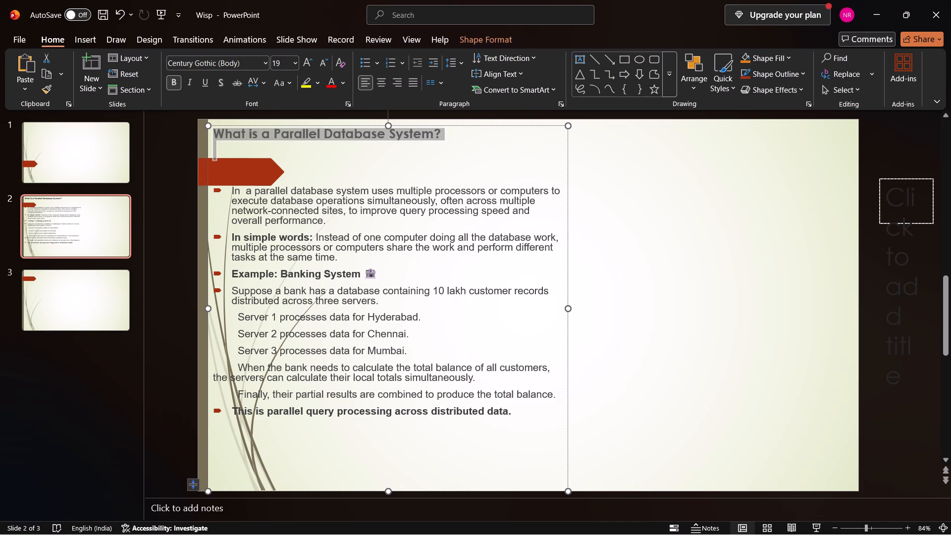
left_click_drag(374, 145, 384, 144)
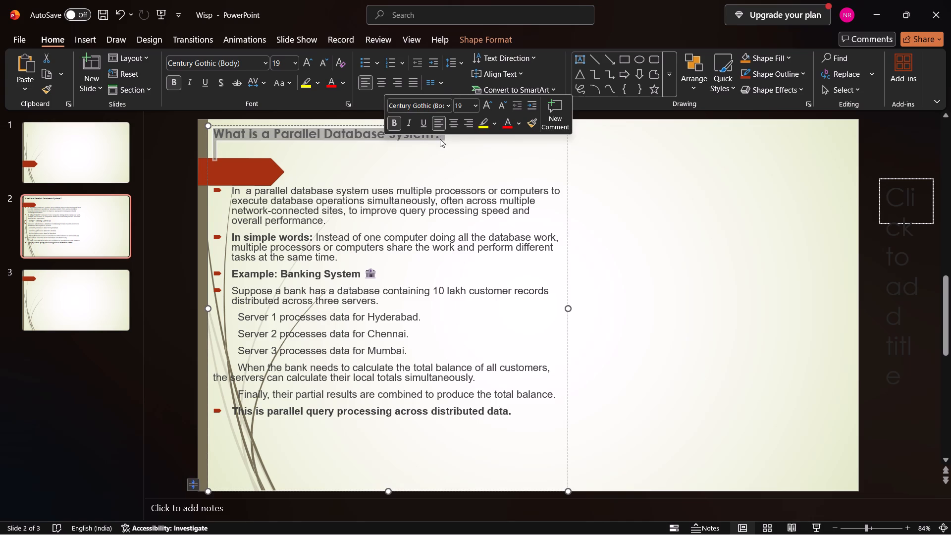
left_click(348, 156)
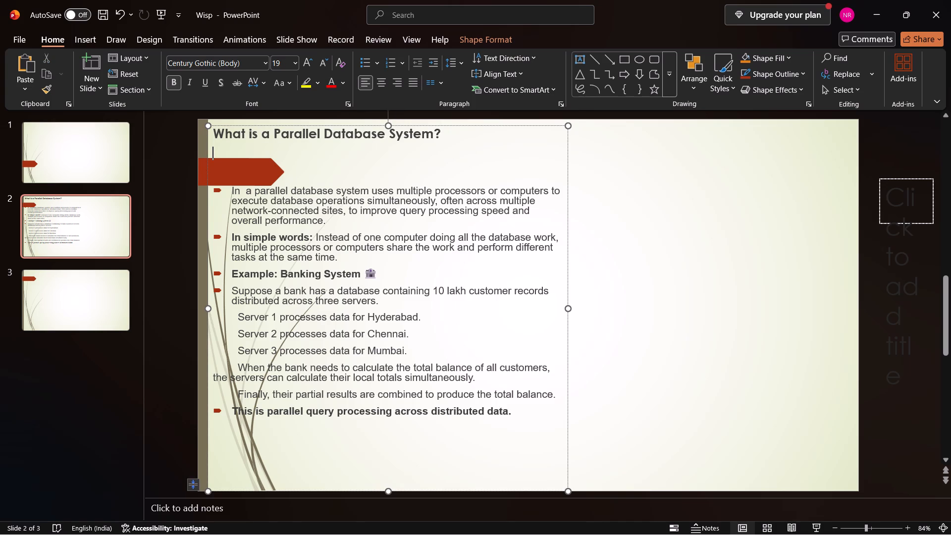
left_click_drag(213, 132, 409, 131)
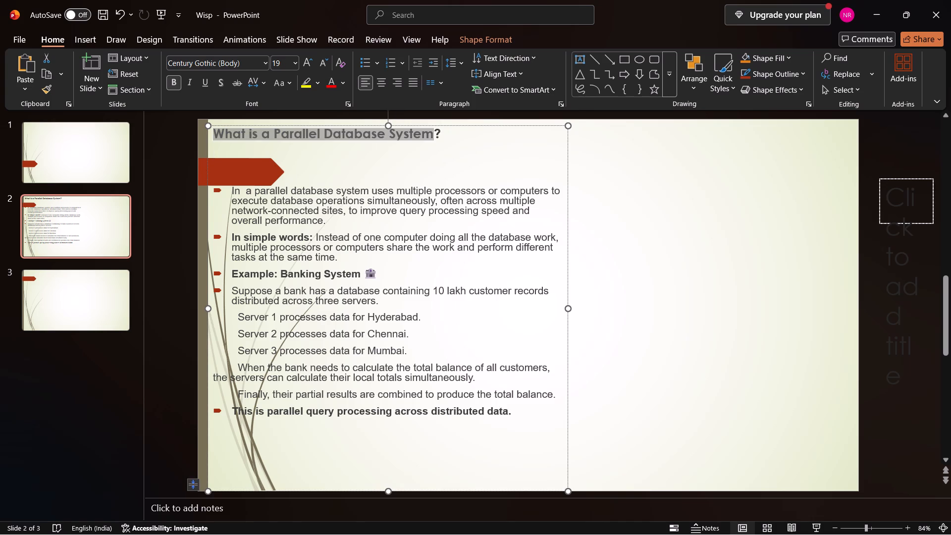
left_click_drag(409, 131, 445, 131)
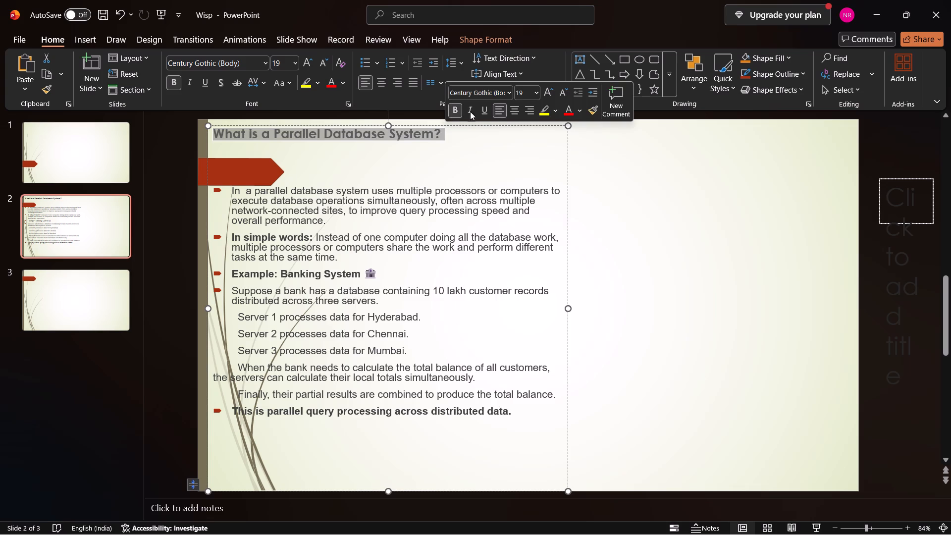
left_click(536, 95)
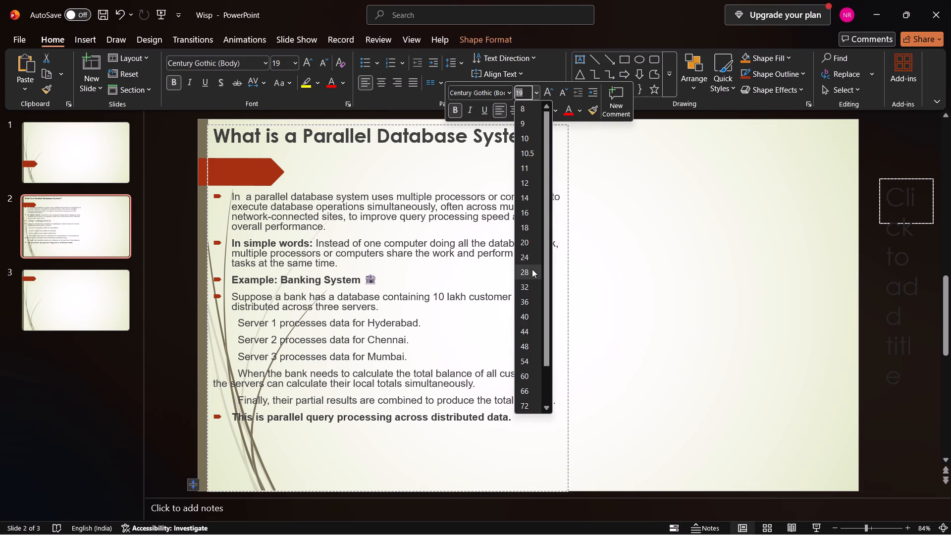
left_click(532, 269)
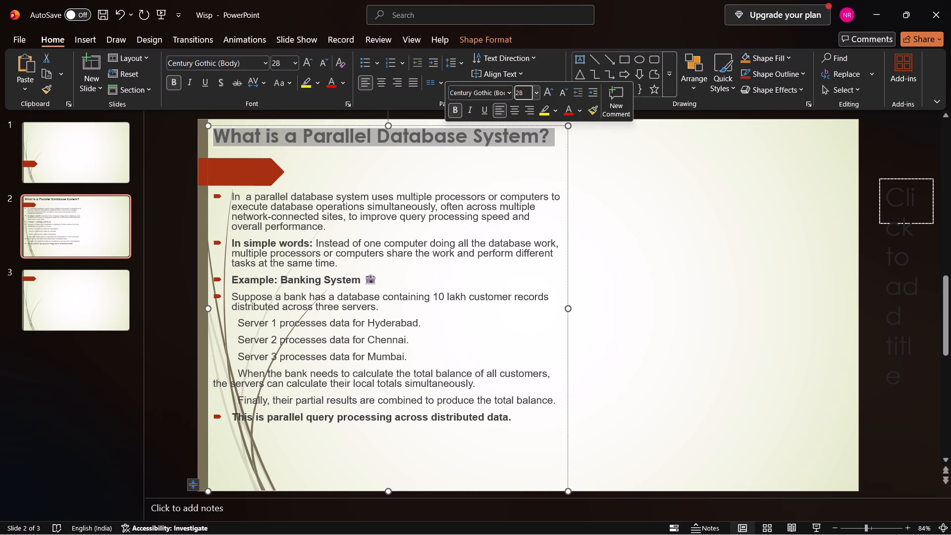
left_click(491, 163)
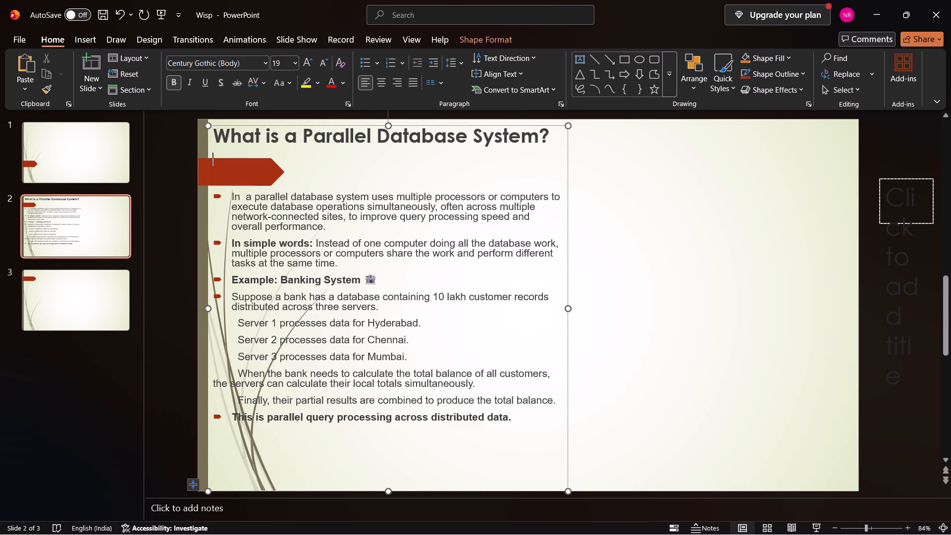
Set the font size of all slide 2 text below the heading "What is a Parallel Database System?" to 18.
left_click_drag(229, 197, 417, 355)
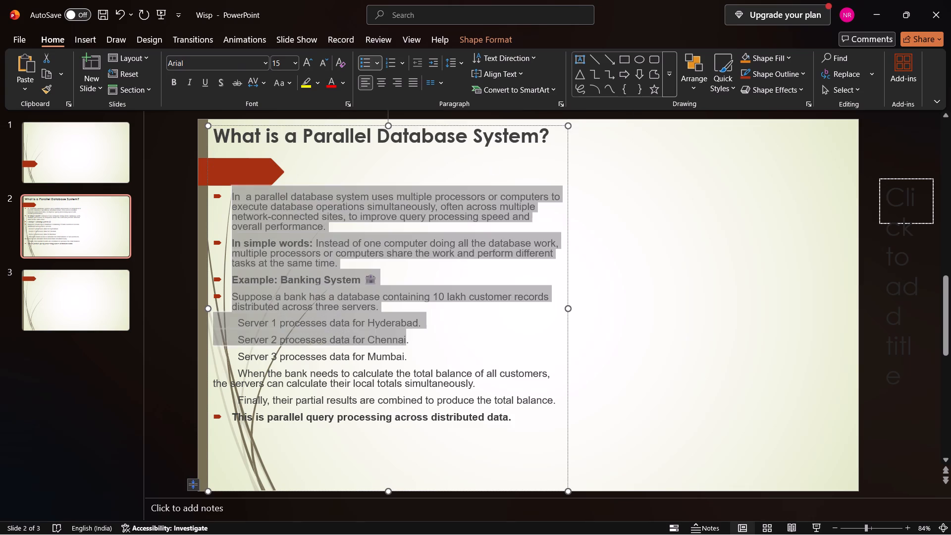
left_click_drag(417, 355, 485, 438)
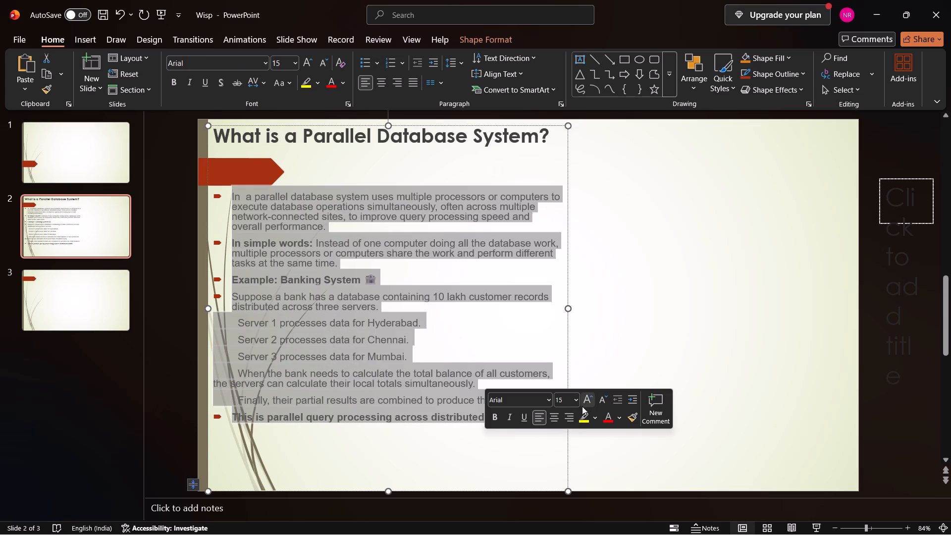
left_click(575, 399)
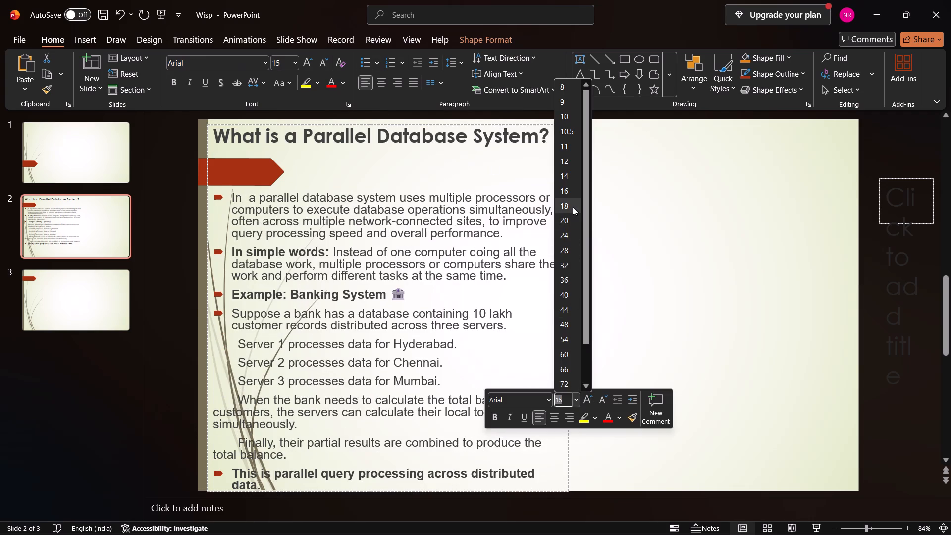
left_click(573, 207)
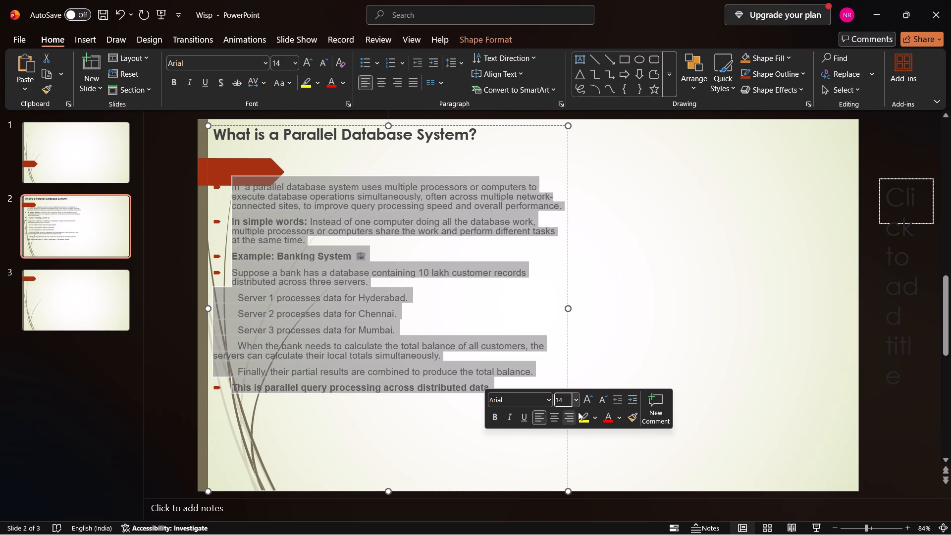
left_click(568, 394)
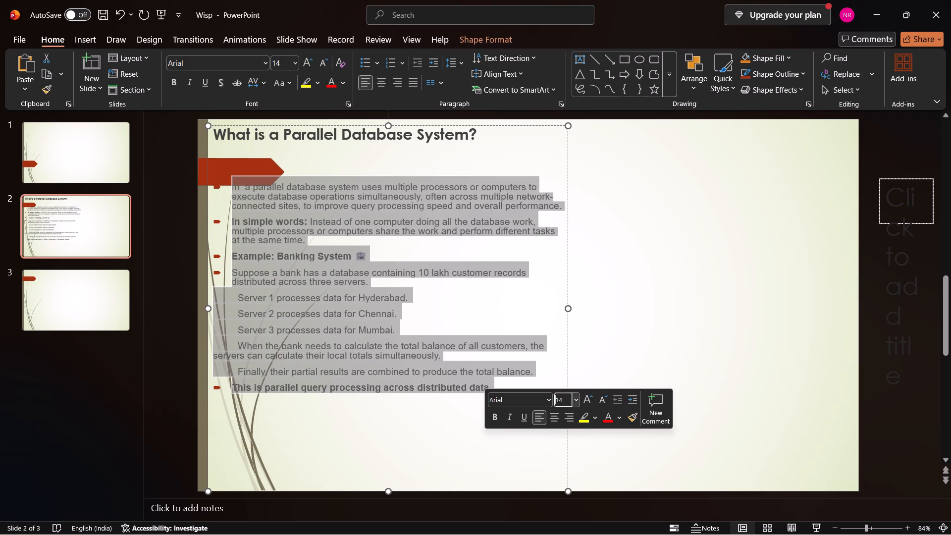
left_click(568, 398)
key("BackSpace")
key("BackSpace")
type("18")
key("Return")
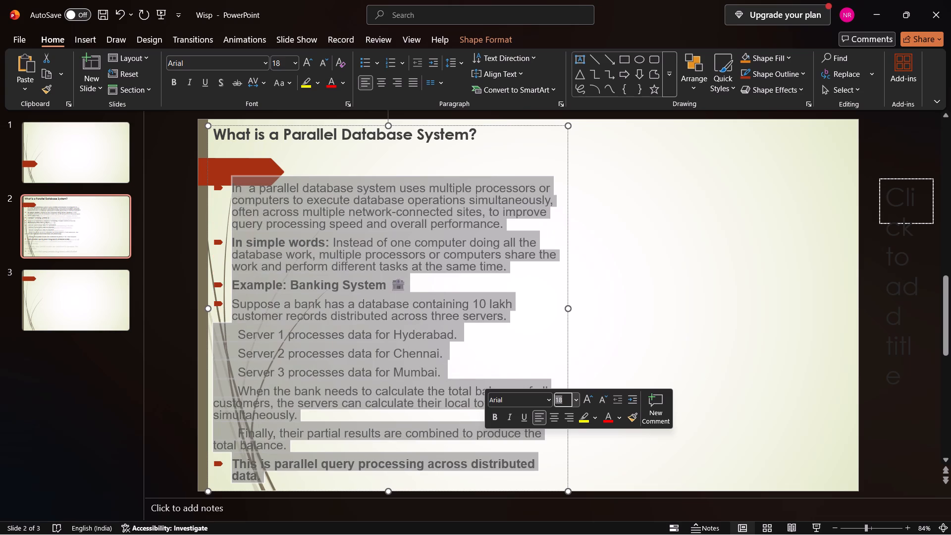
left_click(606, 366)
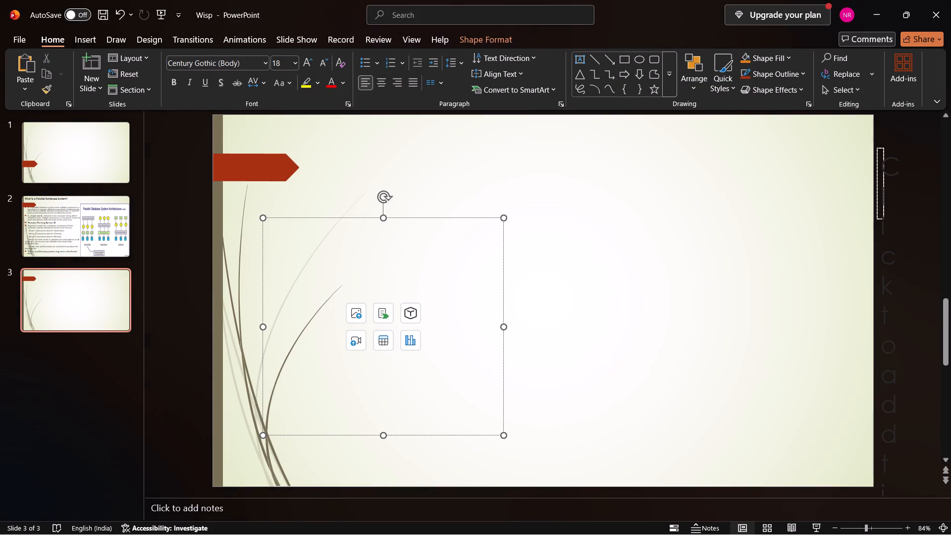
key("ctrl+v")
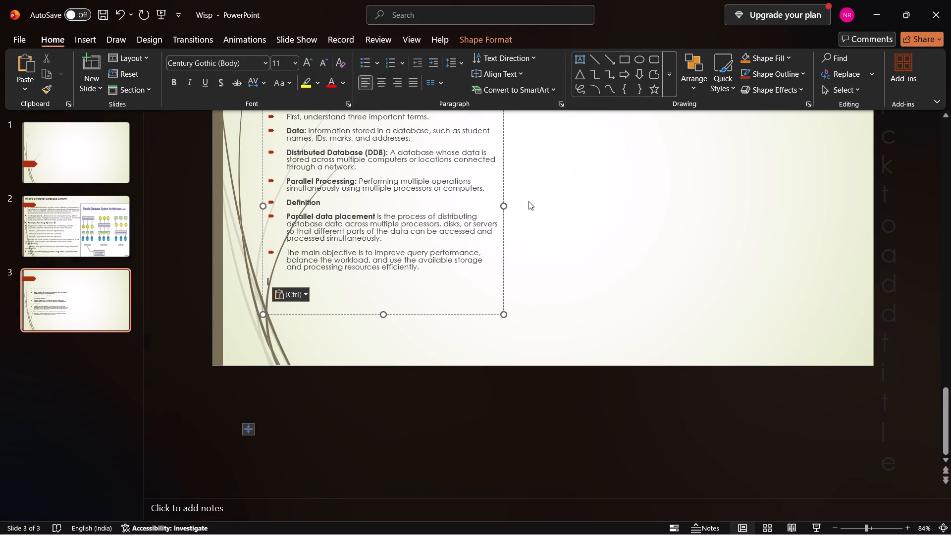
Widen slide 3's body placeholder by extending its right edge to about three-fifths of the way across the slide.
left_click_drag(506, 207, 608, 255)
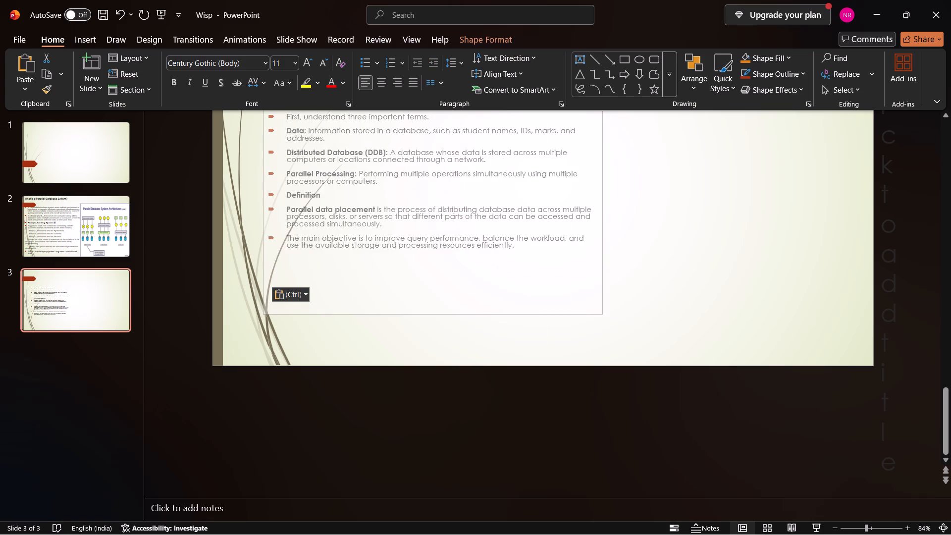
left_click_drag(608, 255, 614, 260)
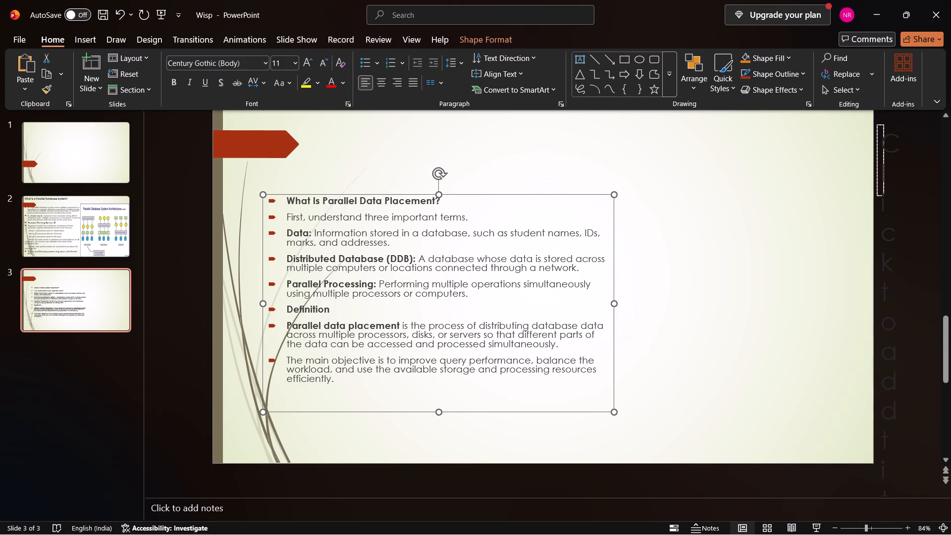
Merge the paragraph beginning "The main objective" into the end of the "Parallel data placement" definition paragraph.
left_click(279, 357)
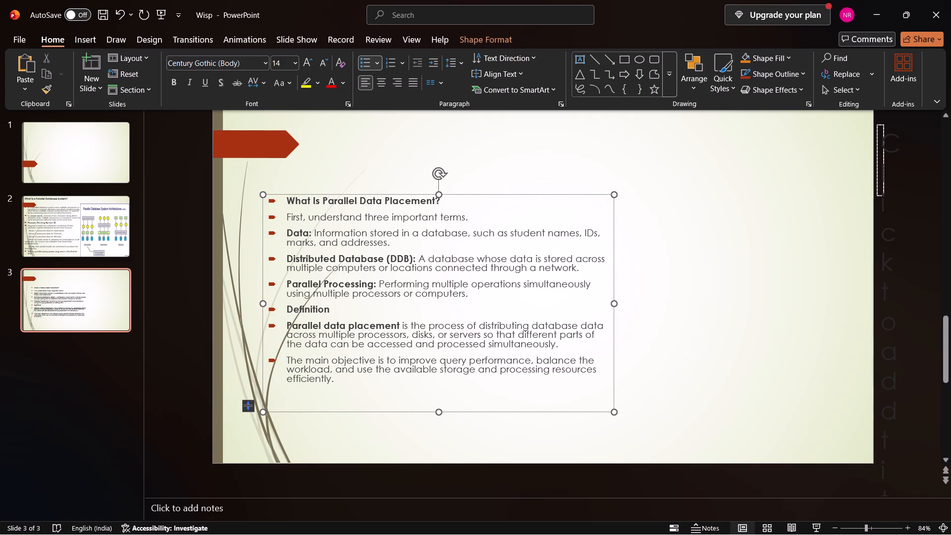
key("BackSpace")
key("BackSpace")
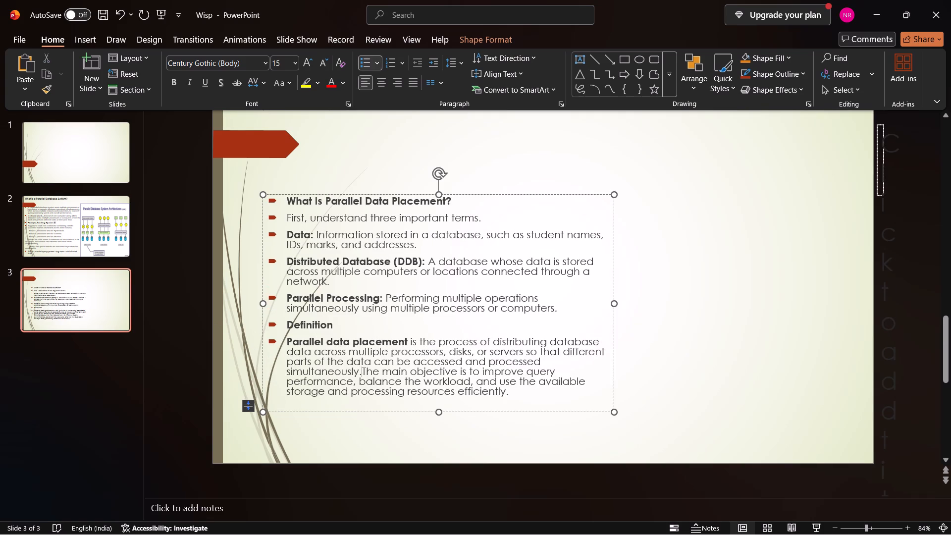
Remove the bullets from all of slide 3's body paragraphs except "Definition", from the heading through the "Parallel data placement" paragraph.
left_click(284, 342)
key("BackSpace")
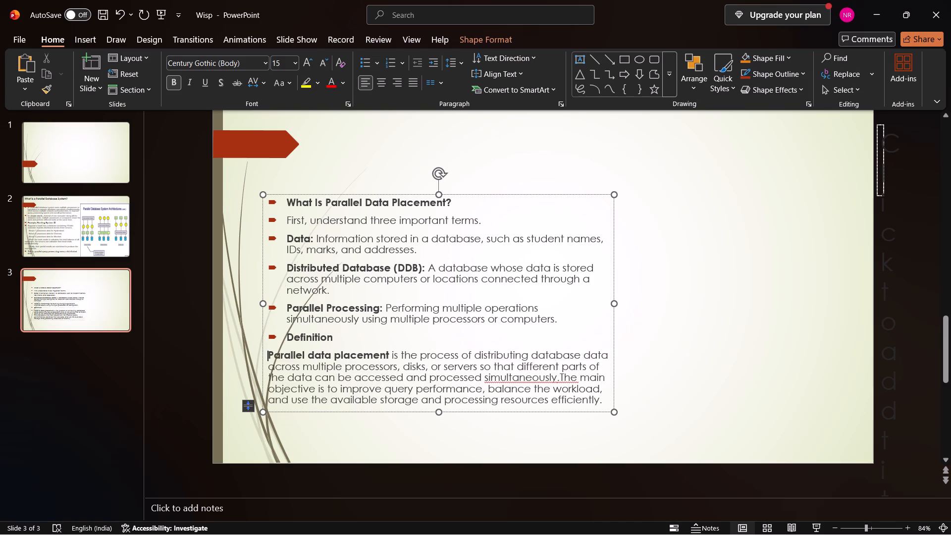
left_click(289, 307)
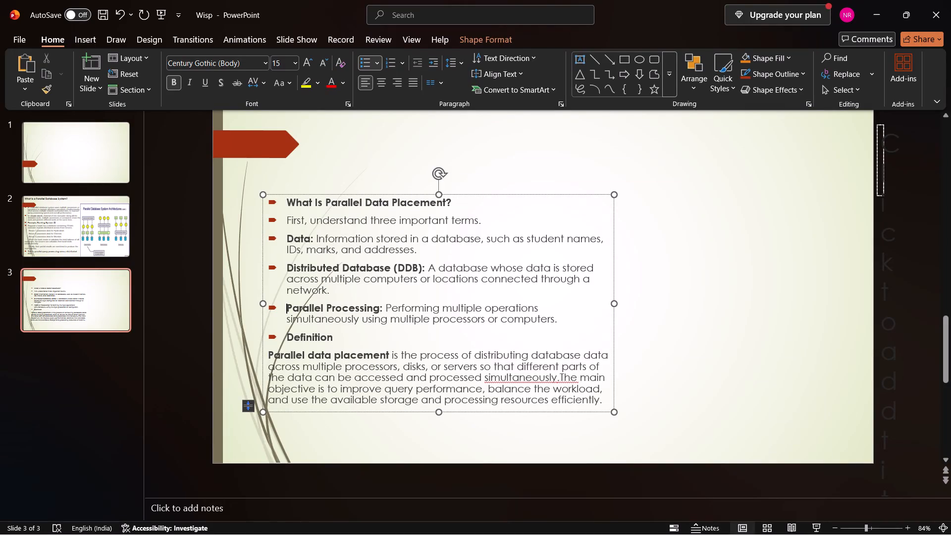
key("BackSpace")
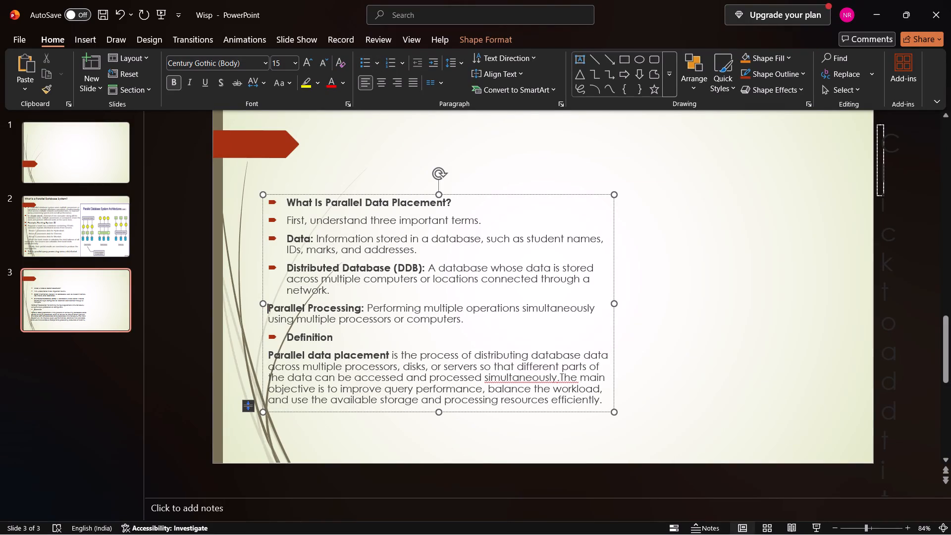
left_click(280, 268)
key("BackSpace")
left_click(279, 241)
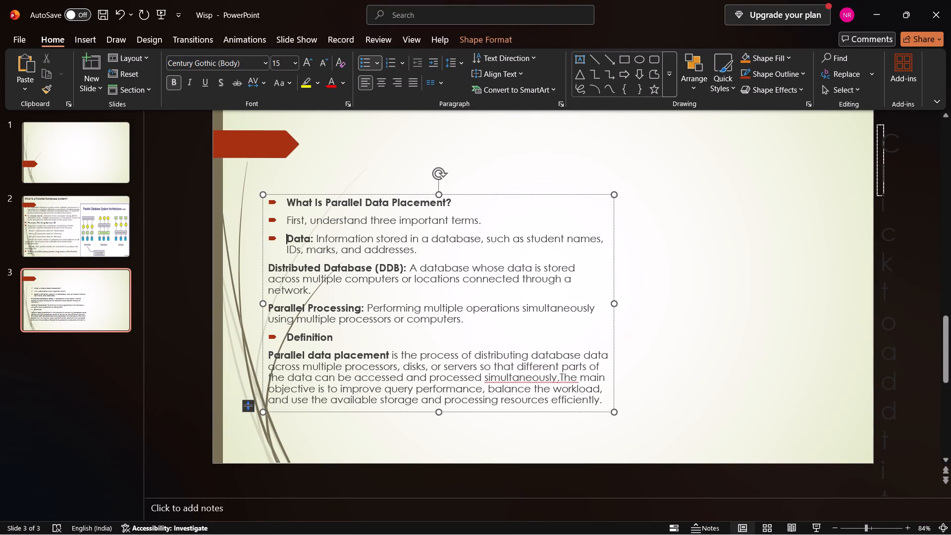
key("BackSpace")
left_click(285, 217)
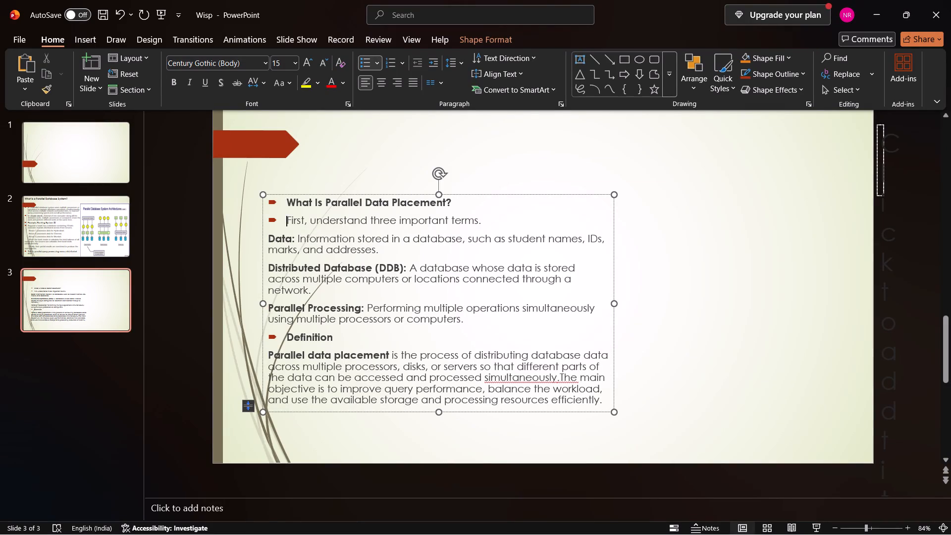
key("BackSpace")
left_click(280, 206)
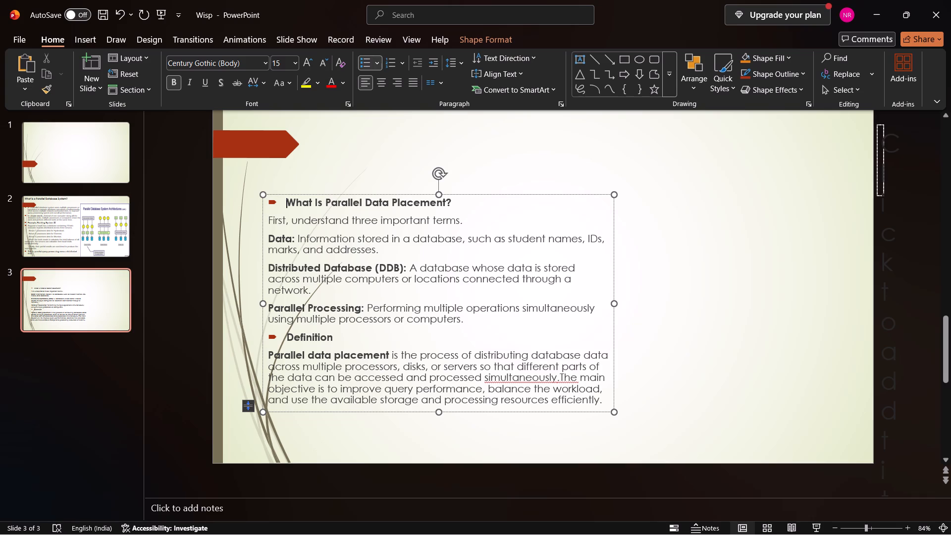
key("BackSpace")
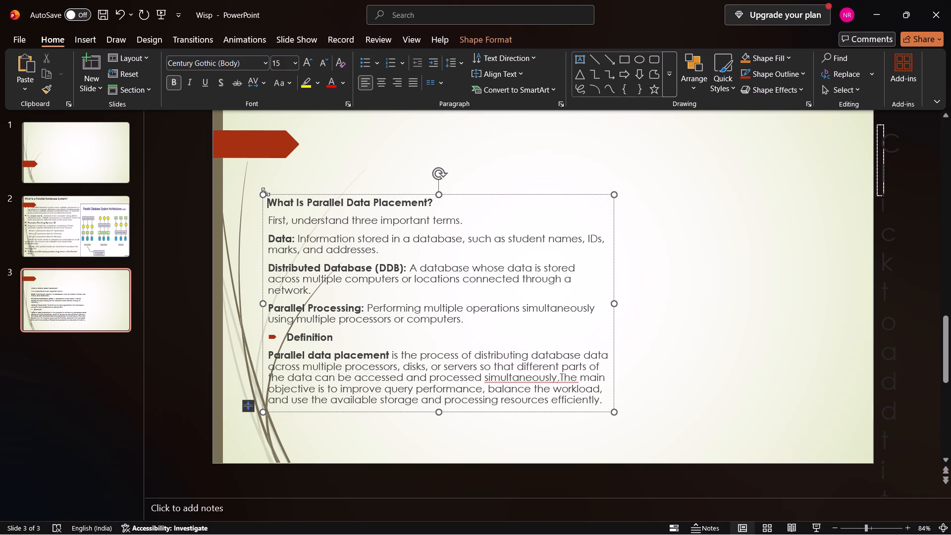
Enlarge slide 3's body placeholder upward to just below the red arrow and rightward to almost the slide's right edge.
left_click_drag(264, 195, 239, 165)
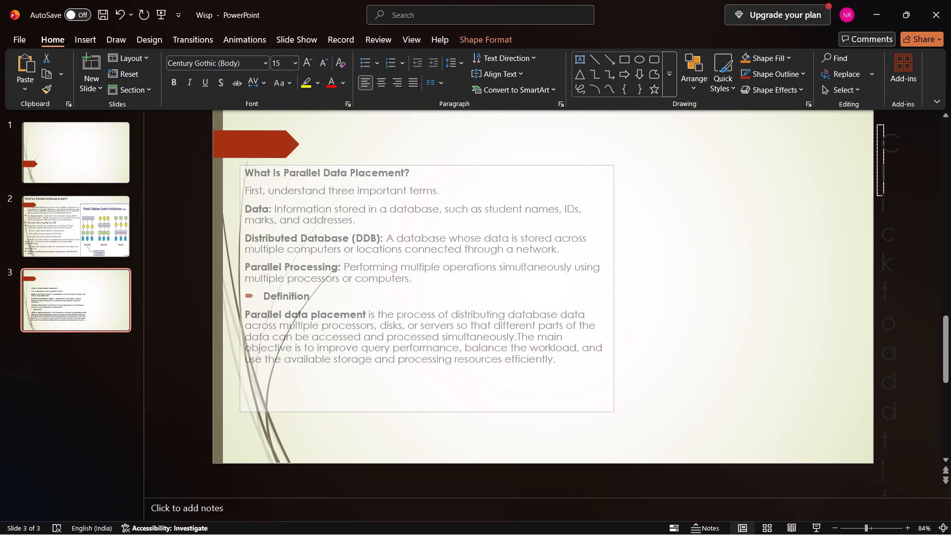
left_click_drag(239, 165, 256, 162)
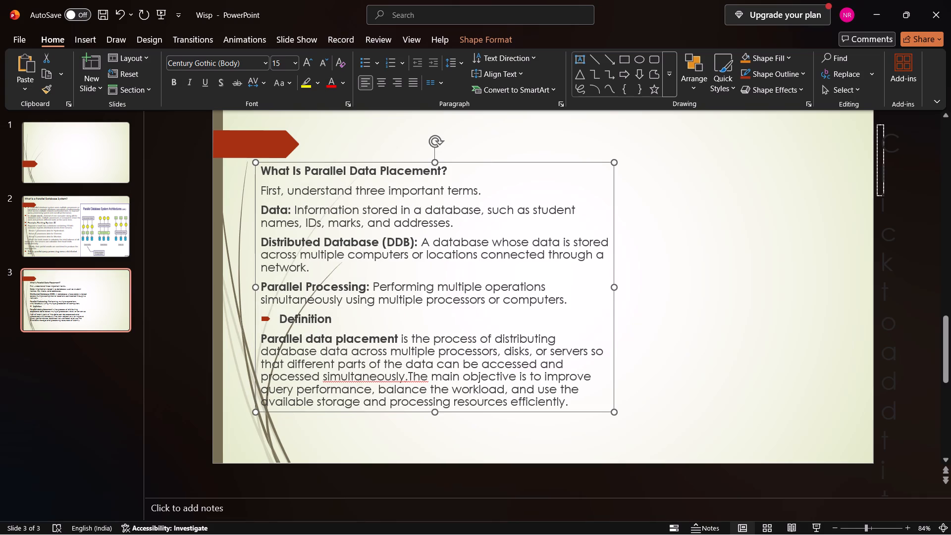
left_click_drag(615, 288, 632, 289)
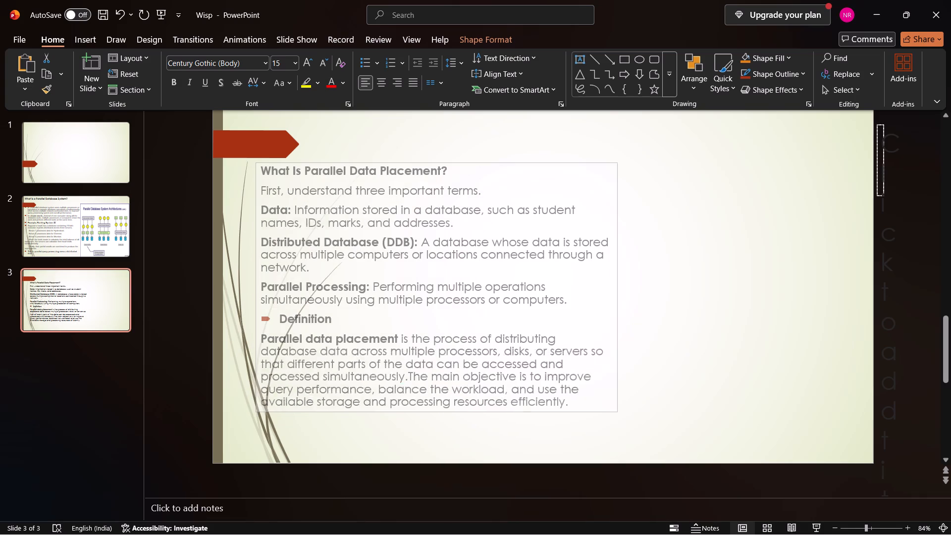
left_click_drag(632, 287, 718, 292)
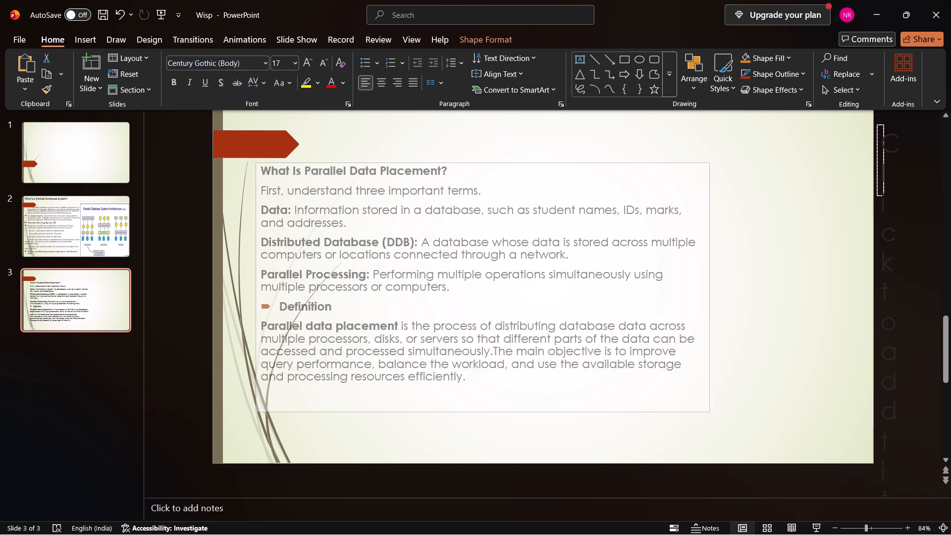
left_click_drag(718, 292, 731, 292)
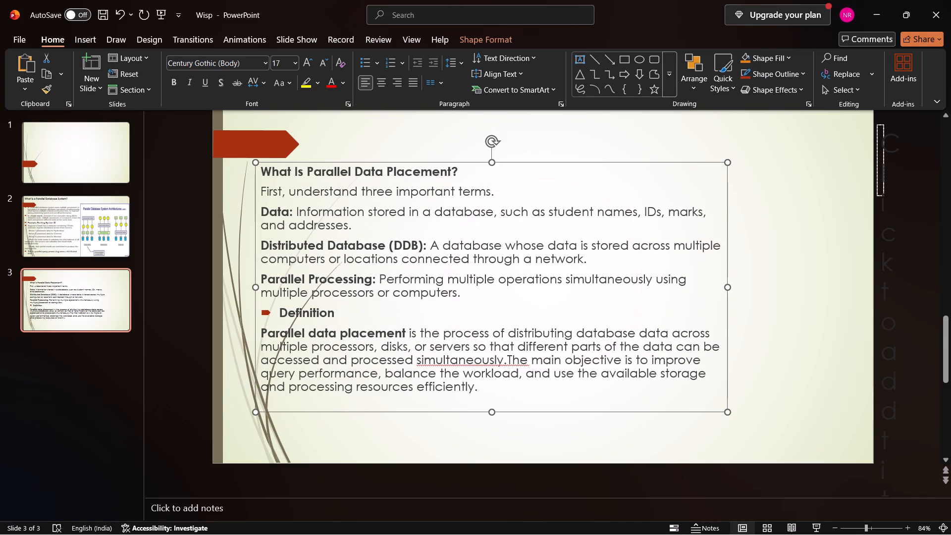
left_click_drag(730, 287, 775, 294)
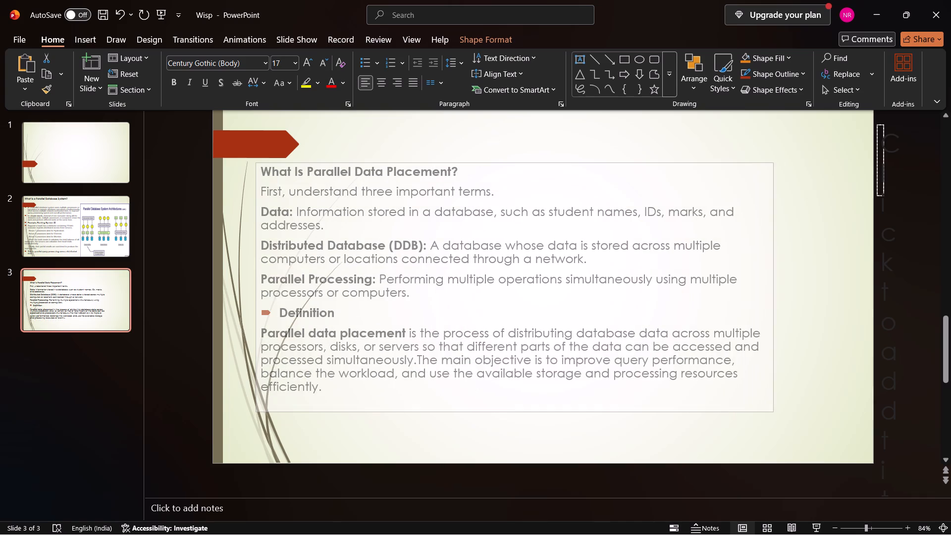
left_click_drag(775, 294, 856, 304)
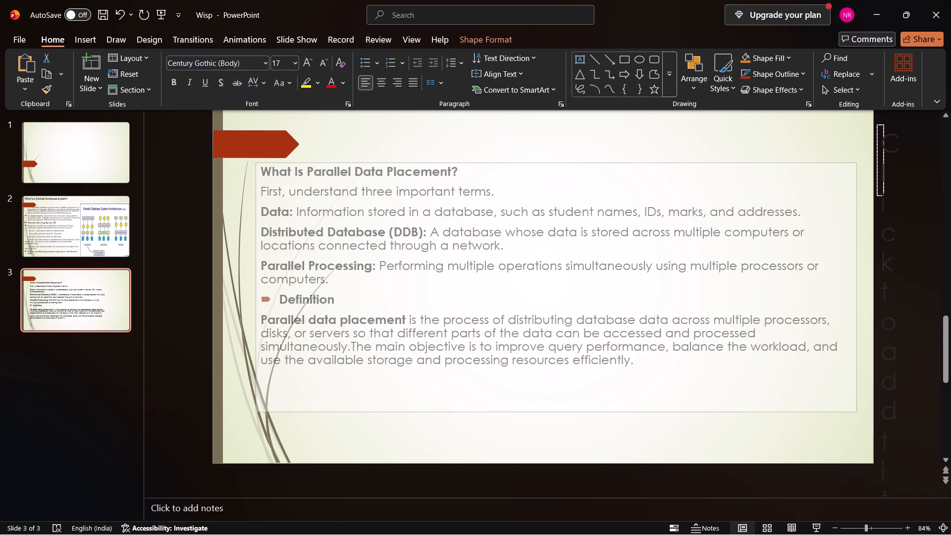
left_click_drag(856, 304, 863, 305)
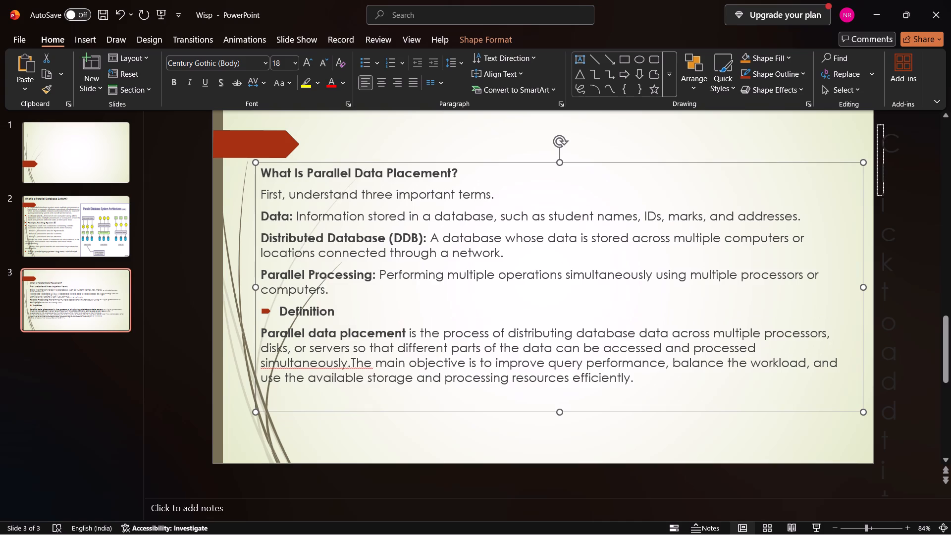
Set the font size of slide 3's heading "What Is Parallel Data Placement?" to 32.
left_click(262, 173)
left_click_drag(262, 173, 377, 188)
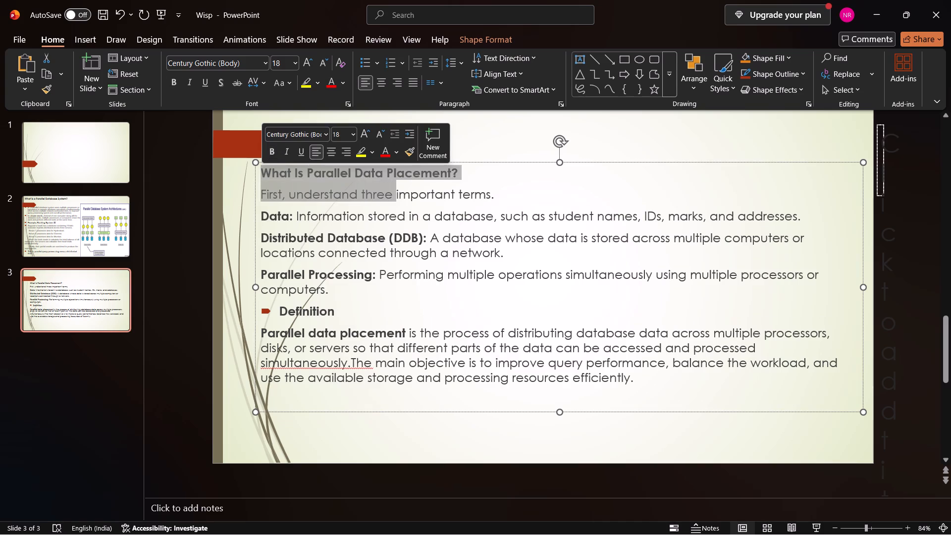
left_click_drag(377, 188, 470, 168)
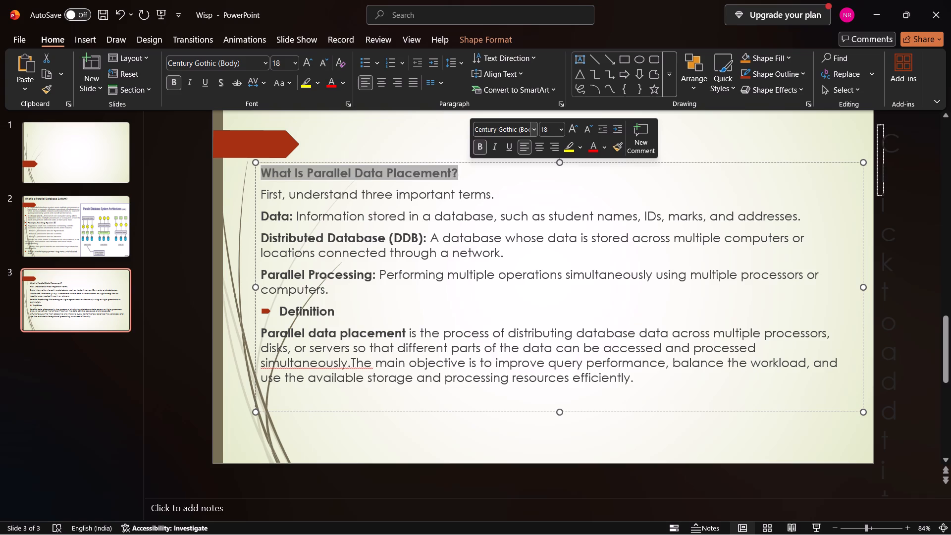
left_click(562, 131)
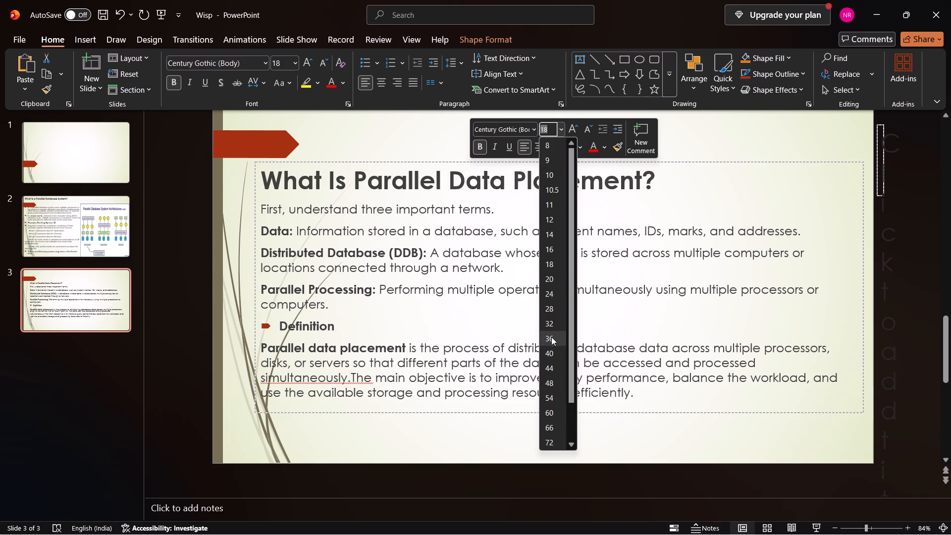
left_click(550, 324)
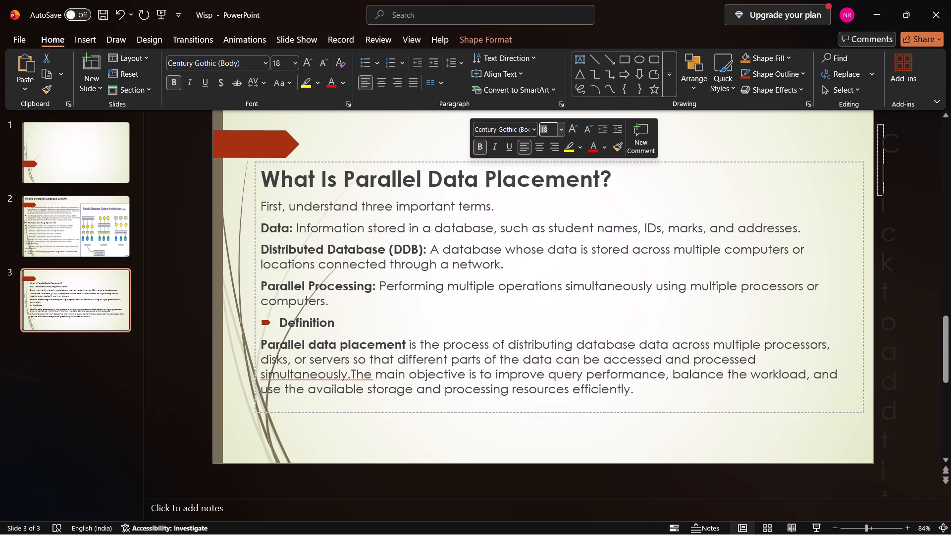
left_click(624, 189)
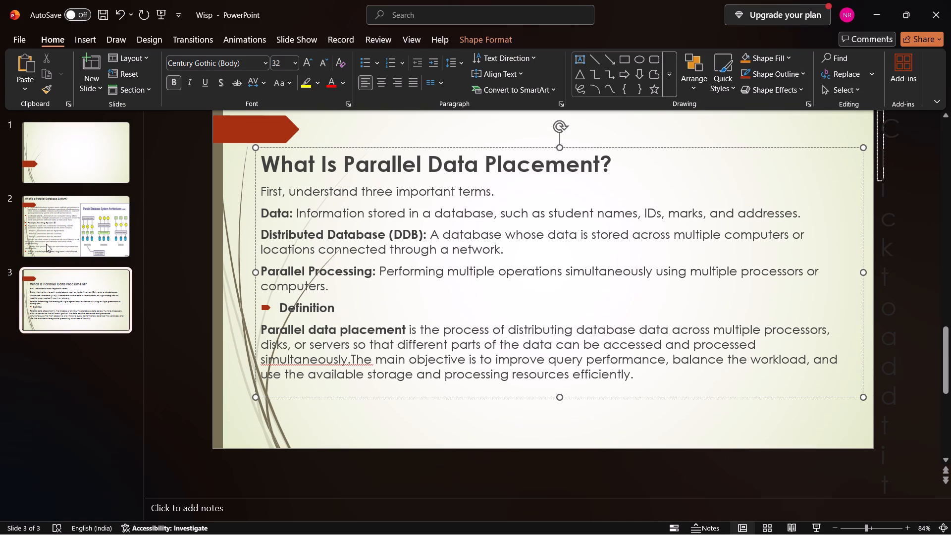
Add four new slides after slide 3.
triple_click(91, 70)
left_click(91, 70)
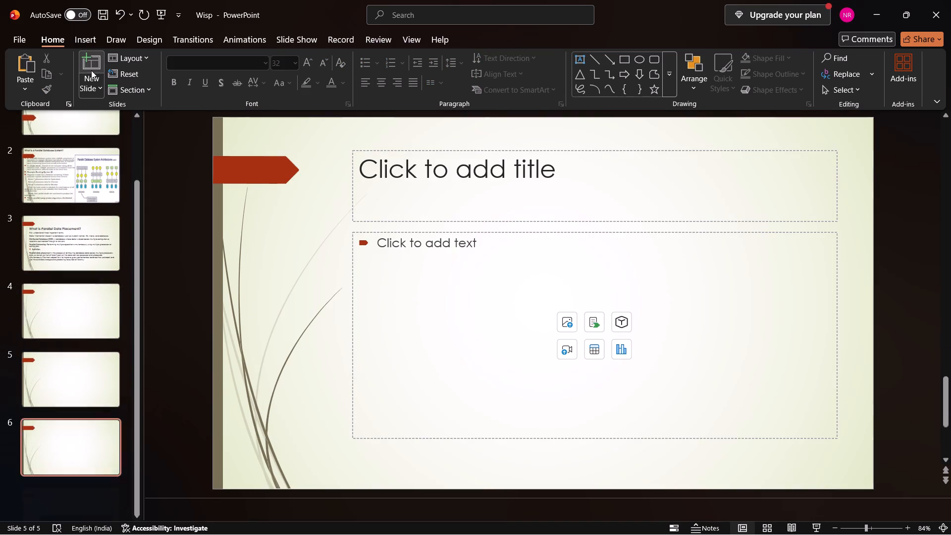
left_click(56, 250)
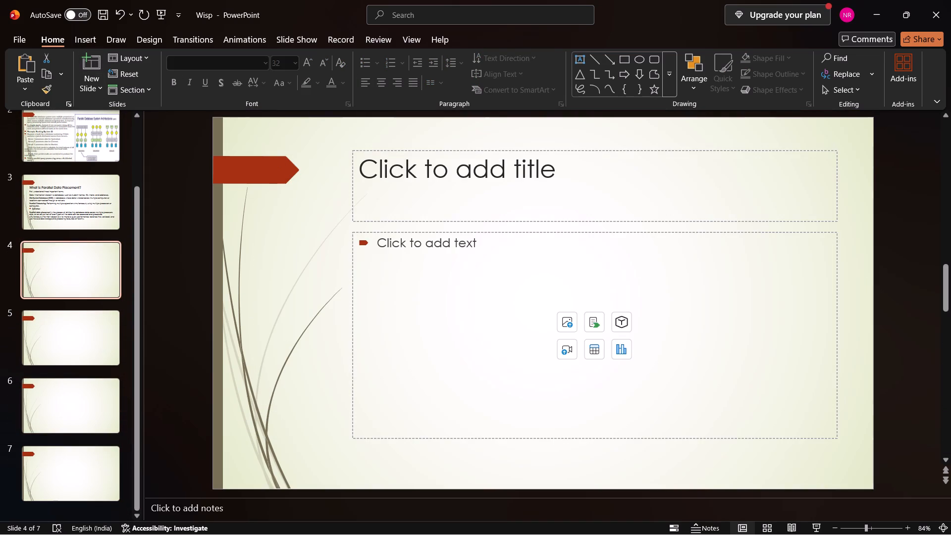
left_click_drag(361, 176, 351, 187)
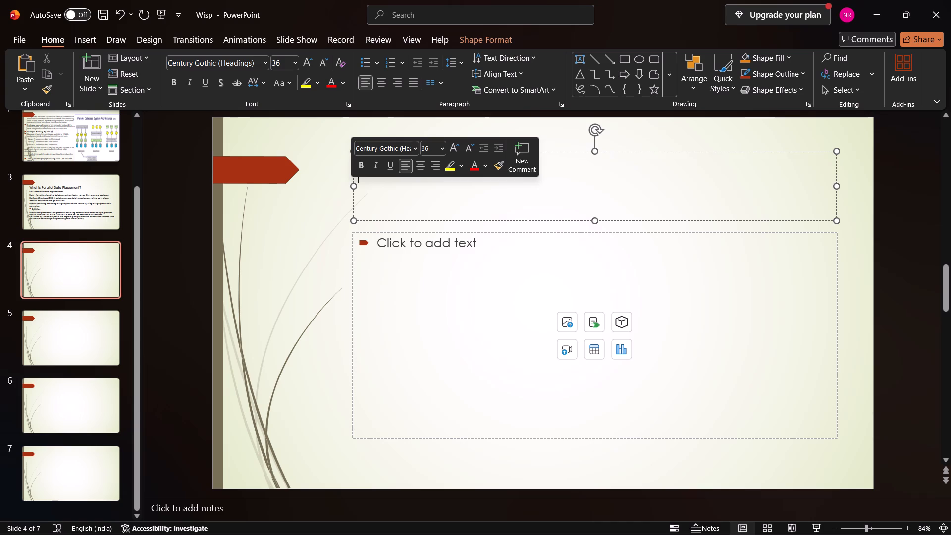
left_click(356, 185)
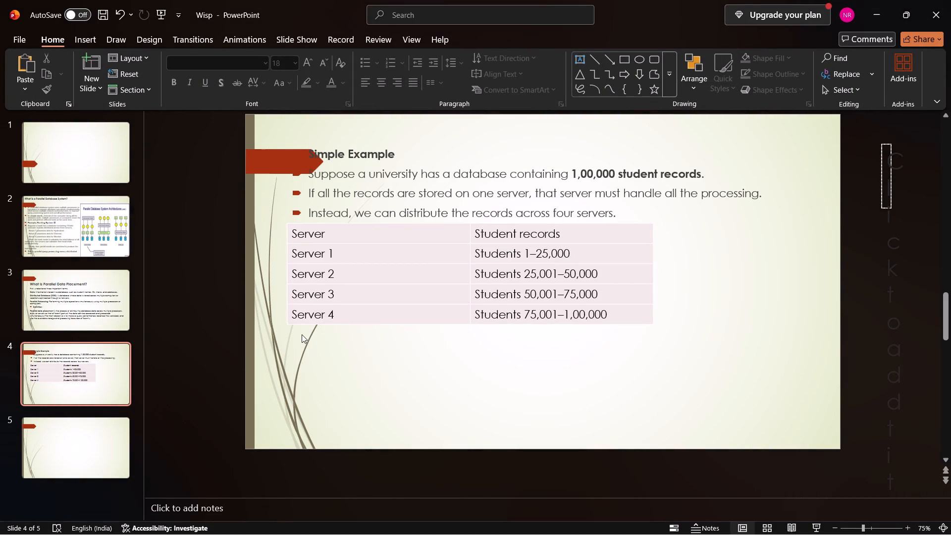
key("ctrl+v")
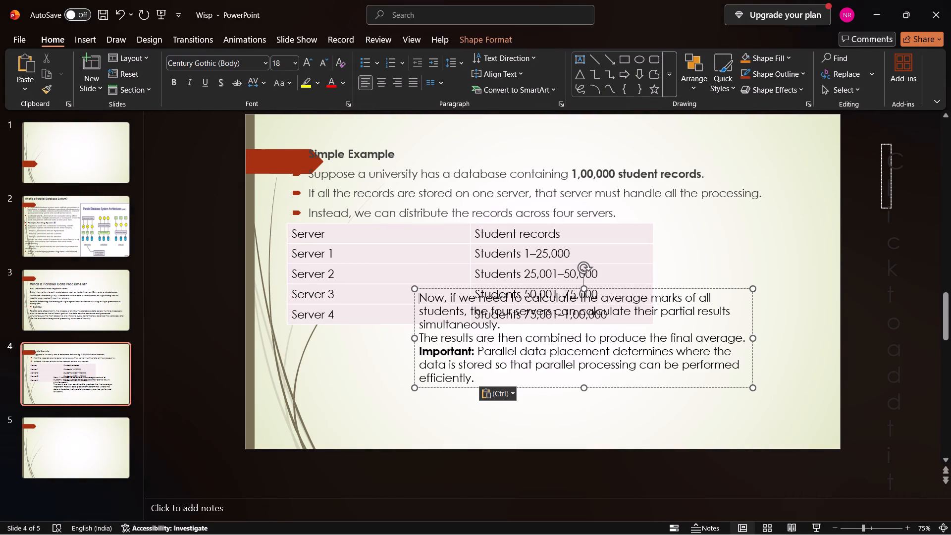
Widen the pasted average-marks text box and move it below the server table, aligned with the table's left edge.
left_click_drag(415, 338, 362, 400)
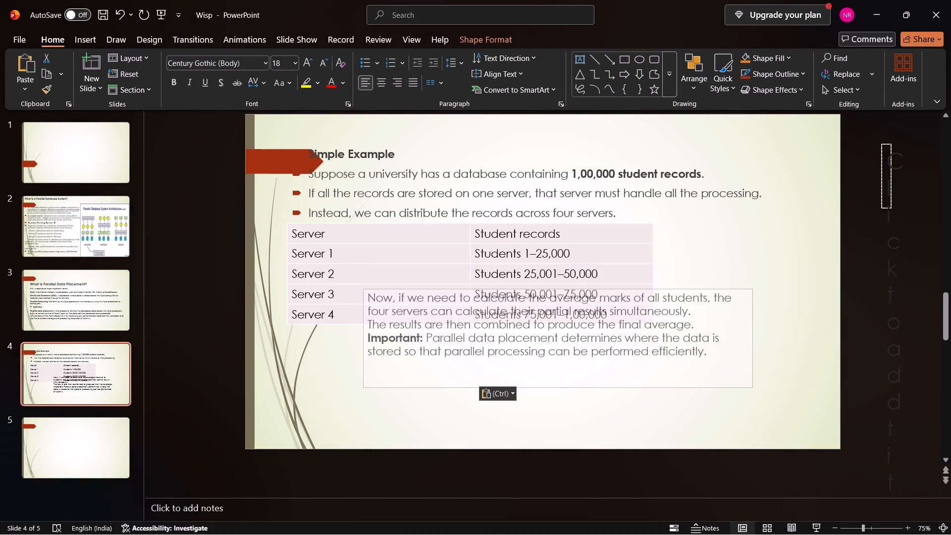
left_click_drag(362, 400, 377, 390)
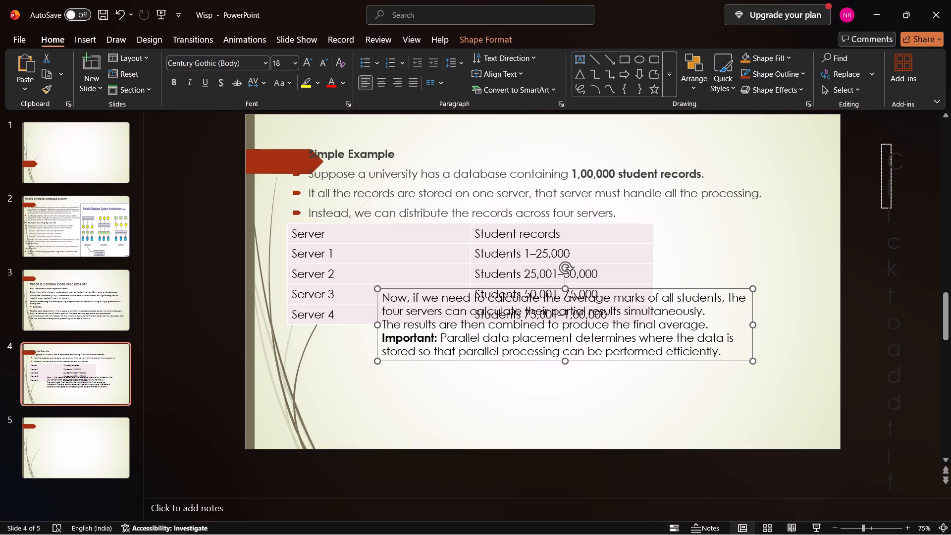
left_click_drag(376, 349, 285, 395)
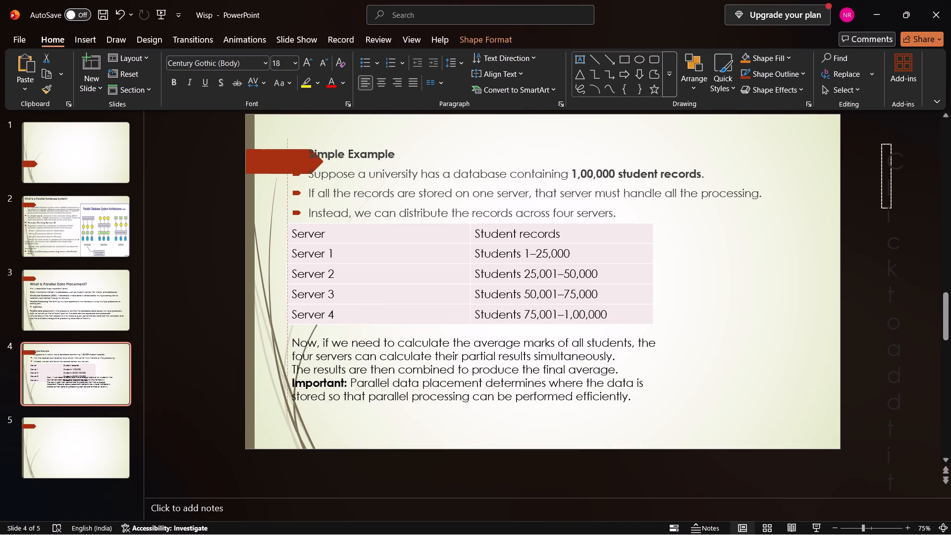
left_click_drag(285, 395, 287, 398)
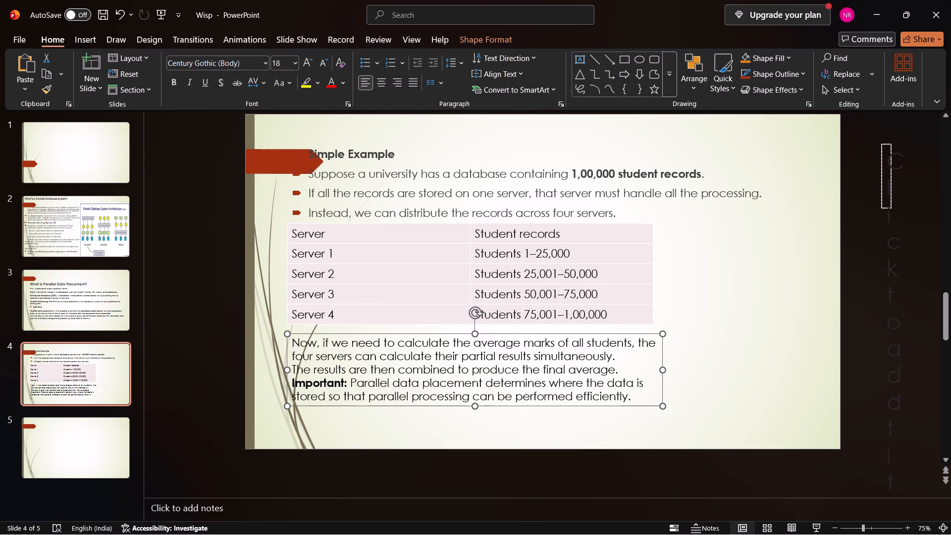
Delete slide 4's "Simple Example" heading and leave two empty lines above the first bullet.
left_click(403, 150)
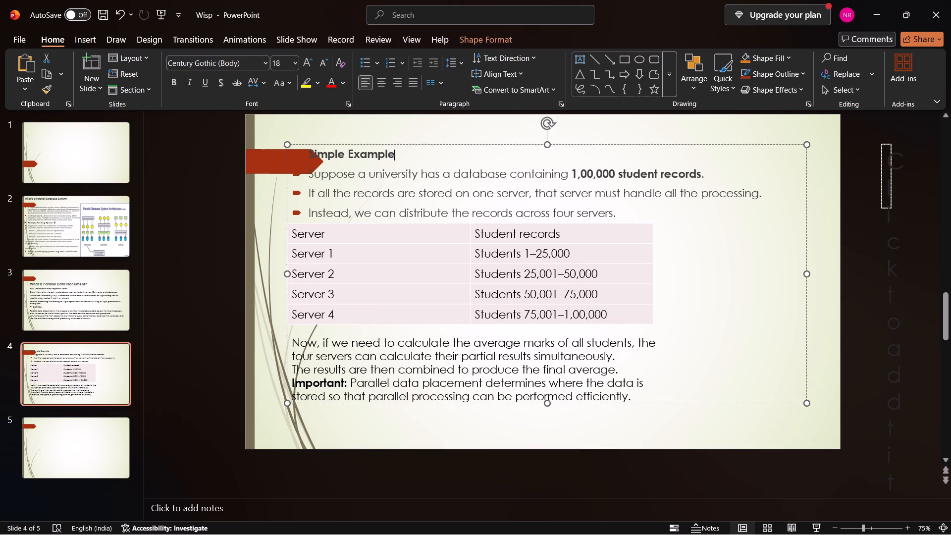
key("BackSpace")
key("BackSpace")
key("BackSpace")
key("BackSpace")
key("BackSpace")
key("BackSpace")
key("BackSpace")
key("BackSpace")
key("BackSpace")
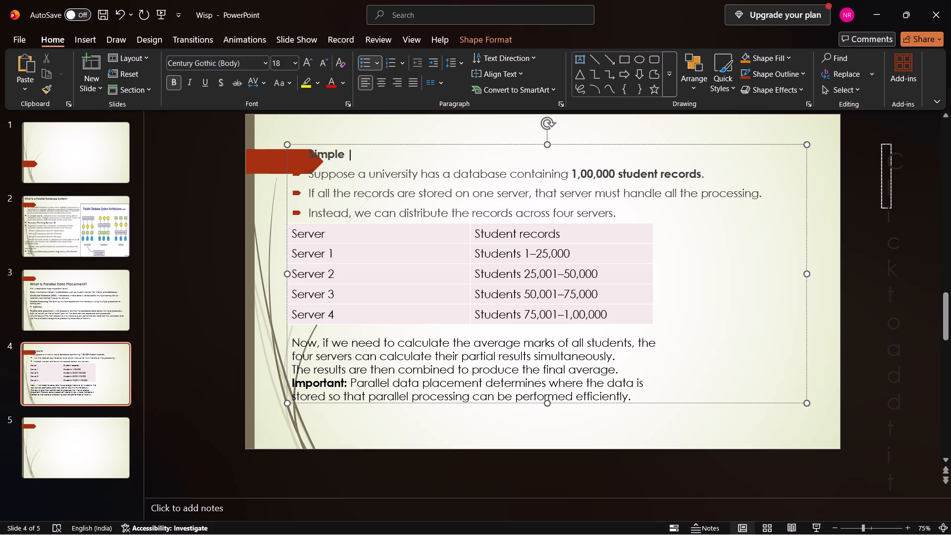
key("BackSpace")
key("BackSpace")
key("BackSpace")
key("BackSpace")
key("BackSpace")
key("BackSpace")
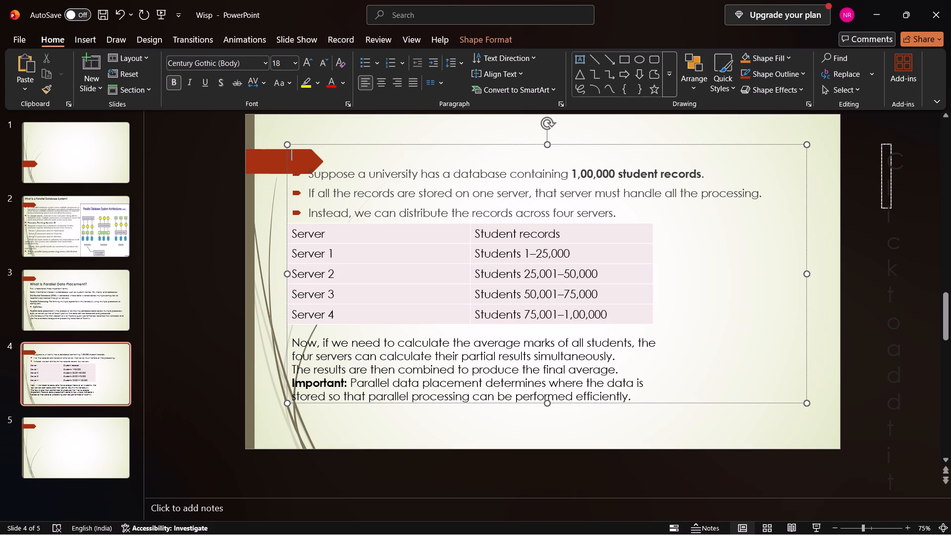
key("Return")
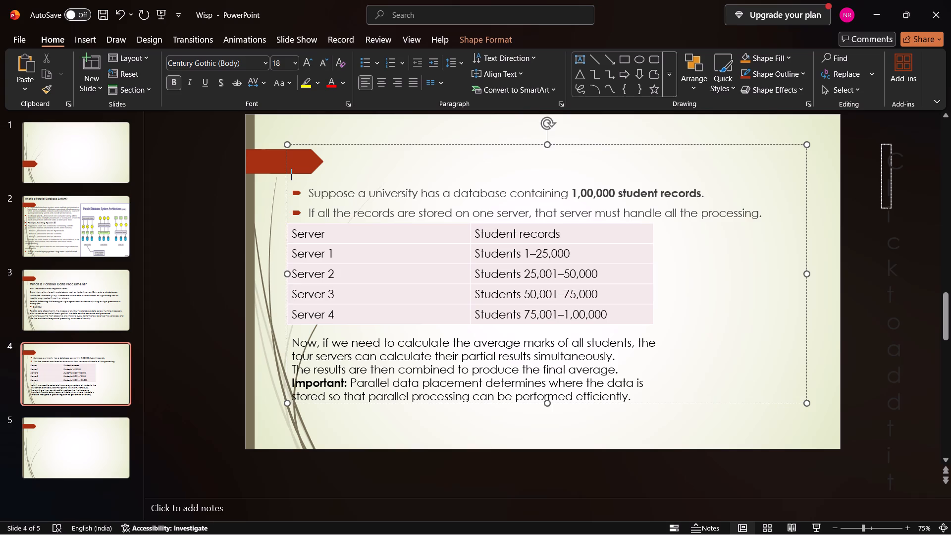
Move slide 4's content placeholder up close to the slide's top edge, so all three bullets sit above the server table.
left_click_drag(475, 402, 474, 410)
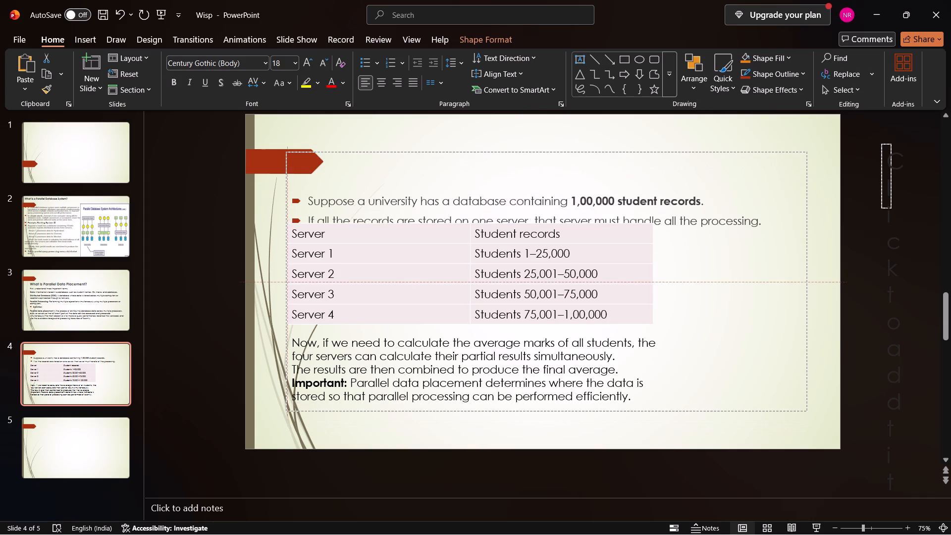
left_click_drag(474, 410, 472, 376)
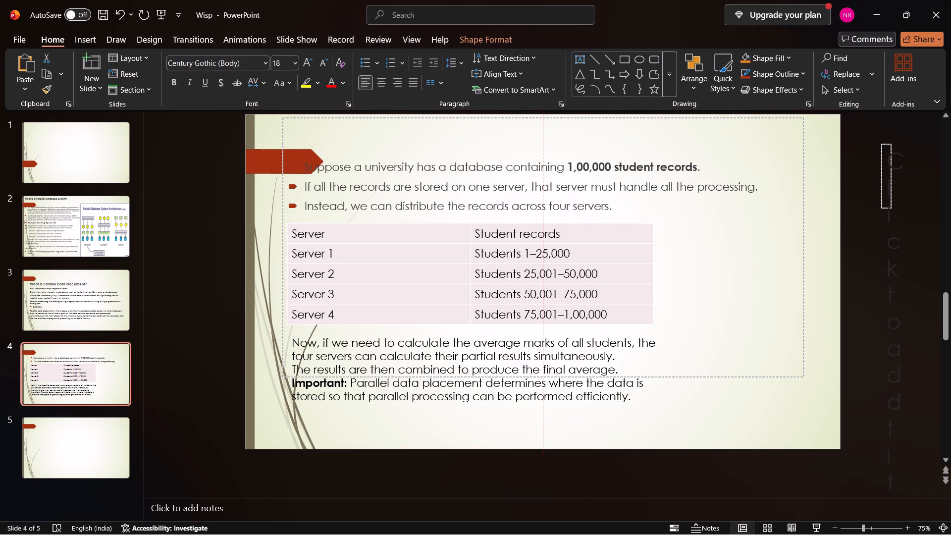
left_click_drag(472, 376, 472, 377)
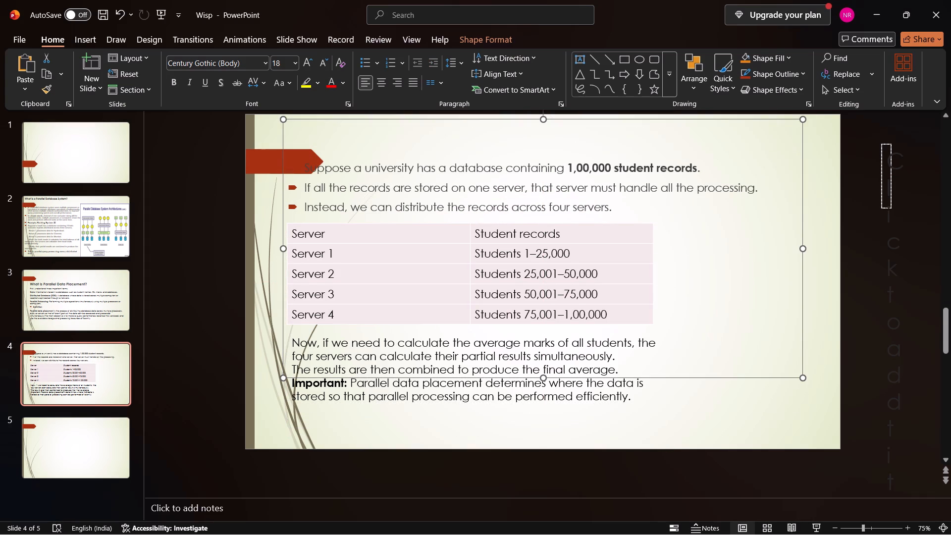
Shift the average-marks text box and the server table down on slide 4 to open space below the bullets.
left_click(455, 405)
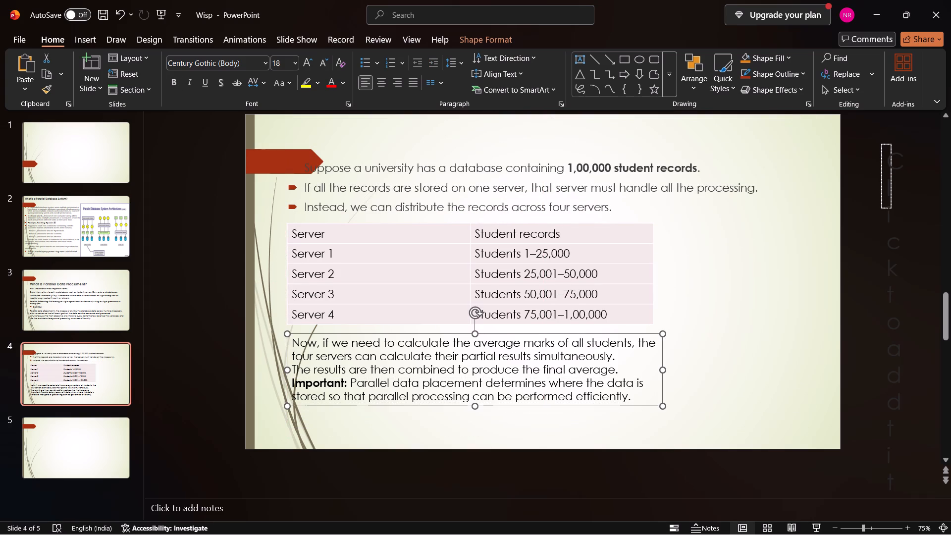
left_click_drag(466, 406, 465, 434)
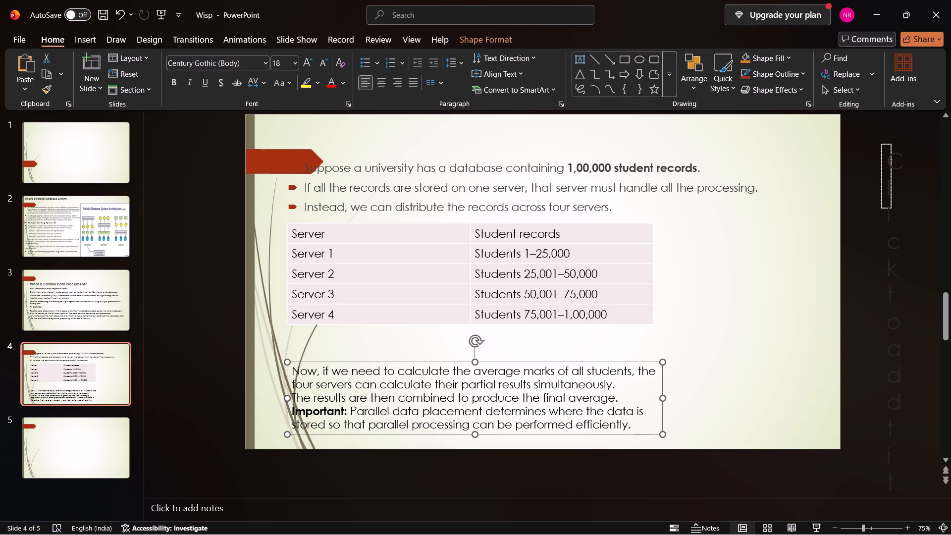
left_click(453, 272)
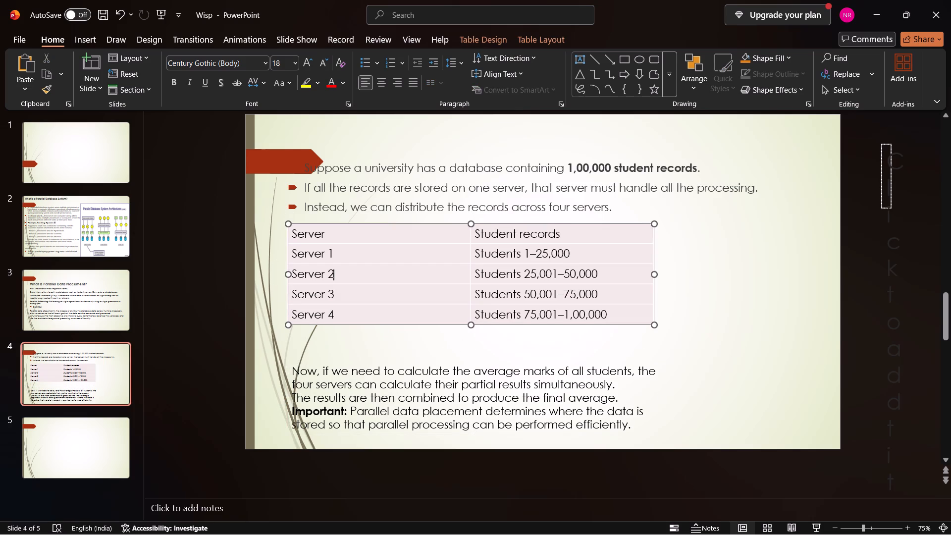
left_click_drag(451, 323, 454, 348)
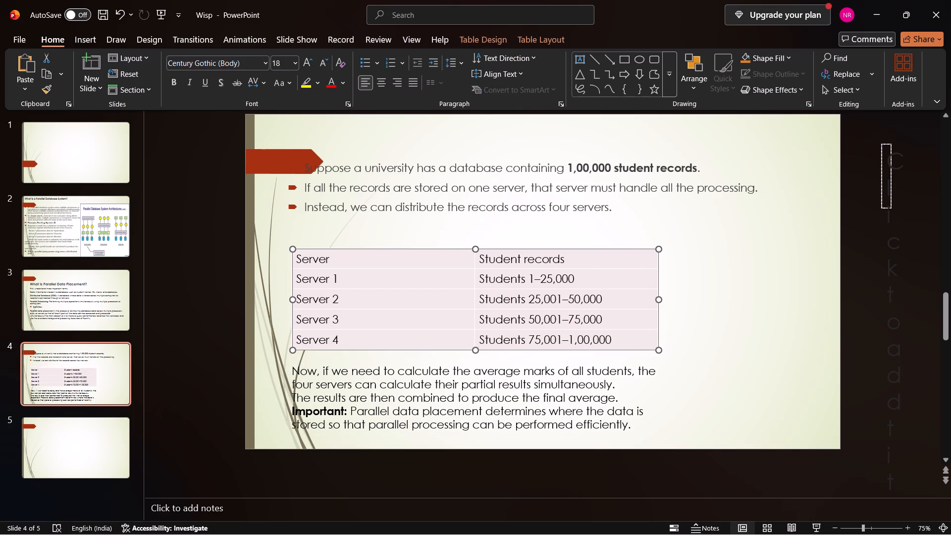
Enter the heading "Example" on the first line of slide 4's content placeholder.
left_click(452, 190)
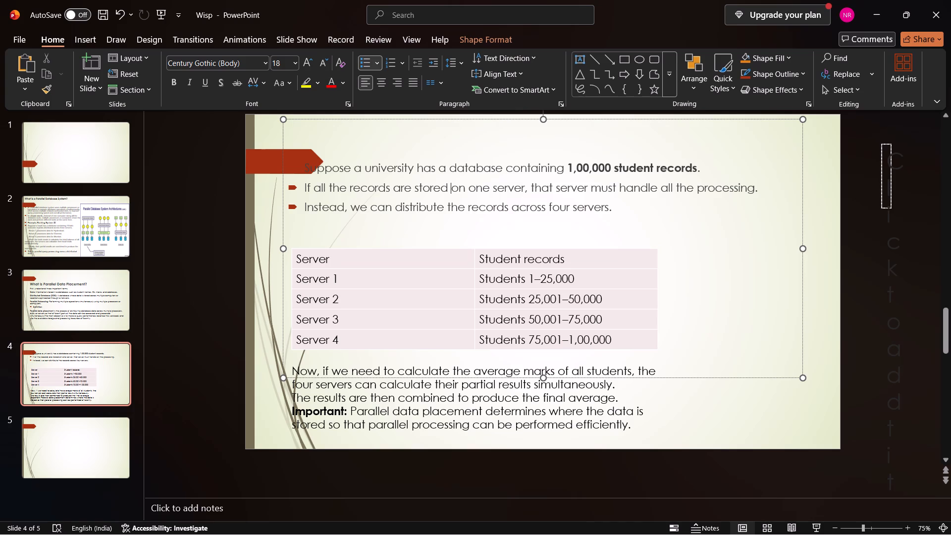
left_click(341, 155)
left_click(339, 152)
key("Return")
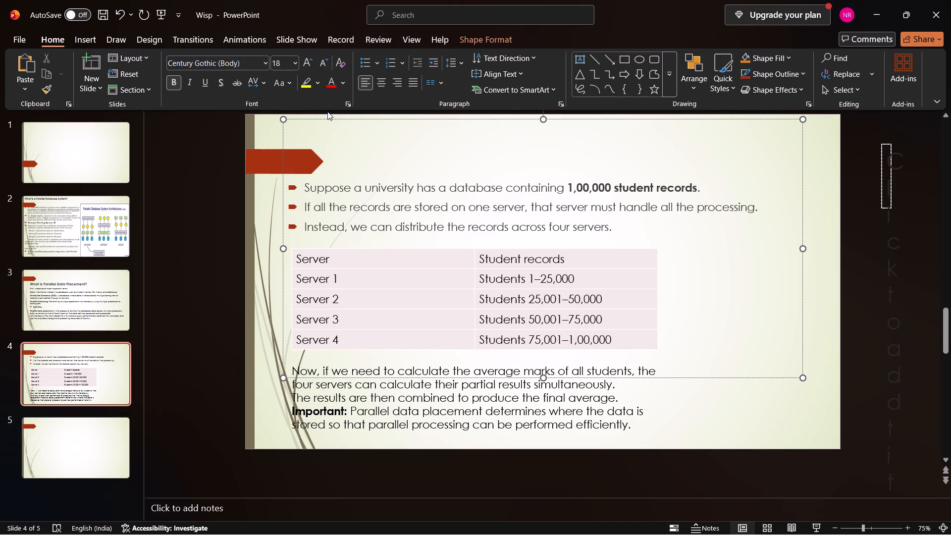
left_click(306, 137)
left_click(306, 137)
key("BackSpace")
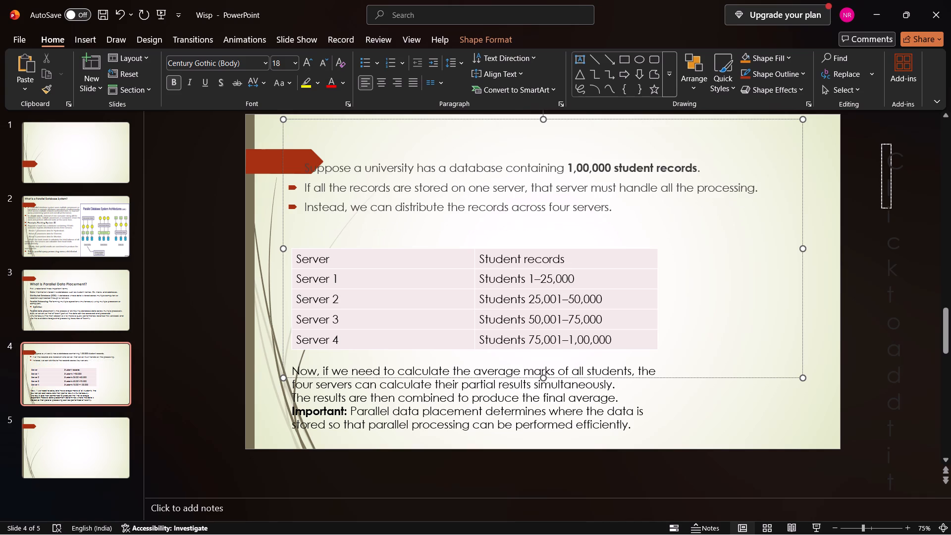
type("example")
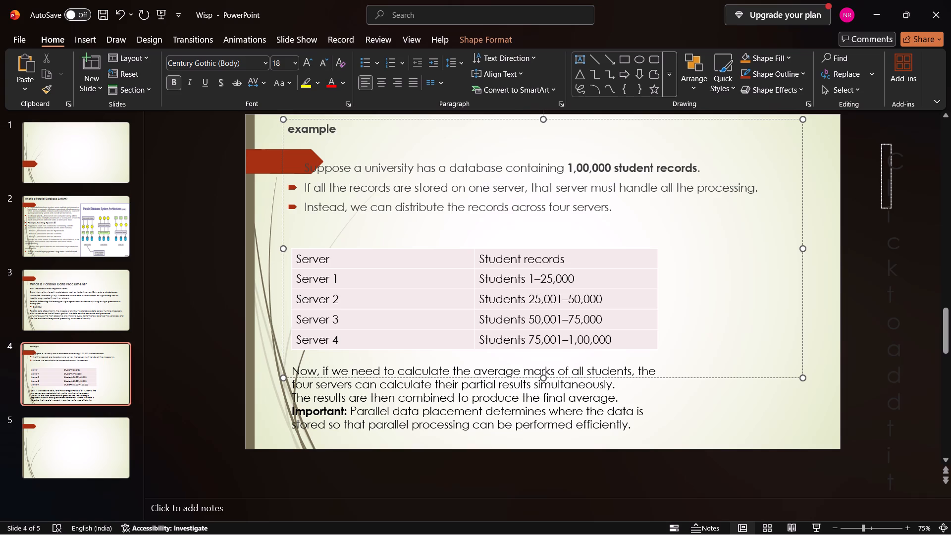
left_click(294, 131)
key("BackSpace")
key("e")
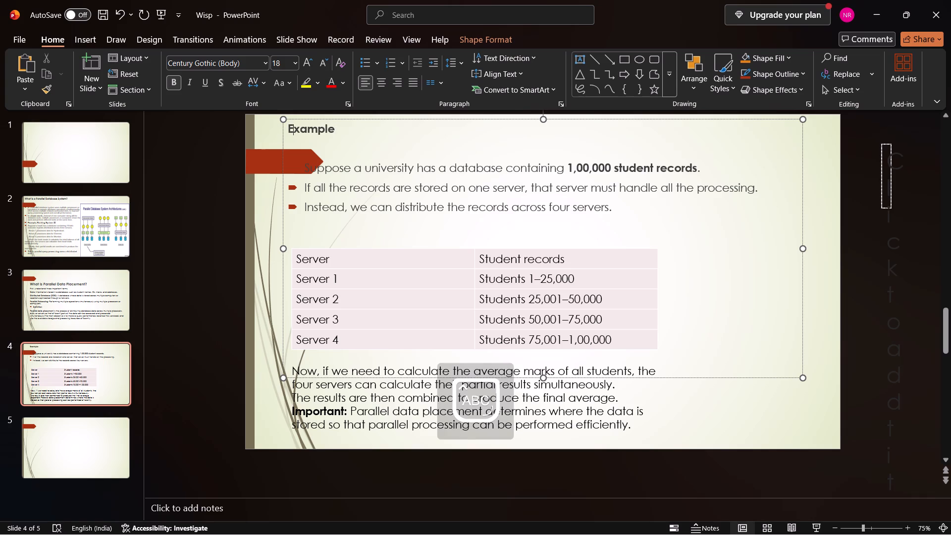
Add an empty line above the first bullet so that it starts below the red arrow.
left_click(345, 149)
key("Return")
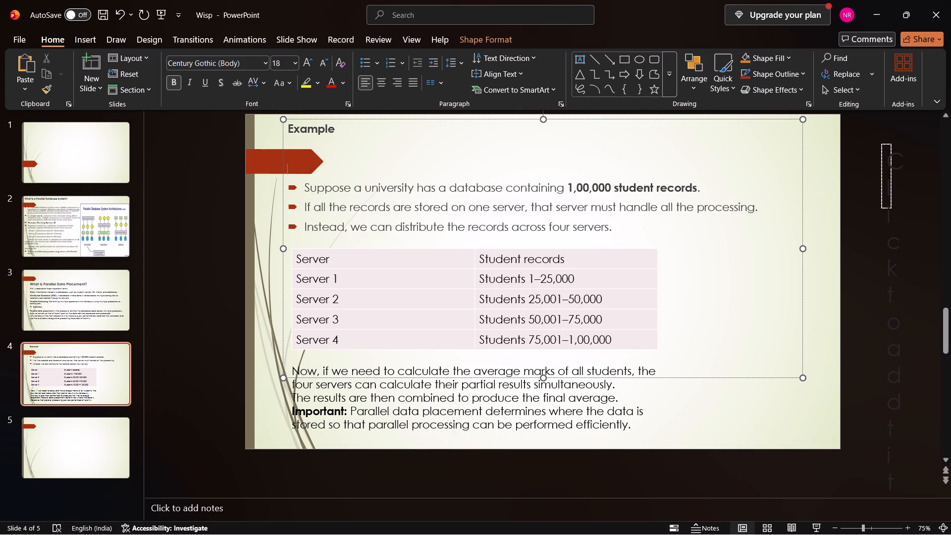
Set the font size of slide 4's "Example" heading to 32.
left_click_drag(288, 128, 355, 136)
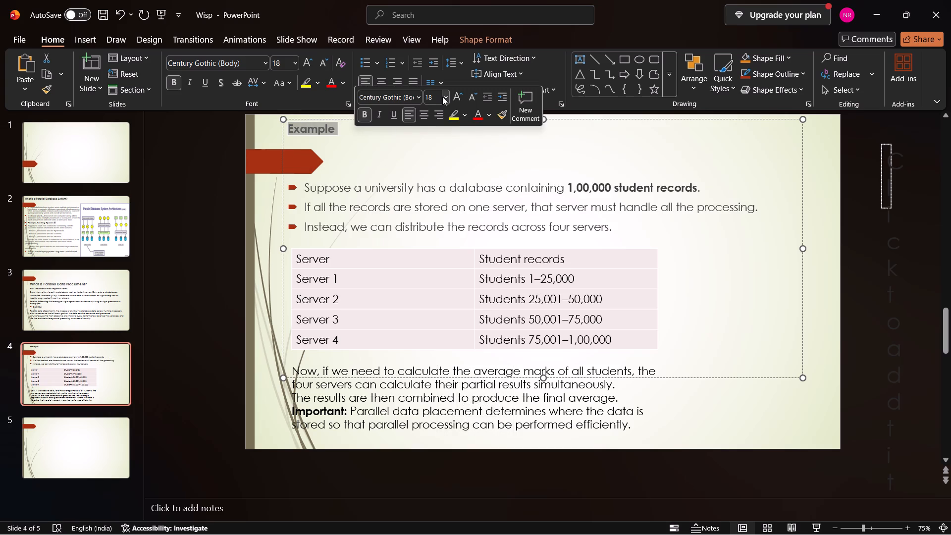
left_click(442, 97)
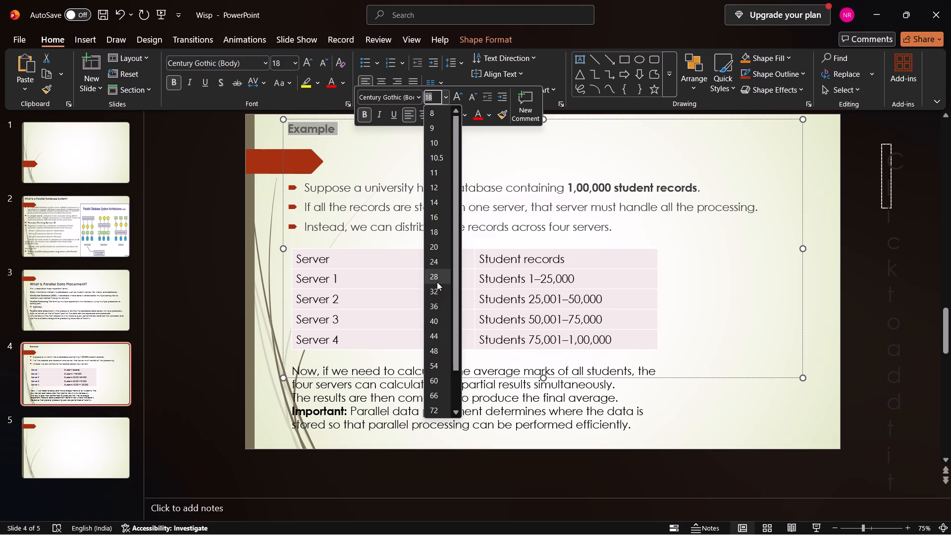
left_click(435, 287)
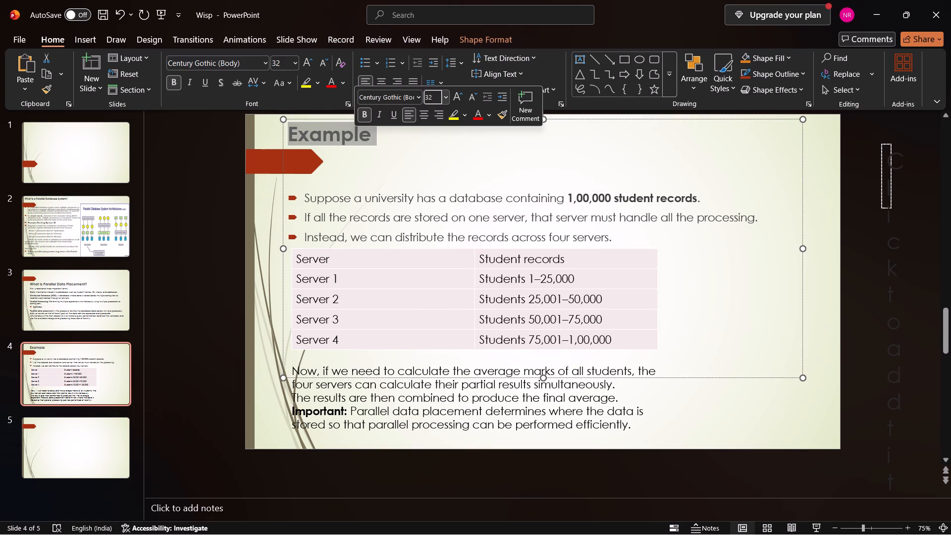
left_click(351, 178)
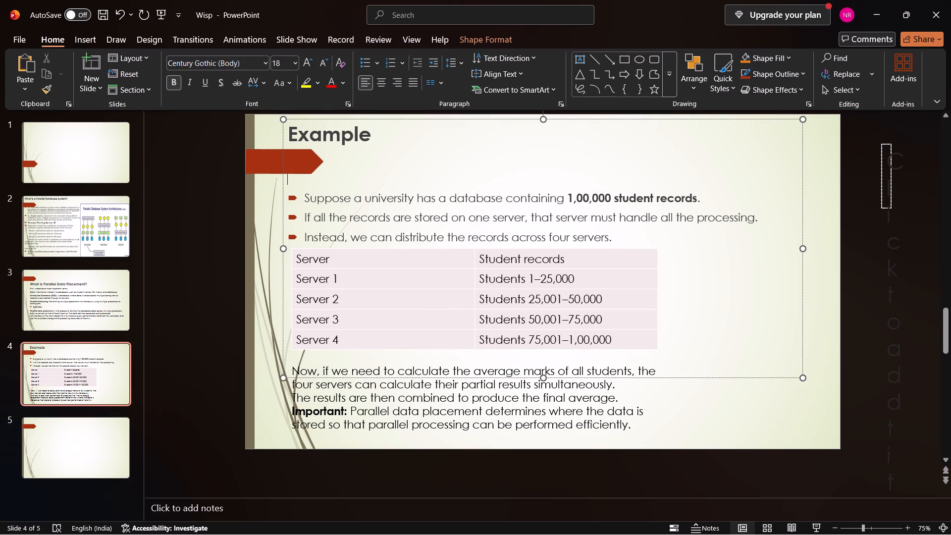
Nudge the content placeholder up to the slide's top edge, leaving a small gap between the last bullet and the table.
left_click(357, 357)
left_click_drag(364, 379, 363, 371)
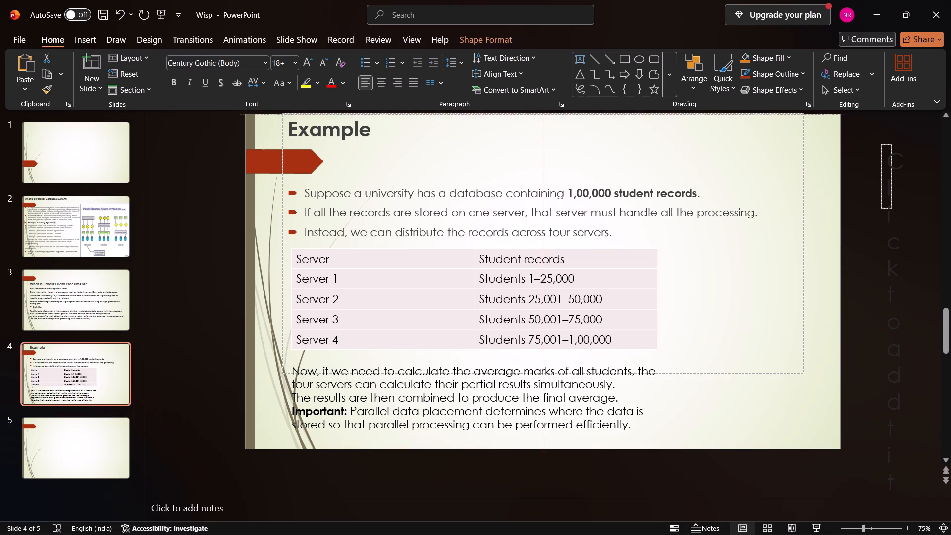
left_click_drag(363, 371, 362, 373)
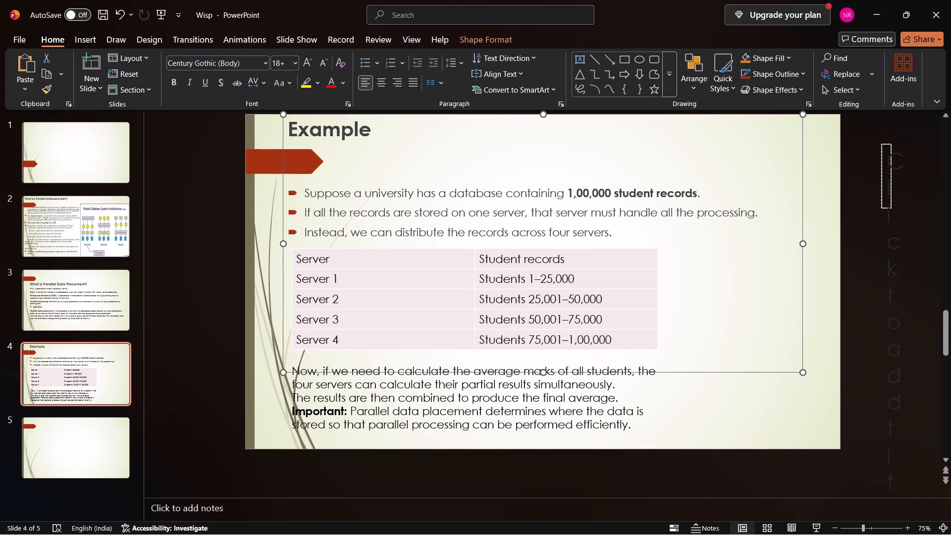
Move the average-marks text box up directly beneath the server table and widen it almost to the slide's right edge.
left_click(343, 387)
left_click_drag(342, 362, 342, 355)
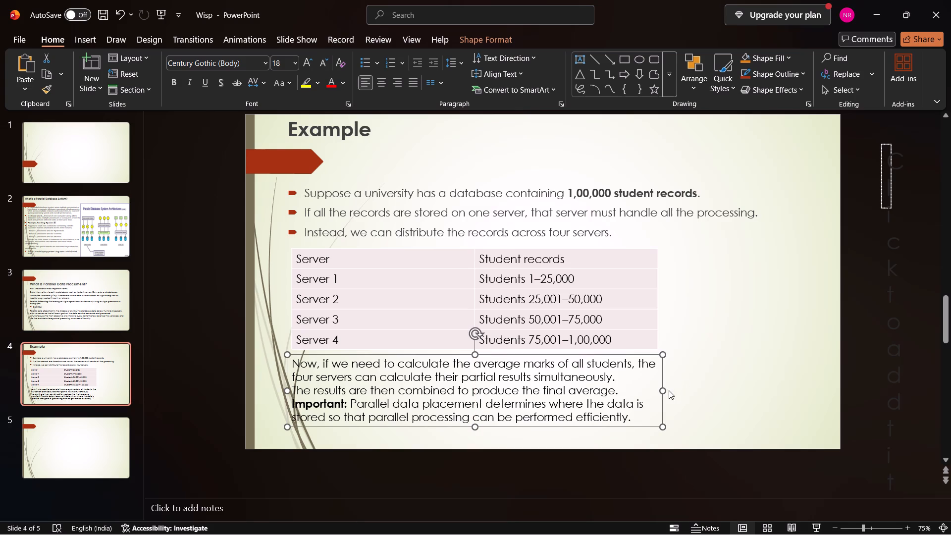
left_click_drag(663, 389, 750, 387)
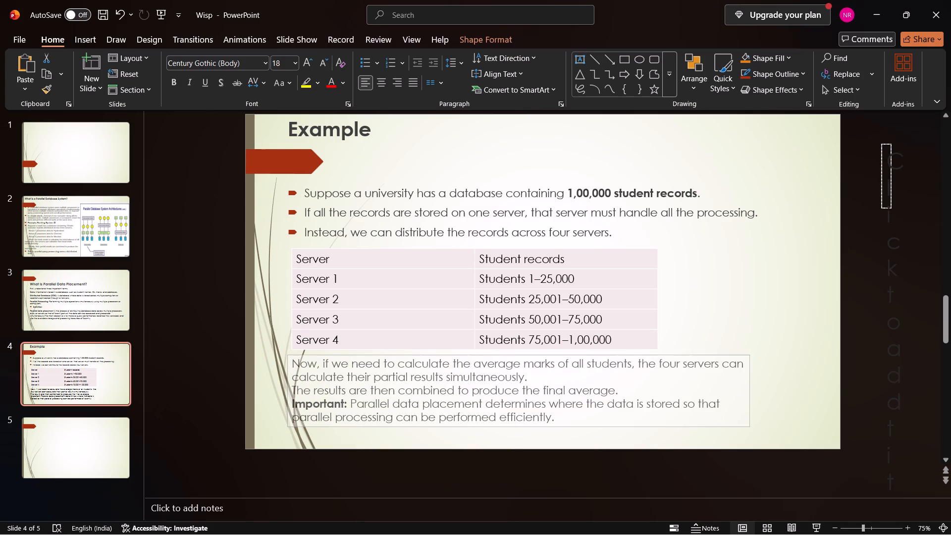
left_click_drag(750, 387, 773, 384)
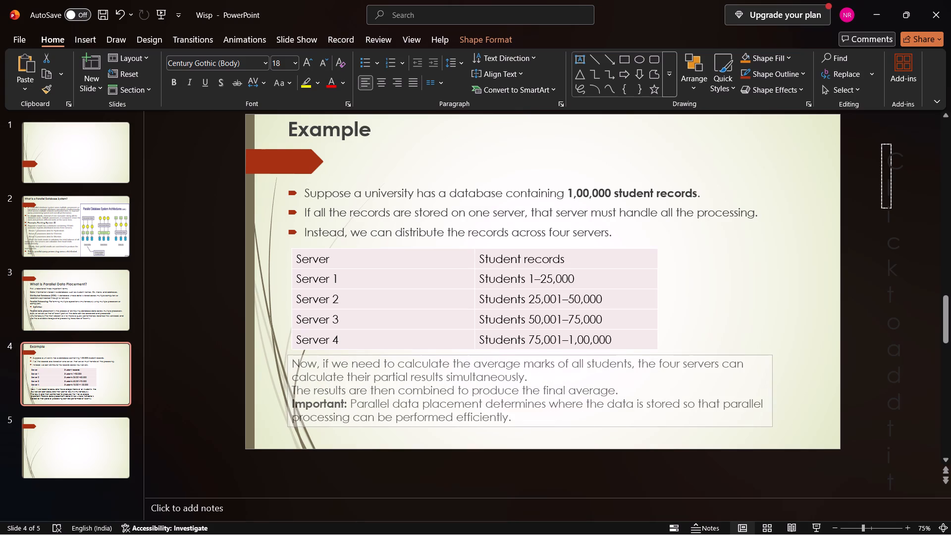
left_click_drag(773, 384, 777, 383)
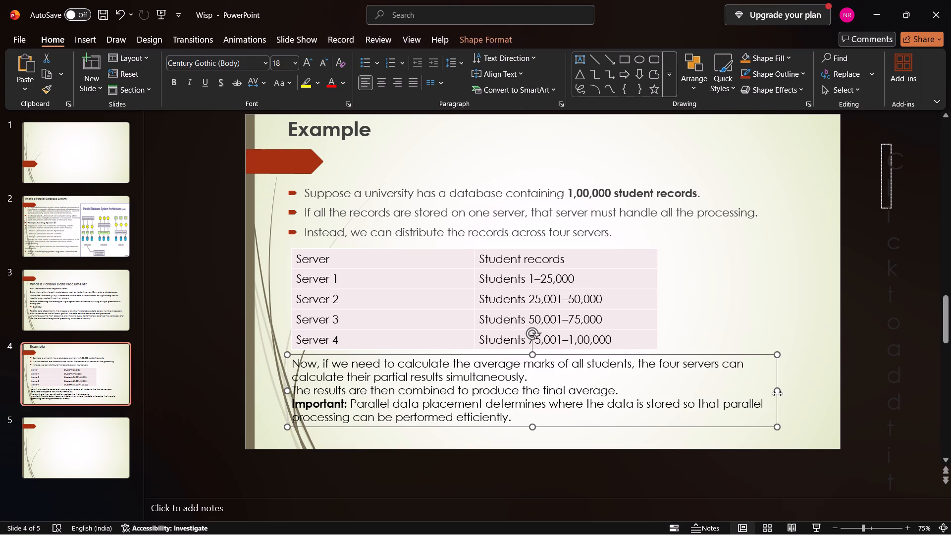
left_click_drag(777, 391, 821, 395)
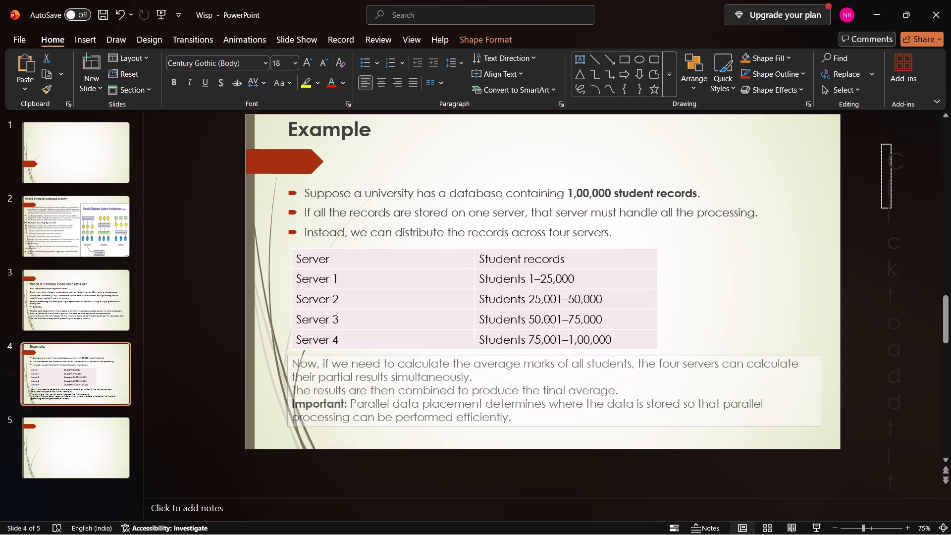
left_click_drag(821, 395, 830, 395)
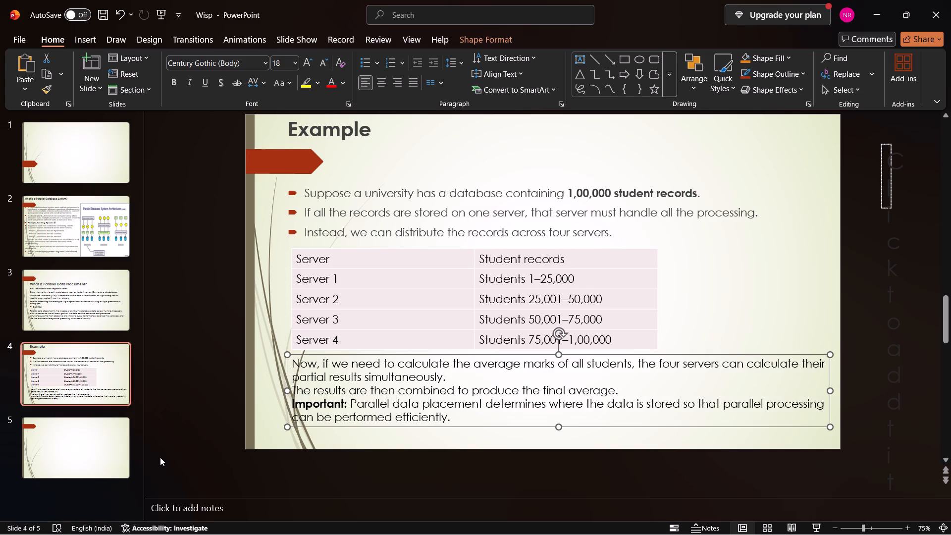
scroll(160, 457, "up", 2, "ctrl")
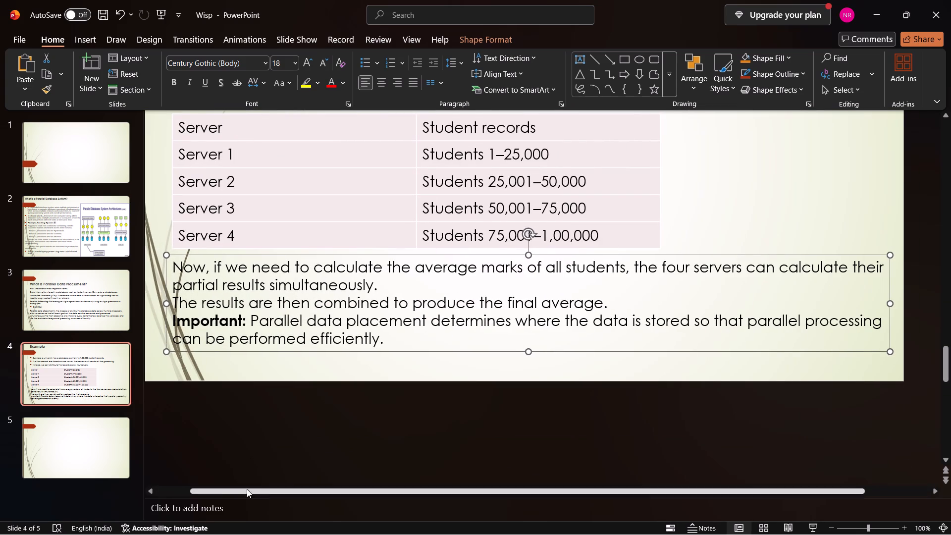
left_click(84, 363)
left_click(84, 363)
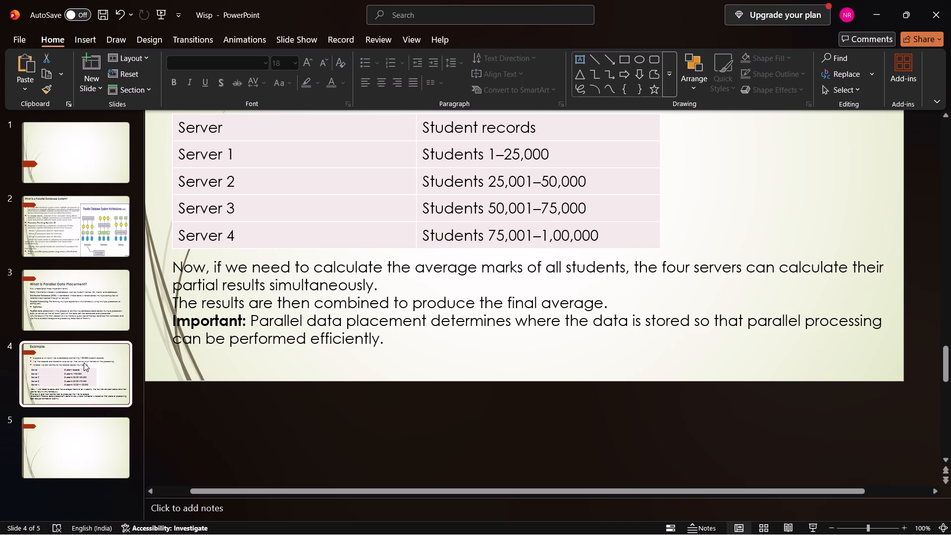
Review the layouts of slides 2, 3 and 4, checking how their headings, text and table sit on each slide.
left_click(75, 285)
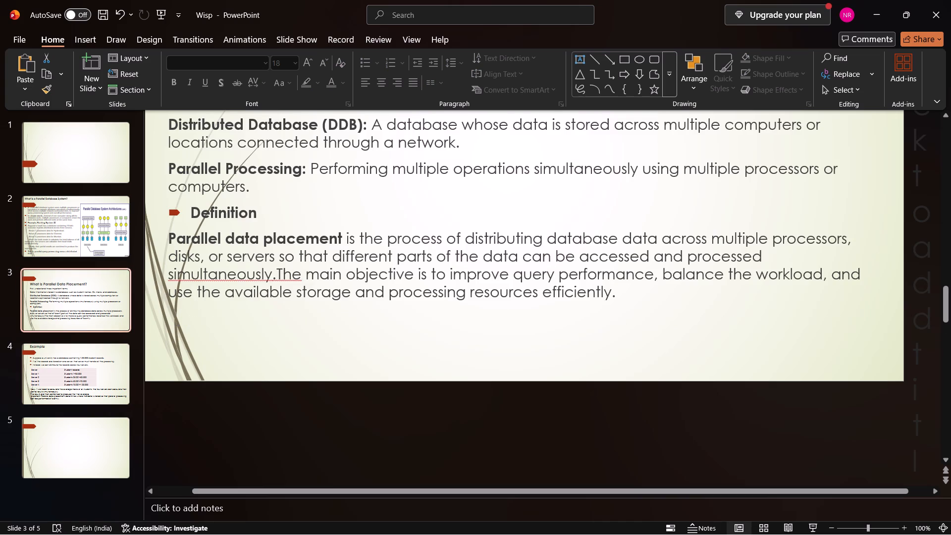
scroll(290, 294, "up", 1)
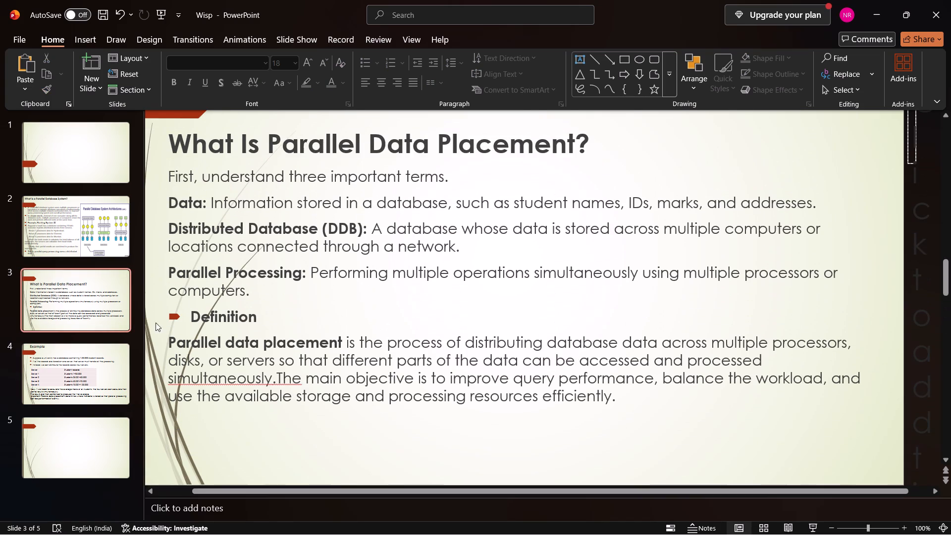
left_click(88, 400)
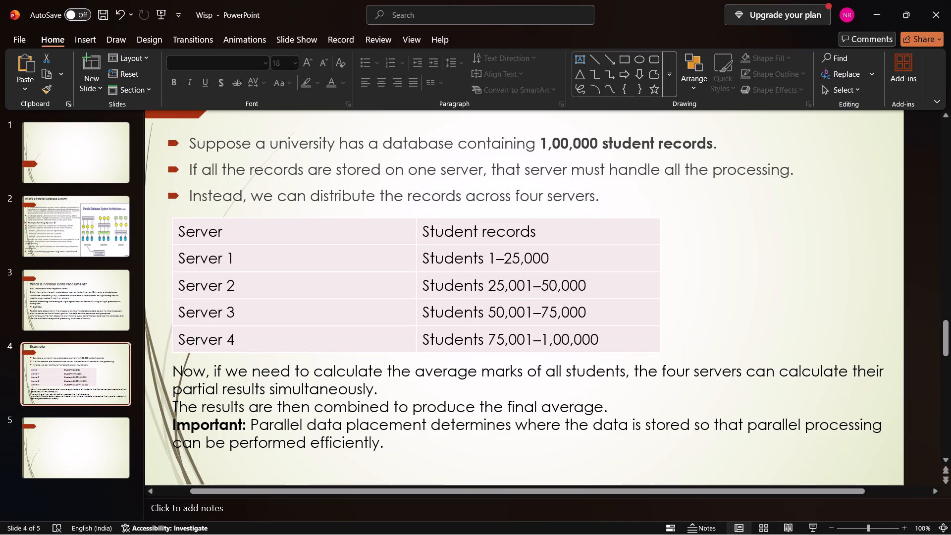
scroll(285, 340, "up", 1)
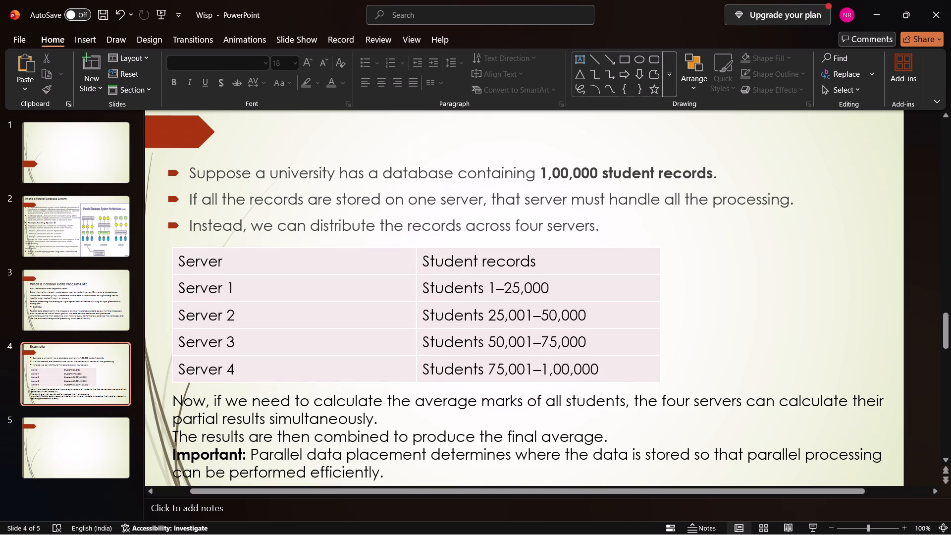
scroll(285, 340, "up", 2)
scroll(285, 340, "down", 2, "ctrl")
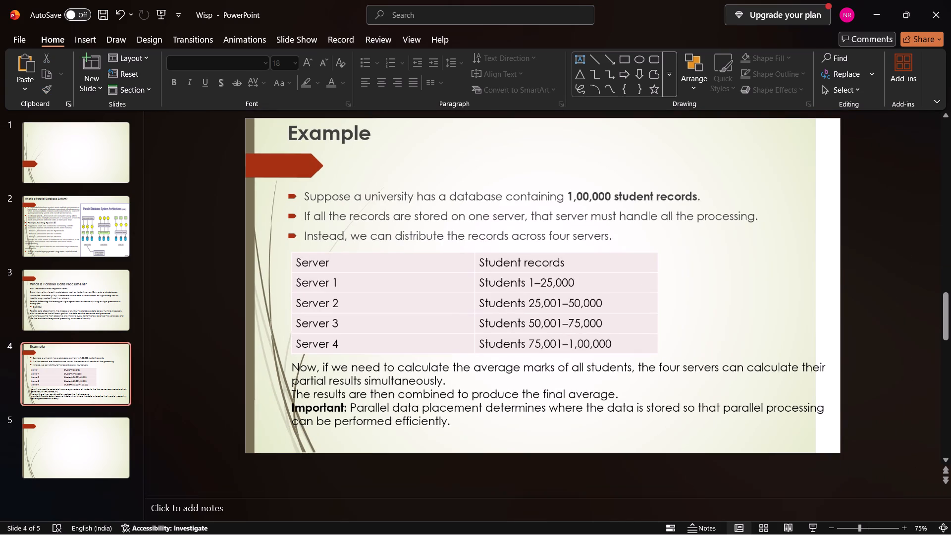
left_click(107, 381)
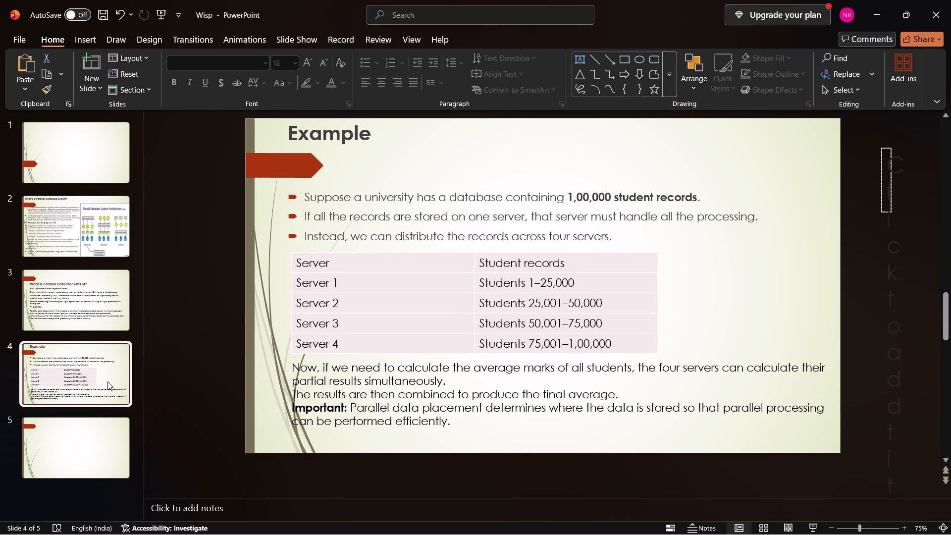
left_click(94, 288)
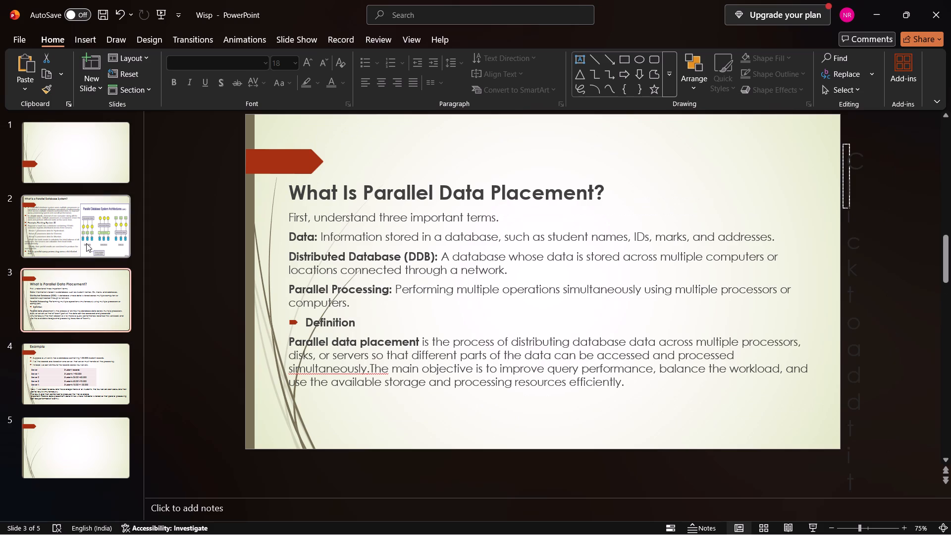
left_click(86, 233)
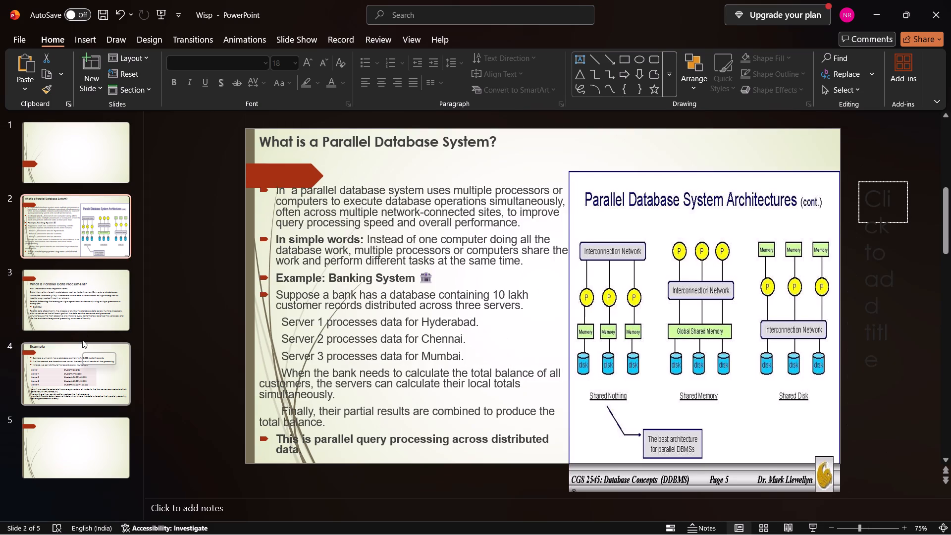
left_click(82, 340)
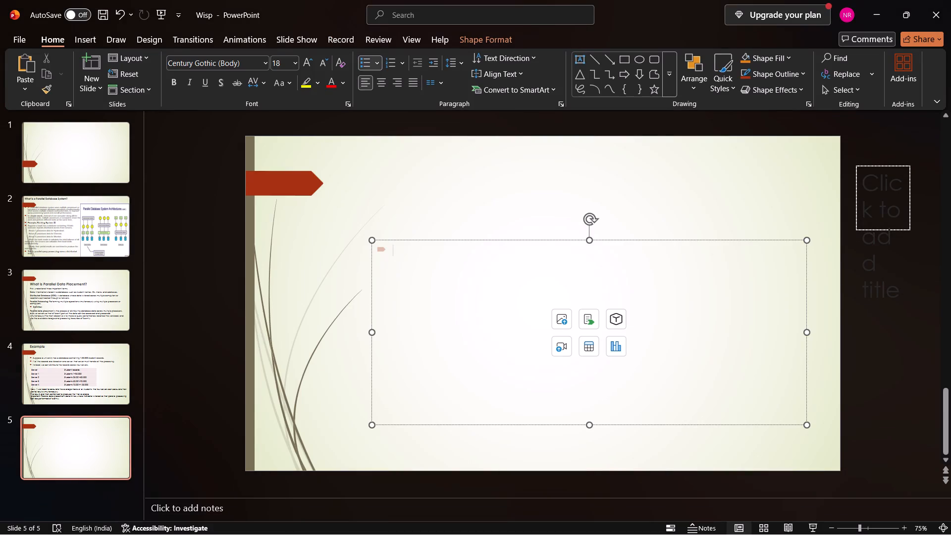
key("ctrl+v")
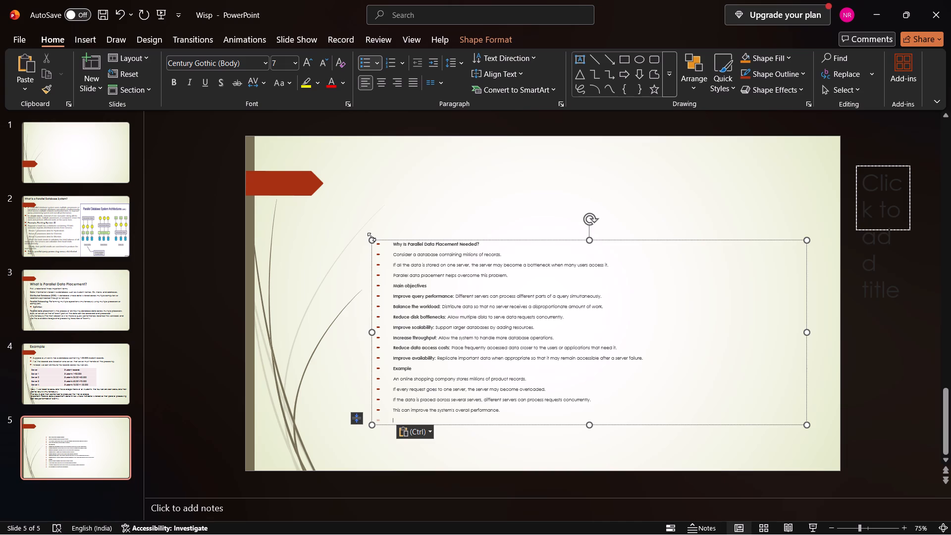
Enlarge slide 5's content placeholder to nearly the full slide height, with its left side at the red arrow's tip.
left_click_drag(371, 237, 292, 160)
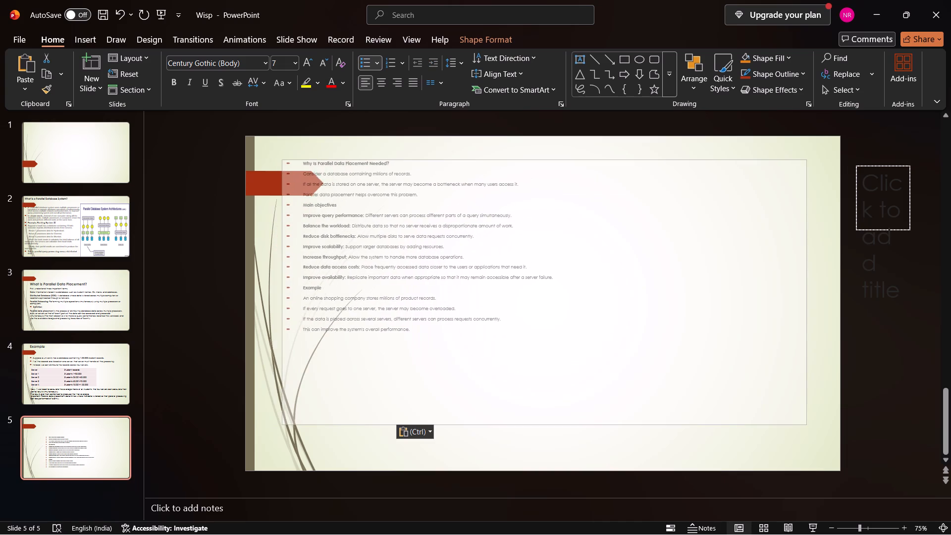
left_click_drag(292, 160, 325, 147)
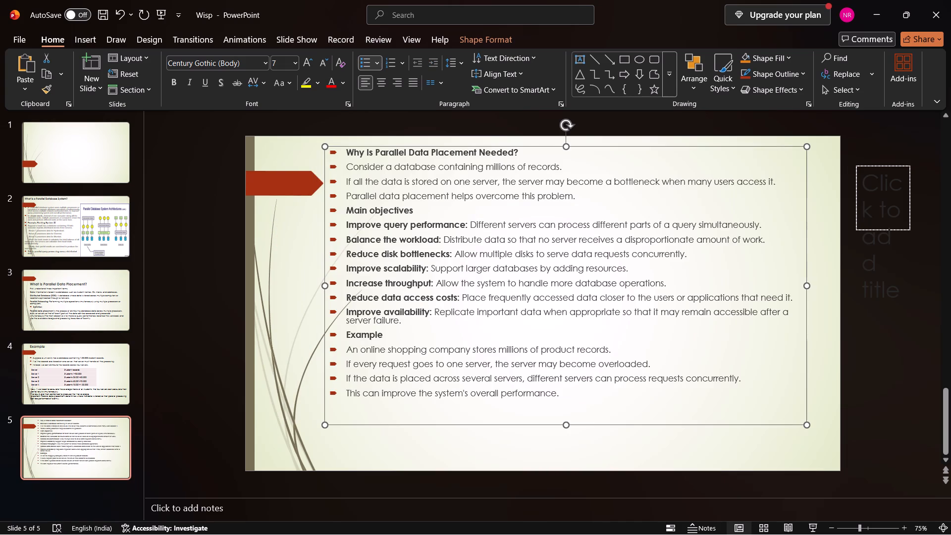
left_click_drag(541, 426, 543, 471)
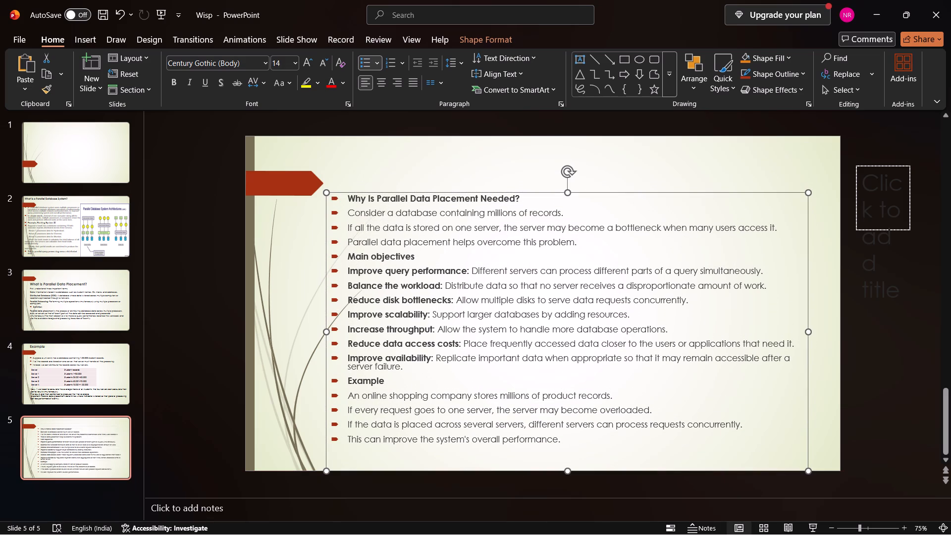
left_click(326, 192)
left_click_drag(326, 192, 318, 142)
Remove the bullet from slide 5's "Why Is Parallel Data Placement Needed?" heading.
left_click(335, 152)
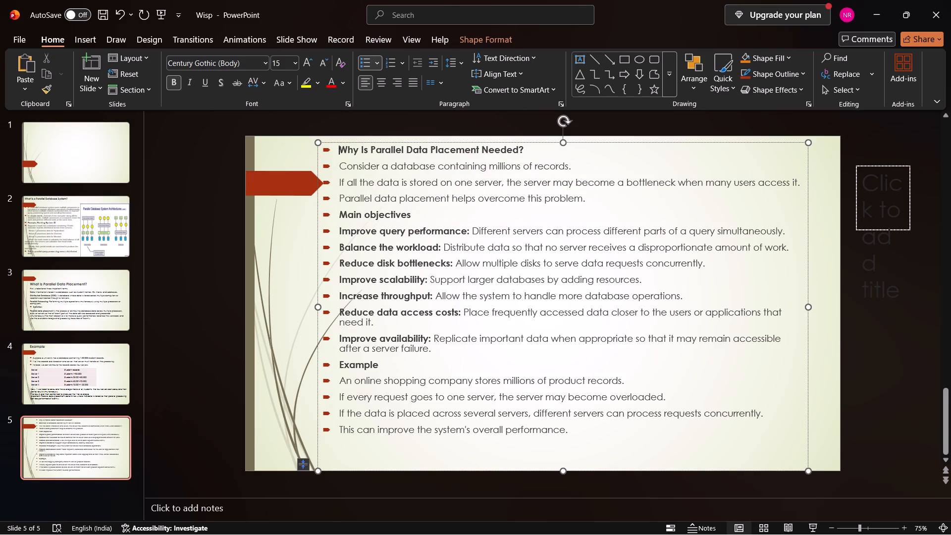
key("BackSpace")
key("BackSpace")
key("BackSpace")
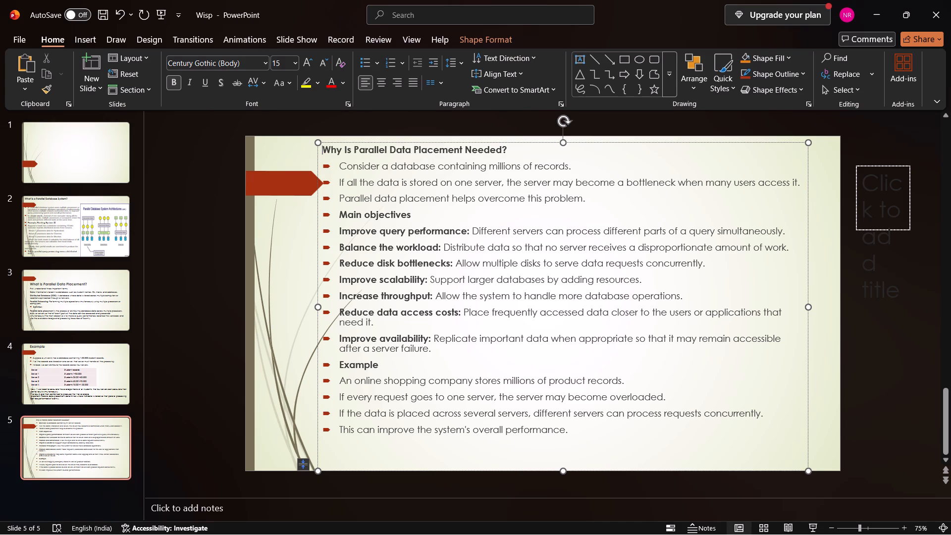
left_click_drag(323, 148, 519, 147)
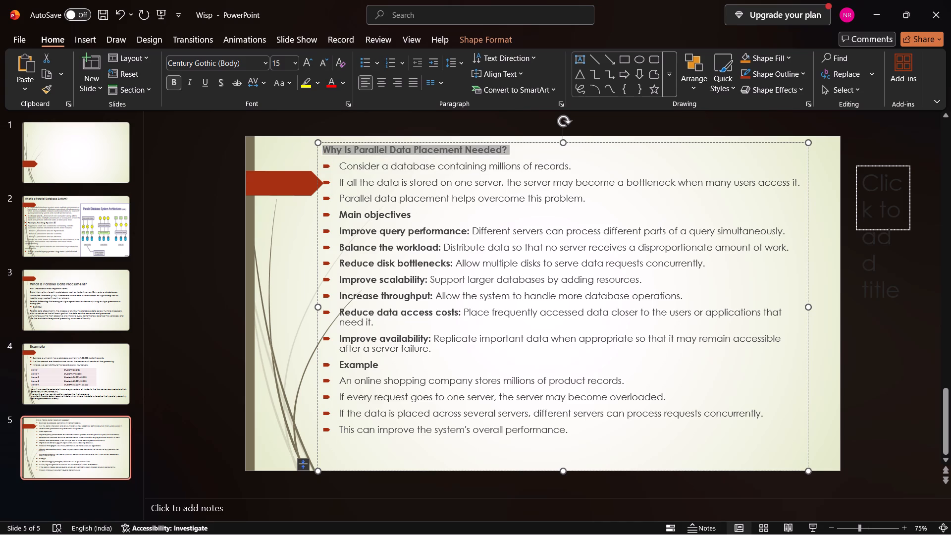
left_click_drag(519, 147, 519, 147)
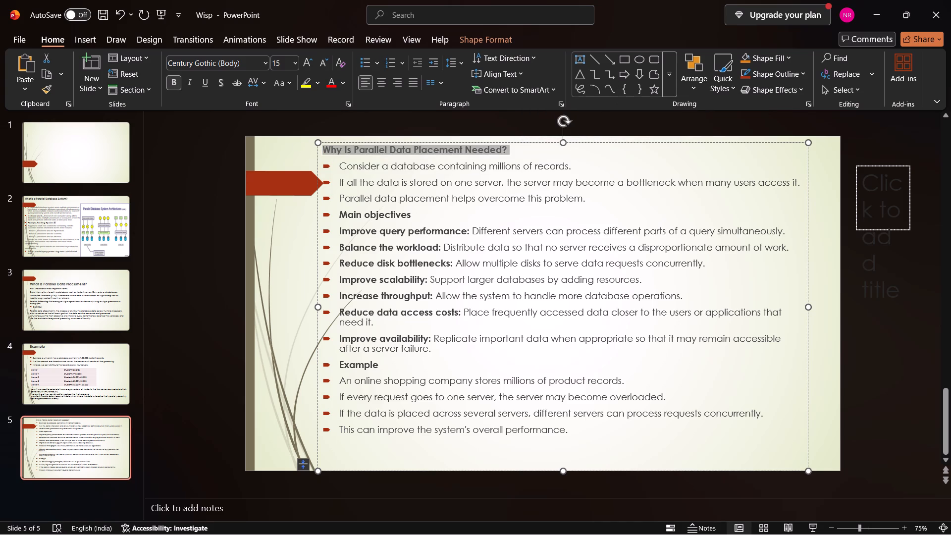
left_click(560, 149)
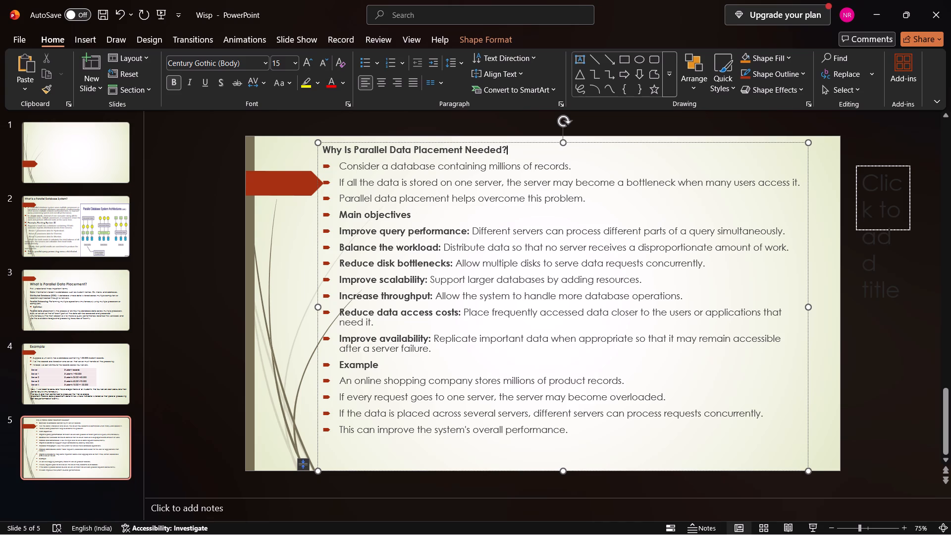
Widen slide 5's content placeholder to the slide's right edge.
left_click_drag(809, 309, 768, 335)
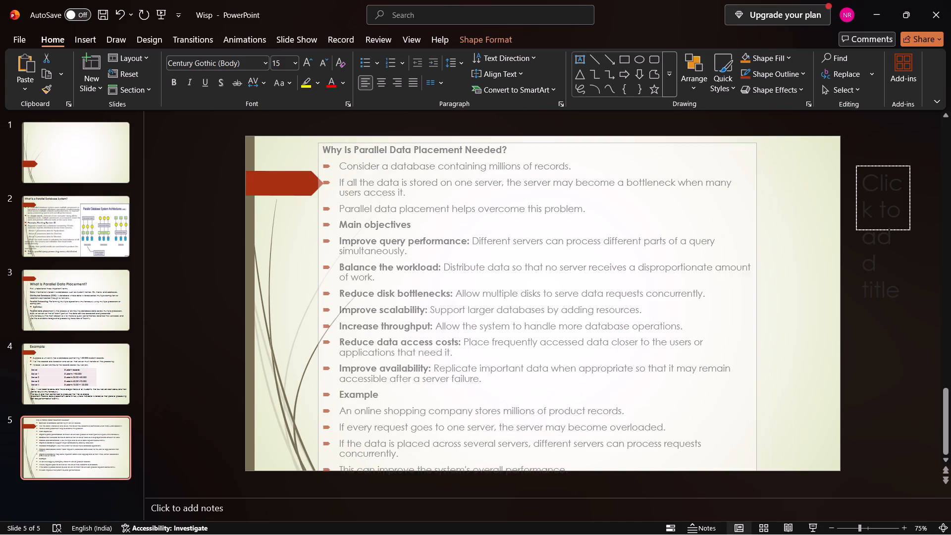
left_click_drag(768, 335, 833, 366)
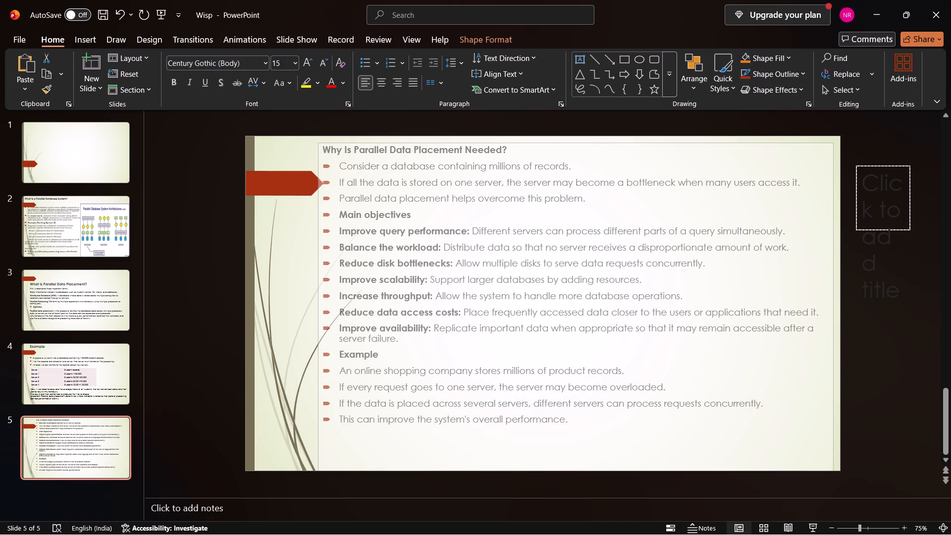
left_click_drag(833, 366, 839, 369)
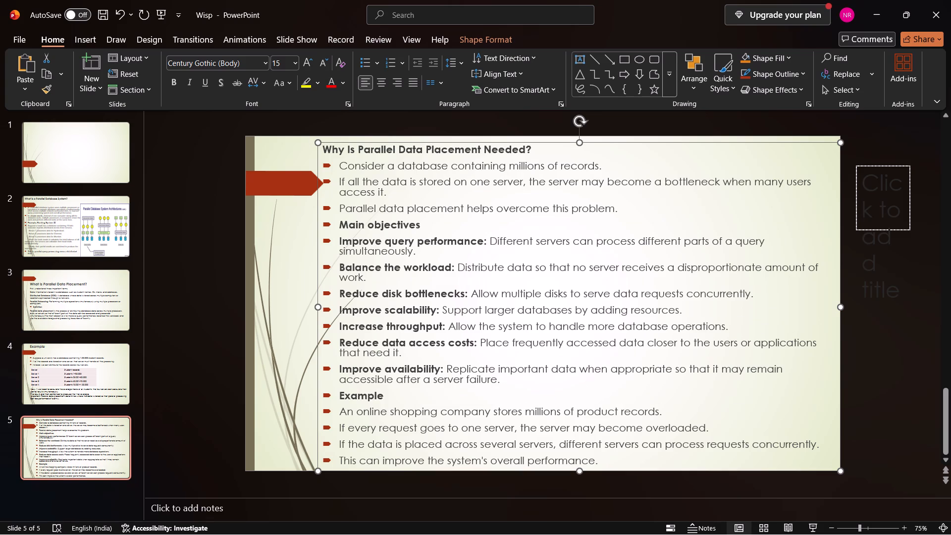
Move slide 5's content placeholder up slightly so its upper edge meets the slide's upper edge.
left_click_drag(321, 147, 316, 144)
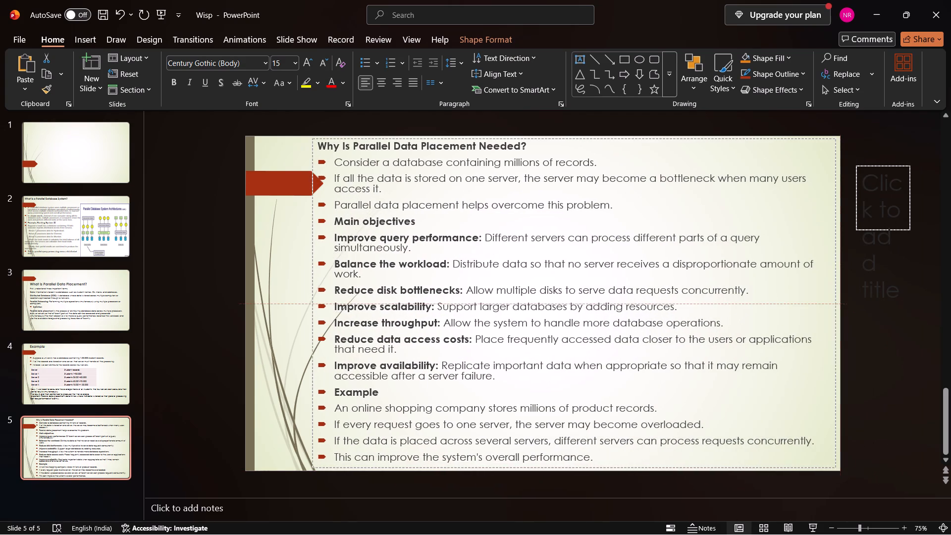
left_click_drag(316, 144, 321, 141)
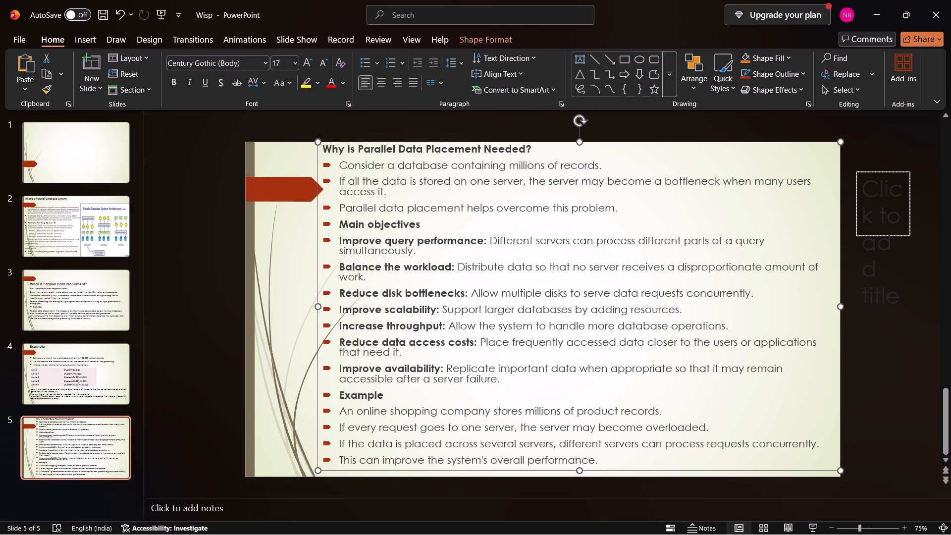
left_click(839, 253)
Set the font size of slide 5's "Why Is Parallel Data Placement Needed?" heading to 28.
left_click(324, 147)
left_click_drag(324, 147, 493, 159)
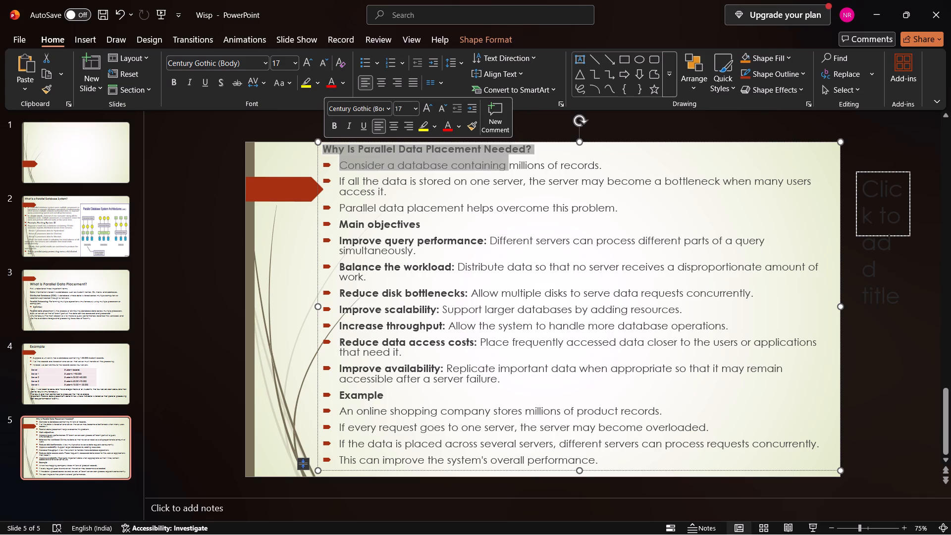
left_click_drag(493, 159, 544, 148)
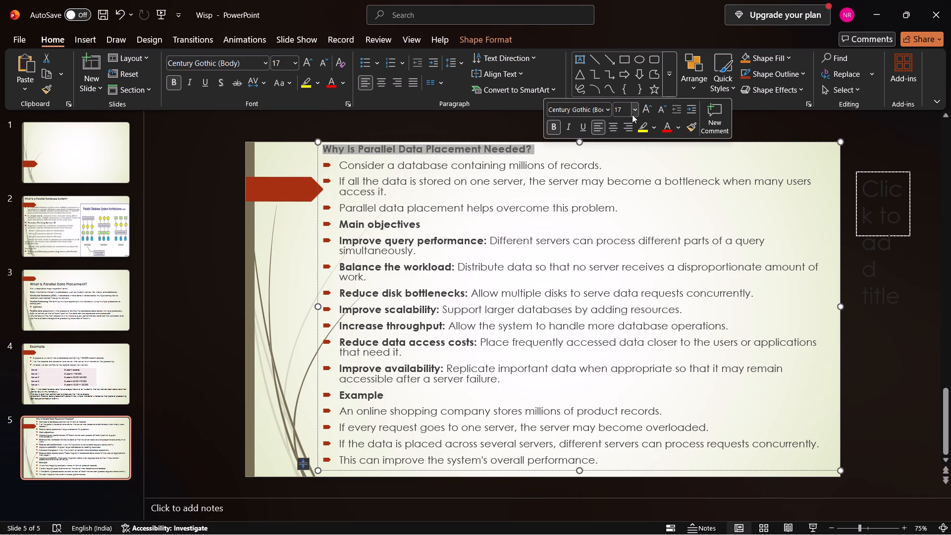
left_click(635, 113)
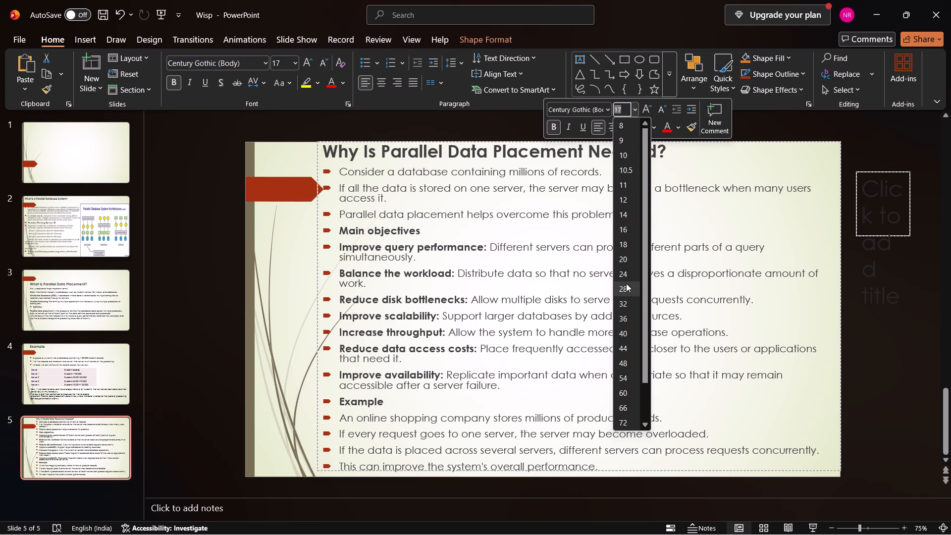
left_click(626, 283)
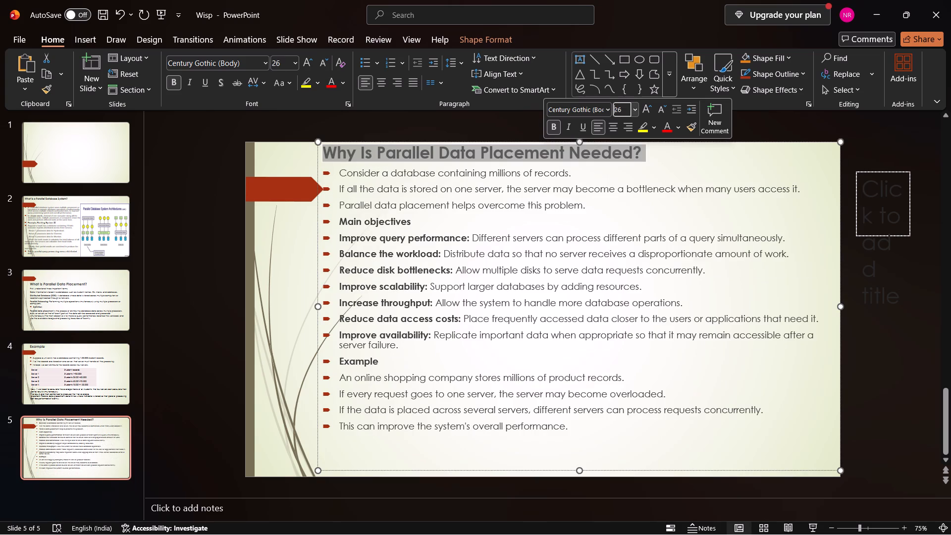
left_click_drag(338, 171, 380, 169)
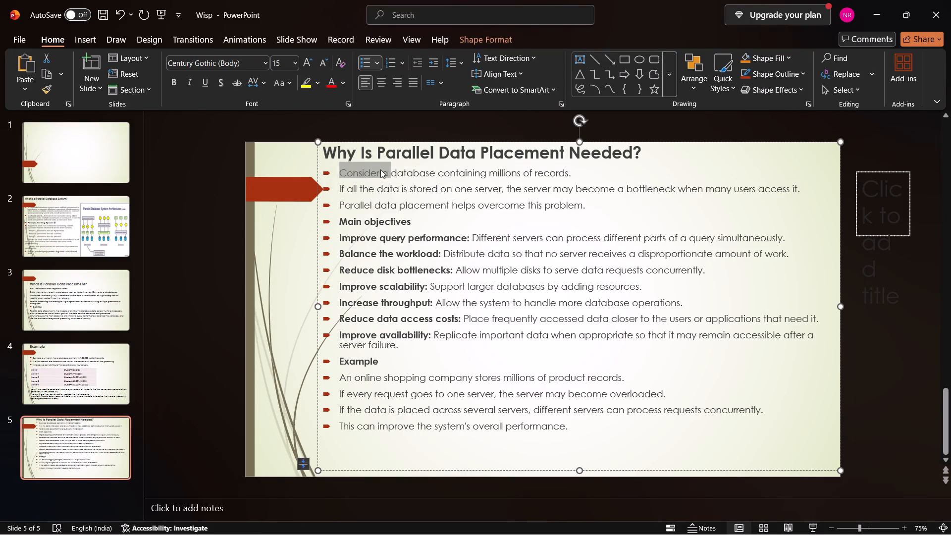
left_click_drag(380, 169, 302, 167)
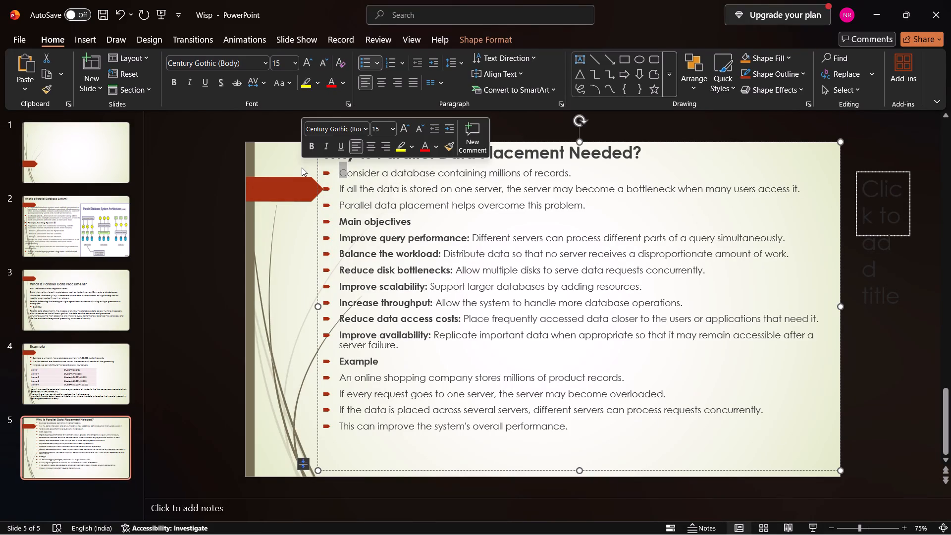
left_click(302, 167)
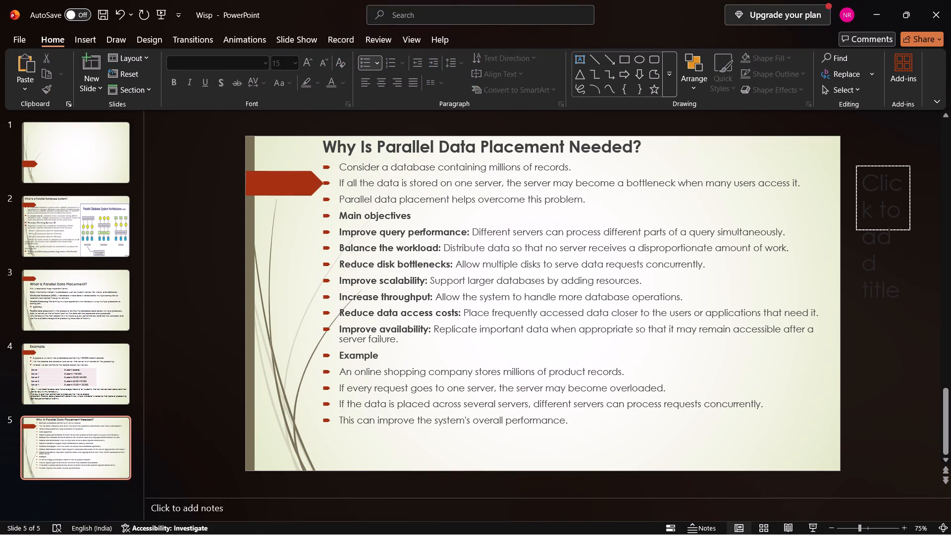
Narrow slide 5's content placeholder slightly, pulling its right side inward from the slide's right edge.
left_click(665, 297)
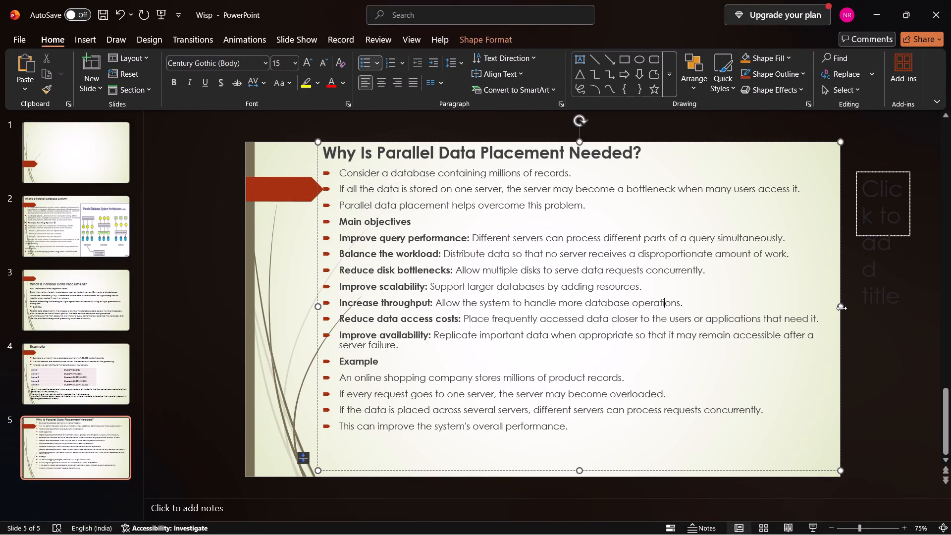
left_click_drag(842, 308, 830, 369)
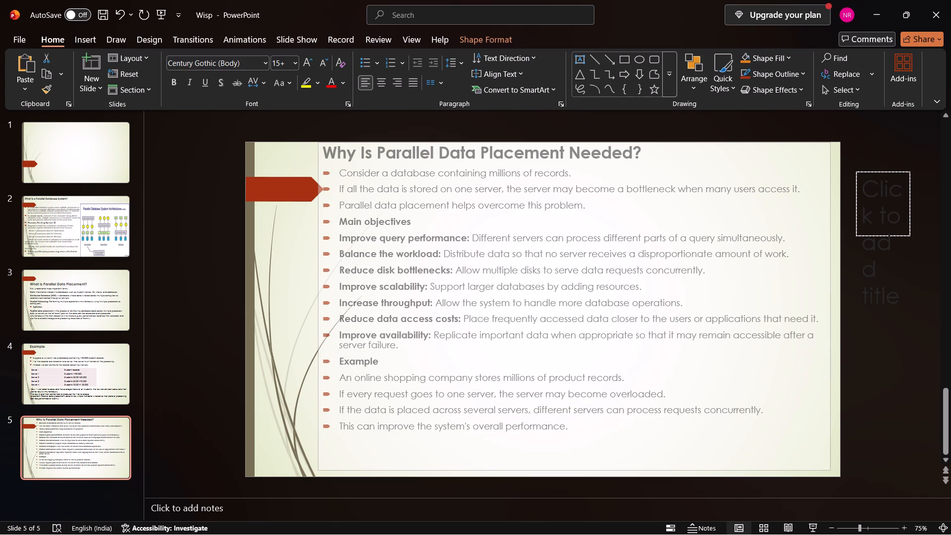
left_click_drag(830, 369, 824, 410)
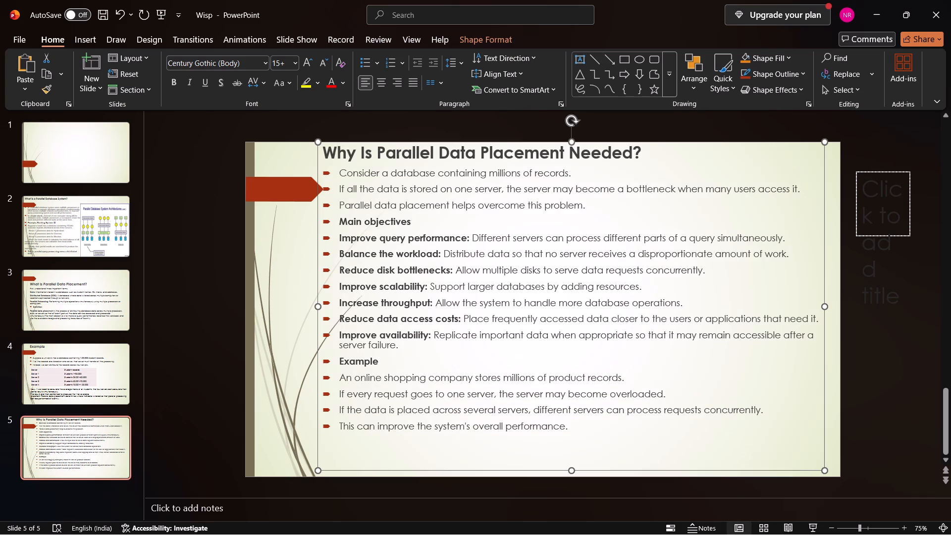
Insert a blank line below slide 5's "Why Is Parallel Data Placement Needed?" heading.
left_click(640, 155)
key("Return")
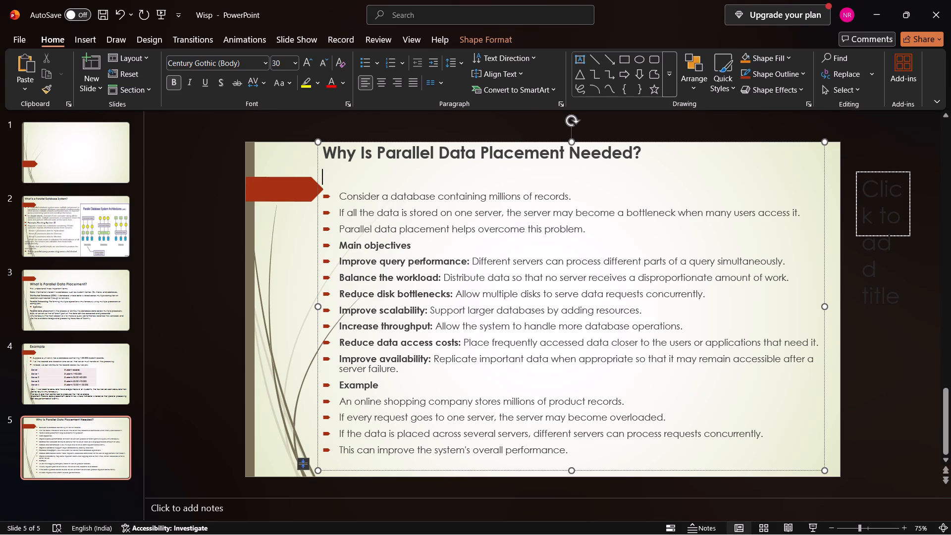
Remove the bullets from slide 5's "Main objectives" and "Example" subheadings and from the three sentences above "Main objectives".
left_click(339, 246)
key("BackSpace")
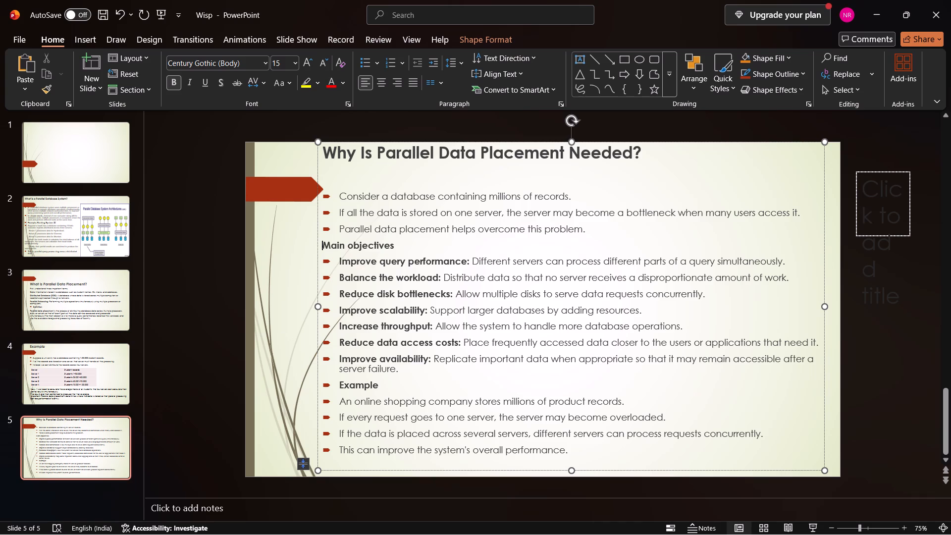
left_click(331, 388)
key("BackSpace")
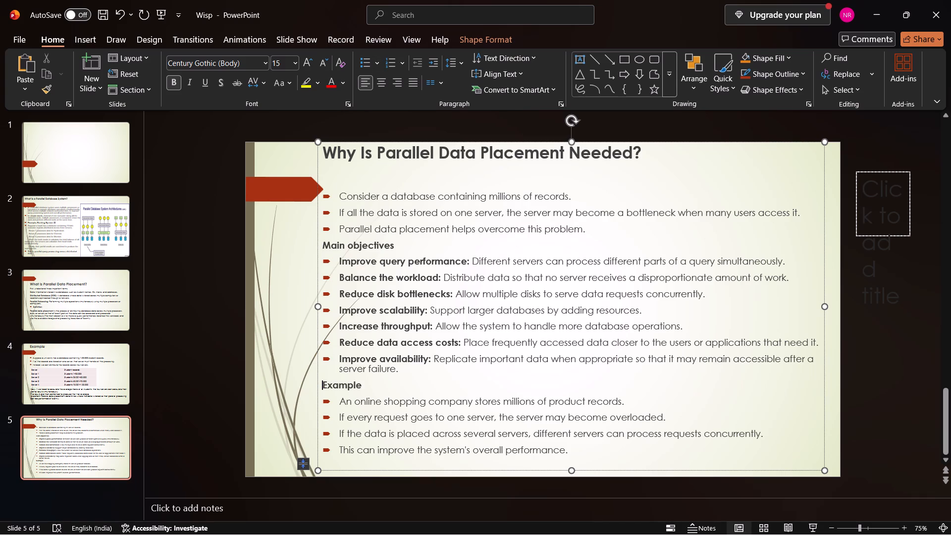
left_click(333, 225)
key("BackSpace")
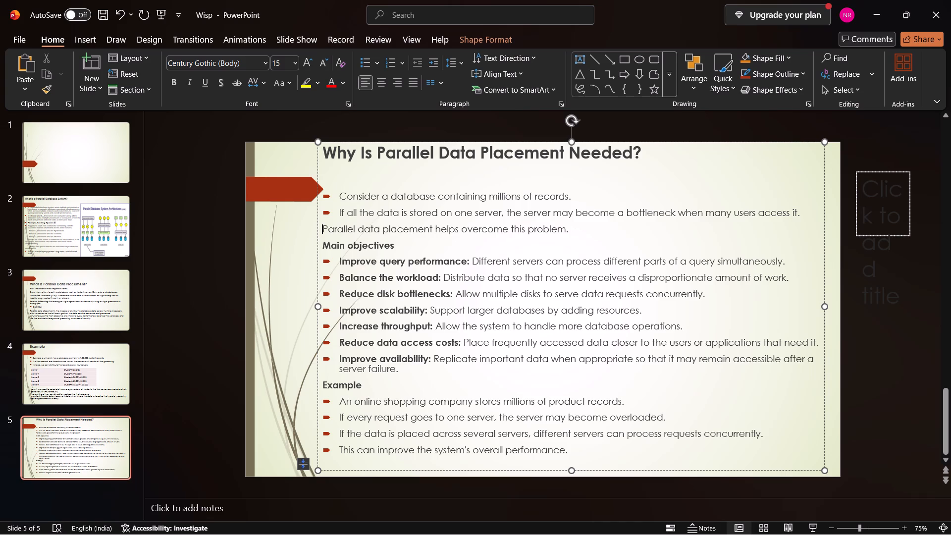
left_click(333, 212)
key("BackSpace")
left_click(334, 199)
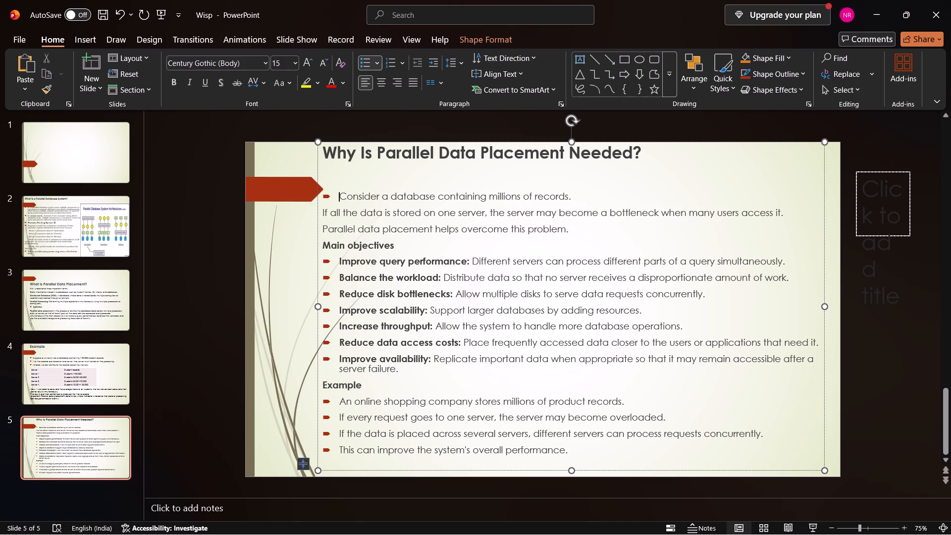
key("BackSpace")
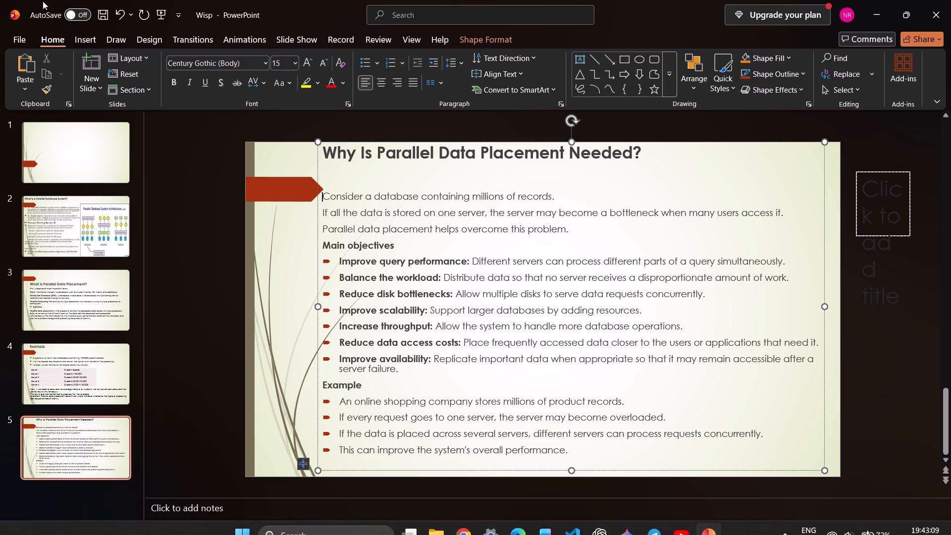
Add three new title-and-content slides after slide 5.
triple_click(88, 79)
left_click(88, 79)
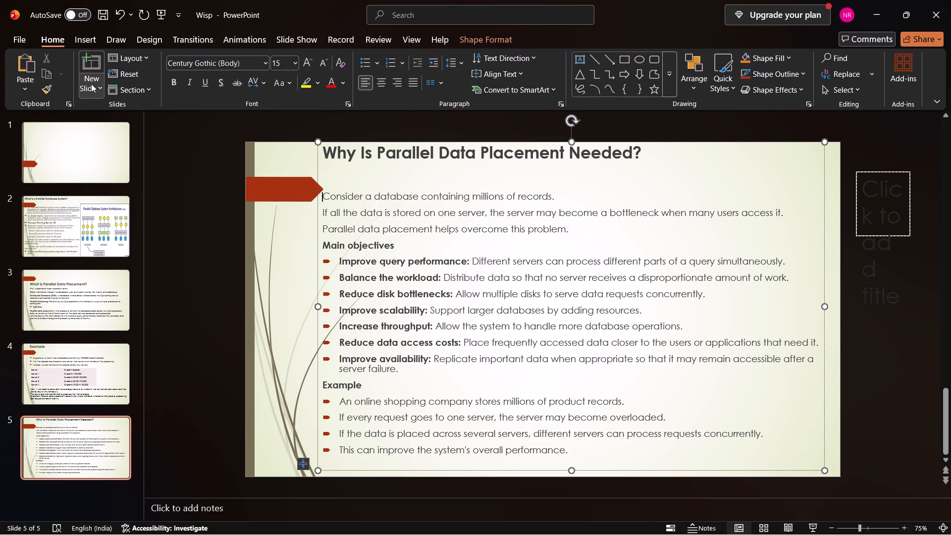
left_click(84, 78)
left_click(84, 78)
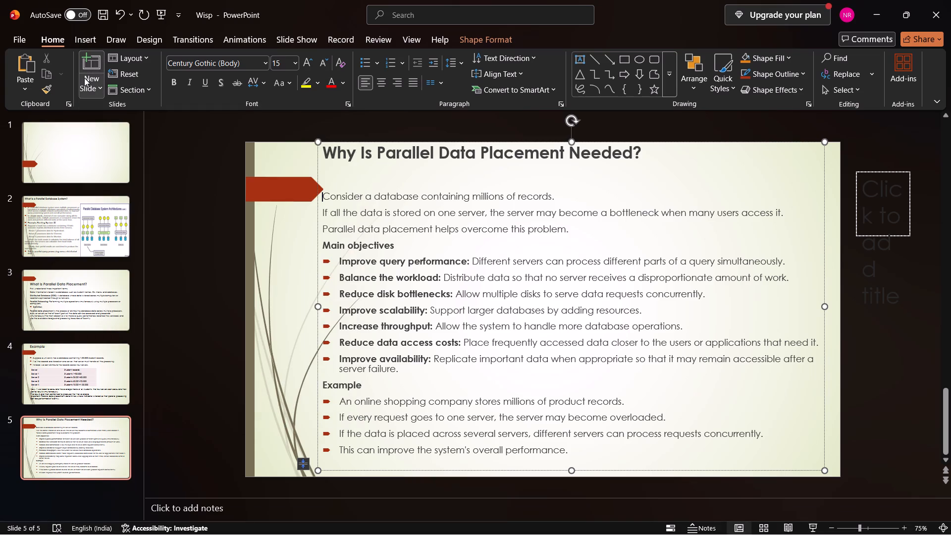
left_click(84, 78)
left_click(92, 60)
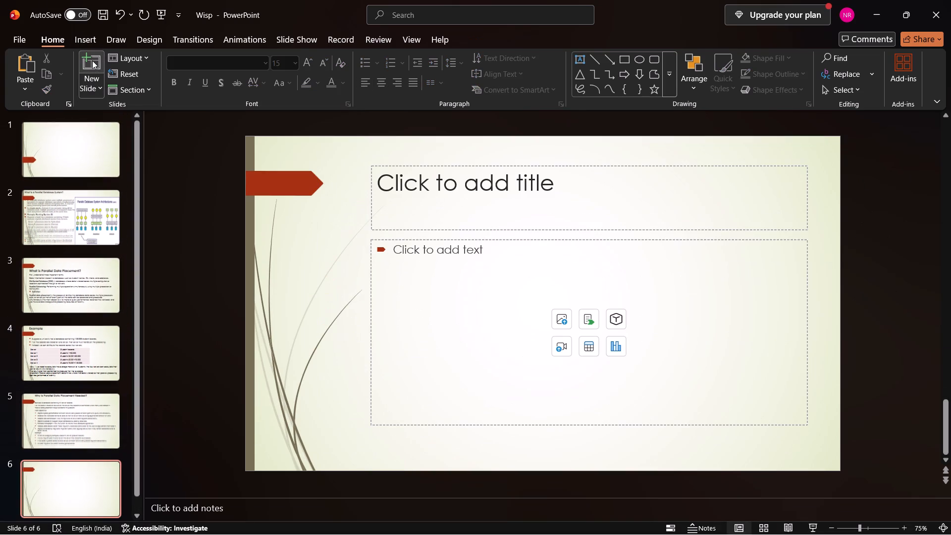
left_click(92, 60)
left_click(92, 60)
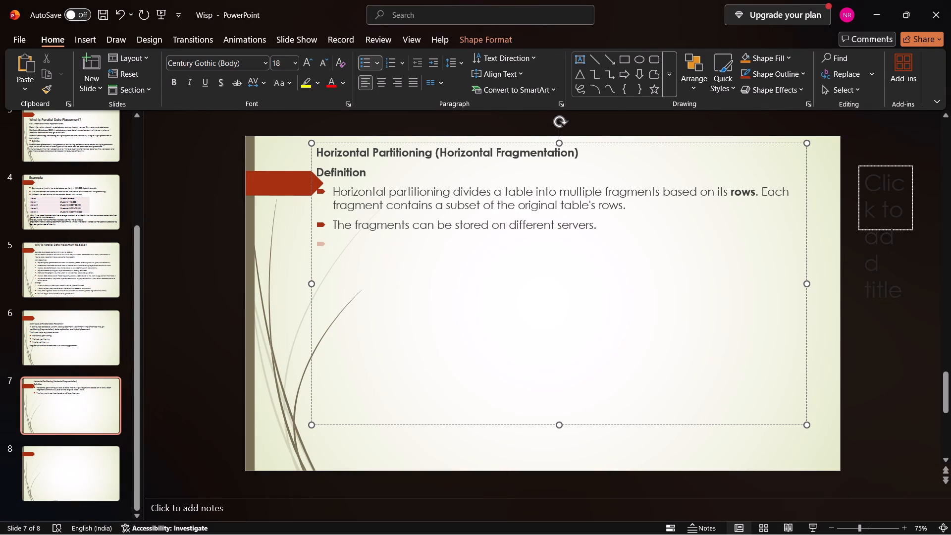
key("ctrl+v")
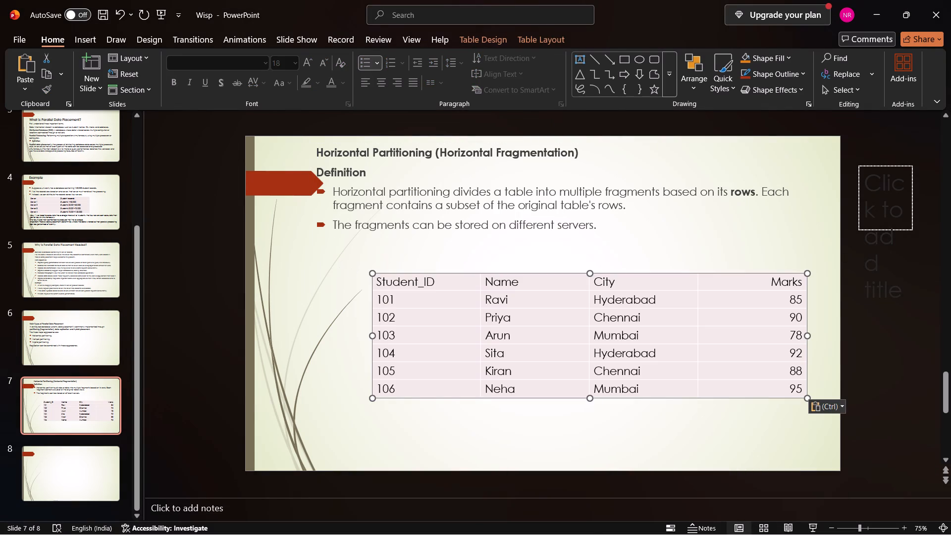
Extend slide 7's student table up and out to the curved stems, and narrow it to about two-fifths of its width from its right edge.
left_click_drag(374, 273, 299, 247)
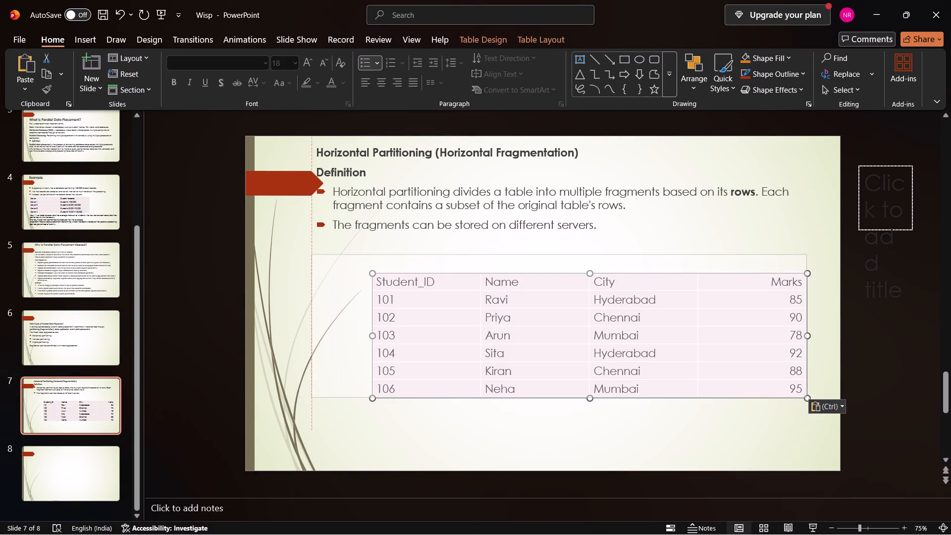
left_click_drag(299, 247, 274, 245)
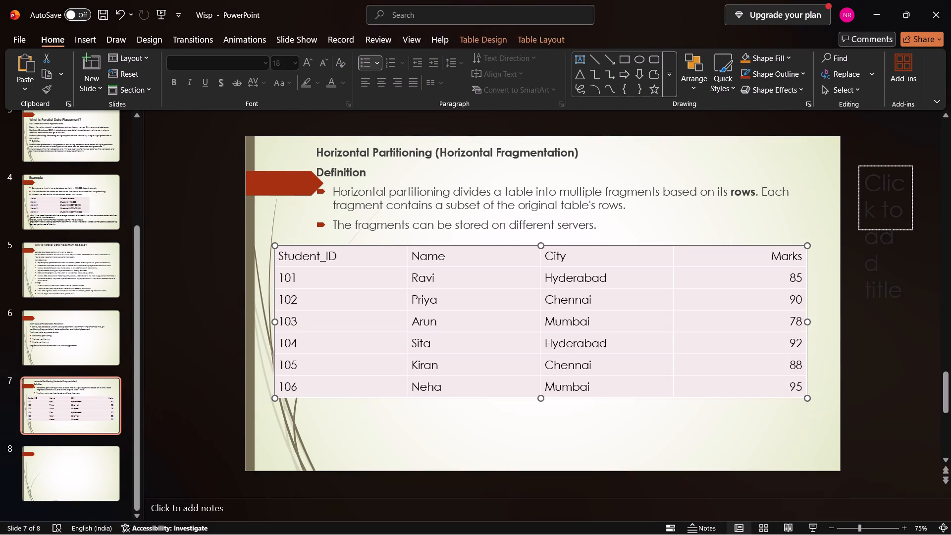
left_click_drag(807, 321, 769, 325)
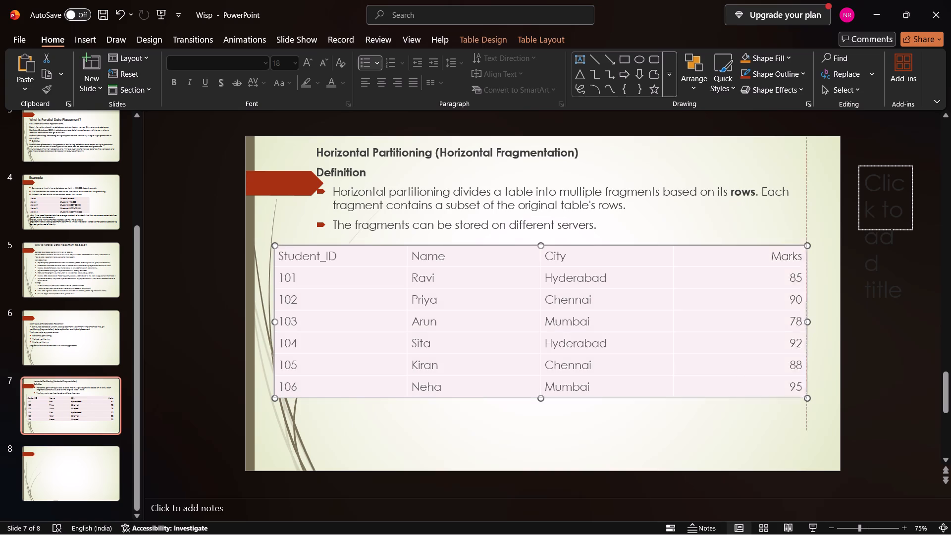
left_click_drag(769, 325, 482, 347)
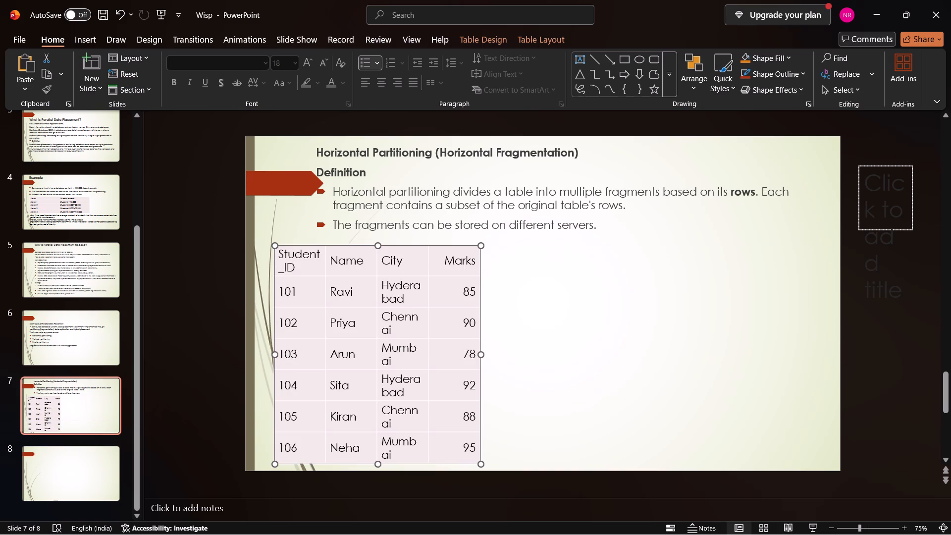
Move the narrowed student table so its top edge sits directly beneath slide 7's second bullet.
left_click_drag(481, 343, 551, 328)
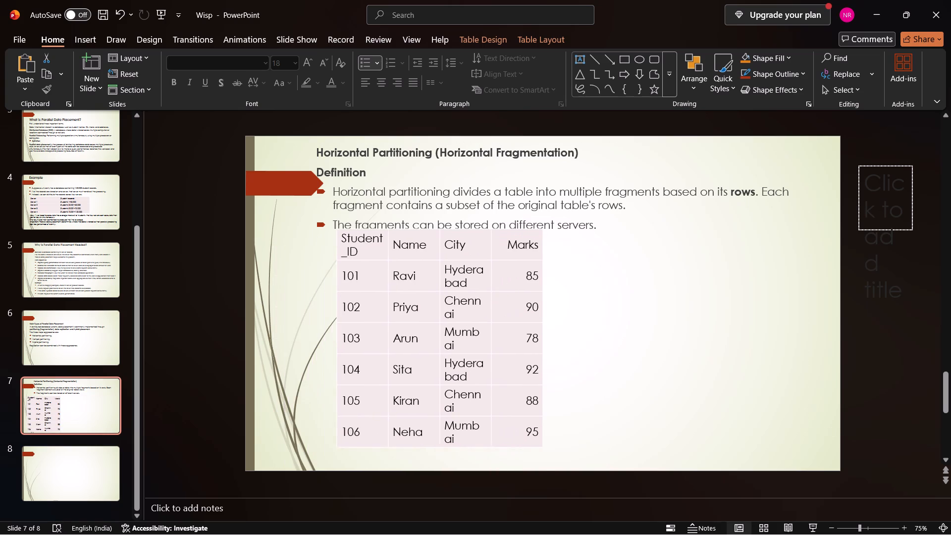
left_click_drag(551, 328, 531, 342)
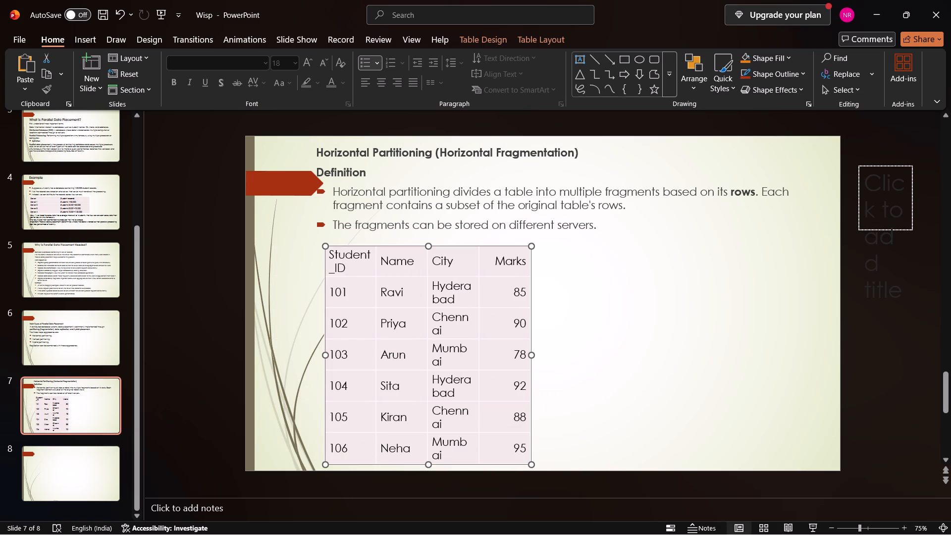
double_click(532, 340)
left_click_drag(531, 340, 532, 340)
left_click_drag(532, 340, 504, 325)
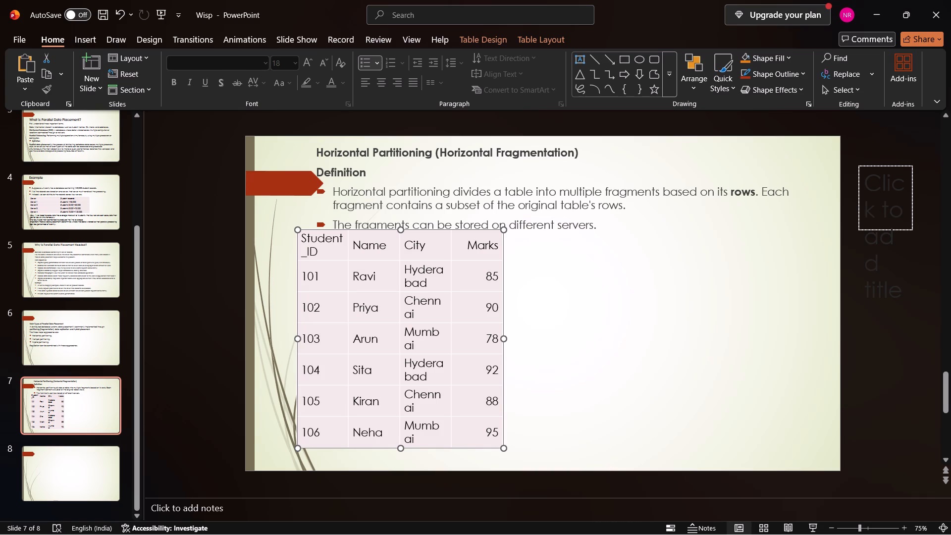
Widen the student table until "Student_ID" and "Hyderabad" each fit on one line, keeping it beneath the second bullet.
left_click_drag(506, 230, 516, 235)
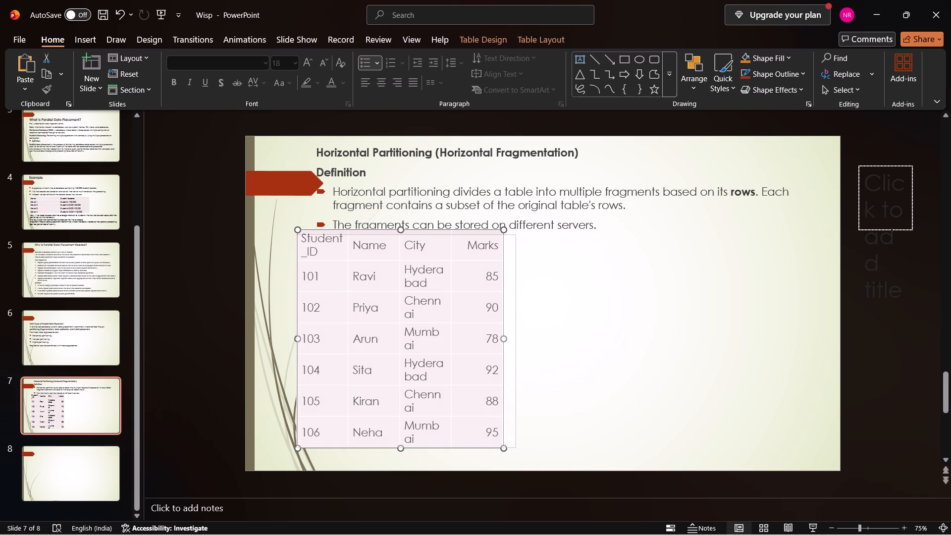
left_click_drag(516, 235, 545, 235)
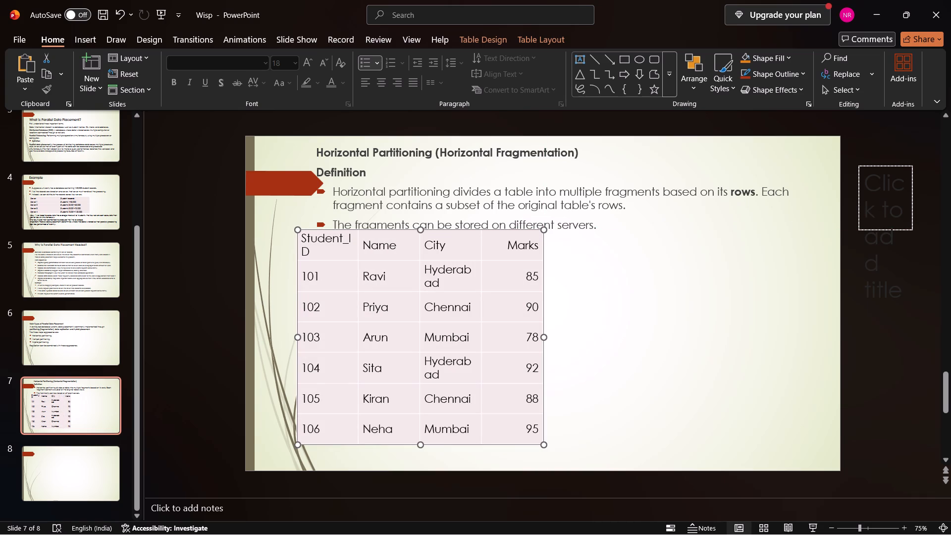
left_click_drag(543, 235, 572, 236)
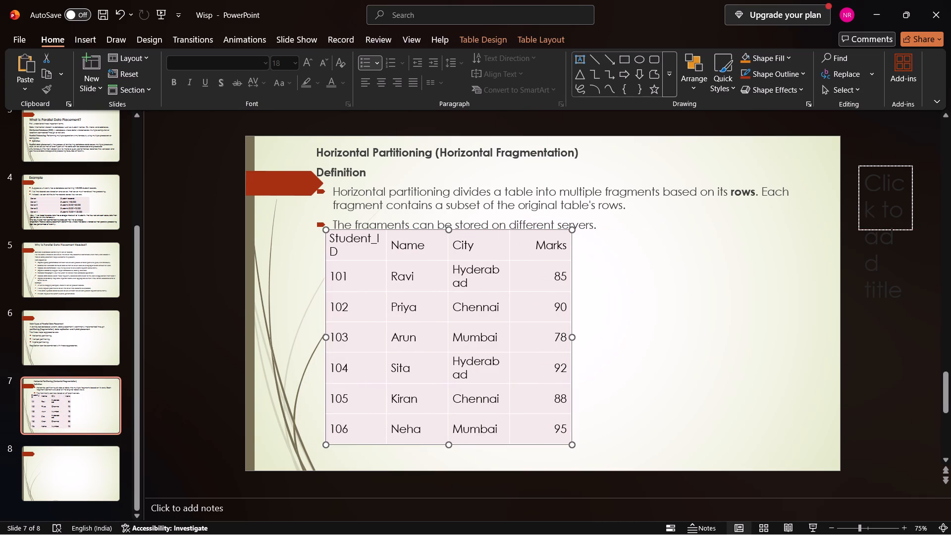
left_click_drag(573, 232, 593, 237)
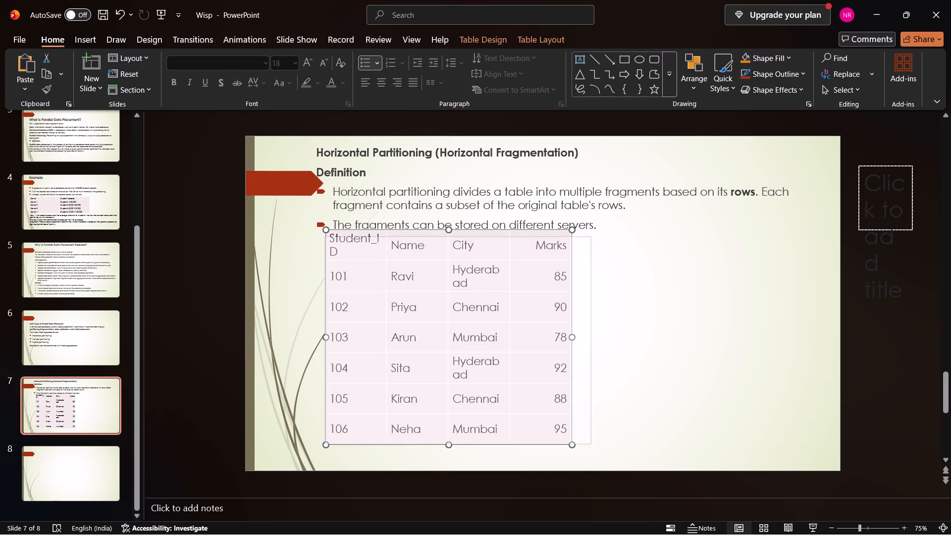
left_click_drag(593, 237, 617, 231)
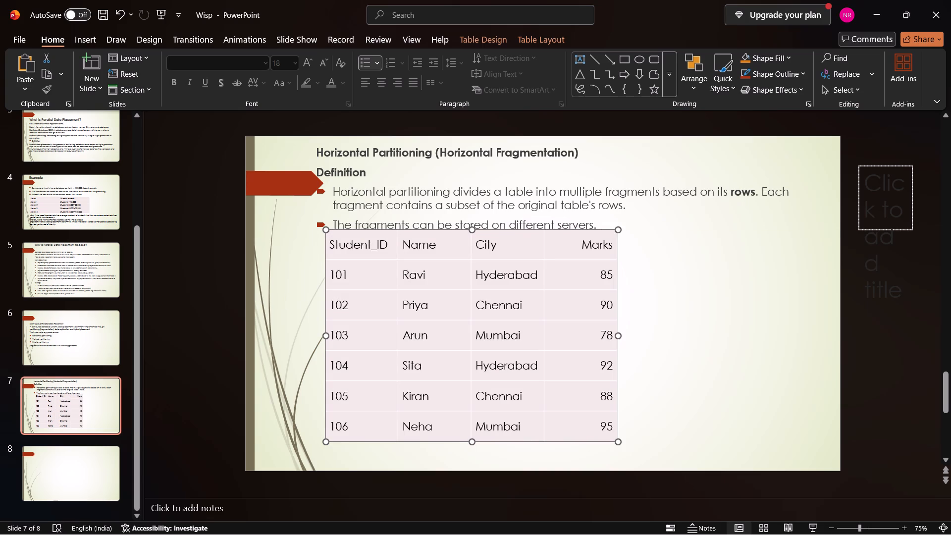
Shorten the student table from its bottom edge and position it under the second bullet, its left edge near the red arrow's tip.
left_click_drag(326, 278, 313, 282)
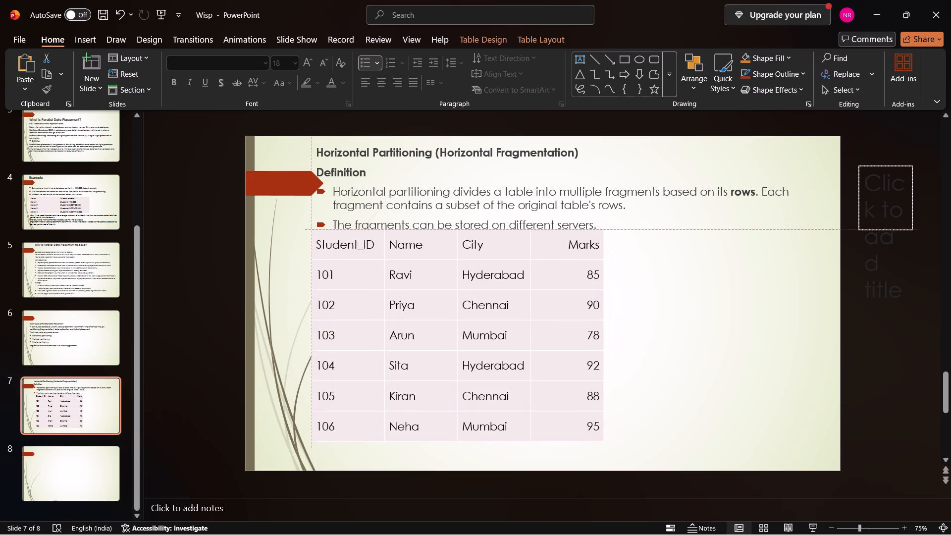
left_click_drag(313, 282, 286, 281)
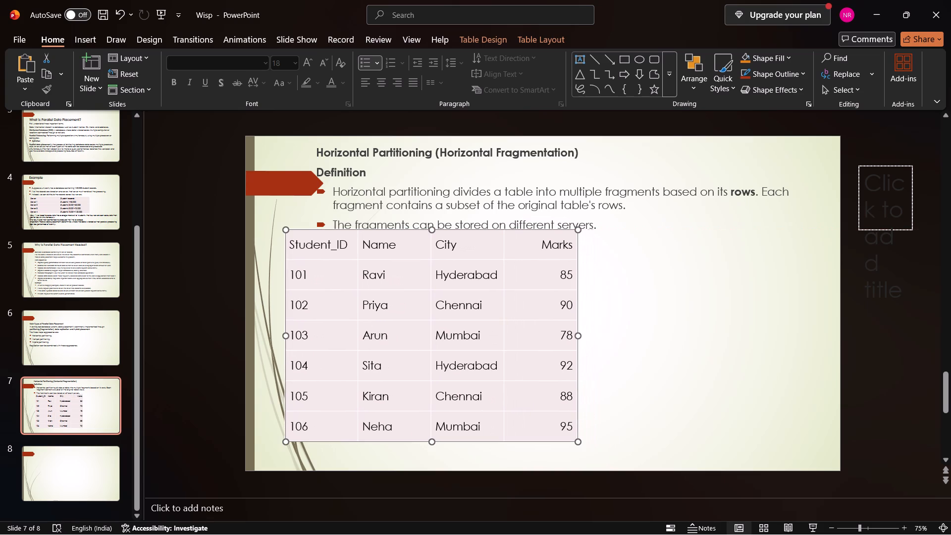
left_click_drag(431, 442, 432, 435)
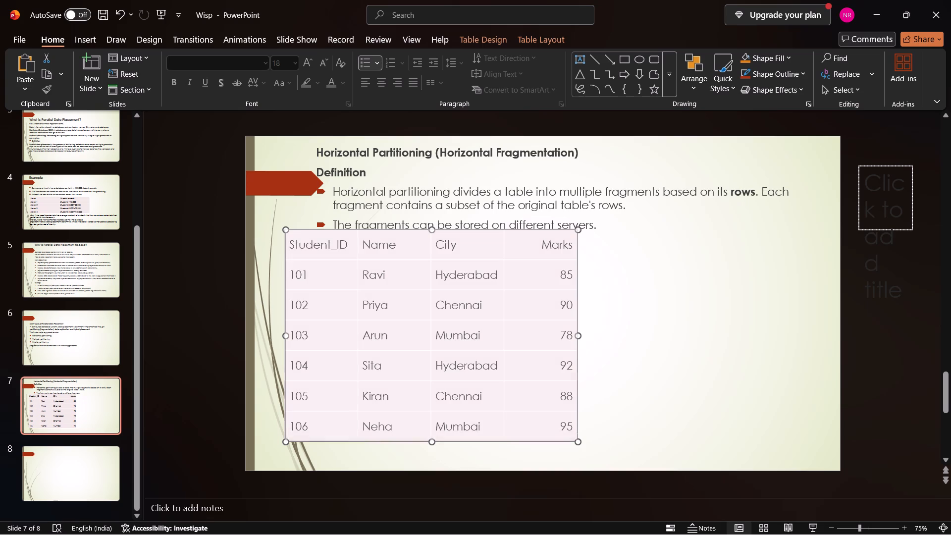
left_click_drag(432, 435, 431, 411)
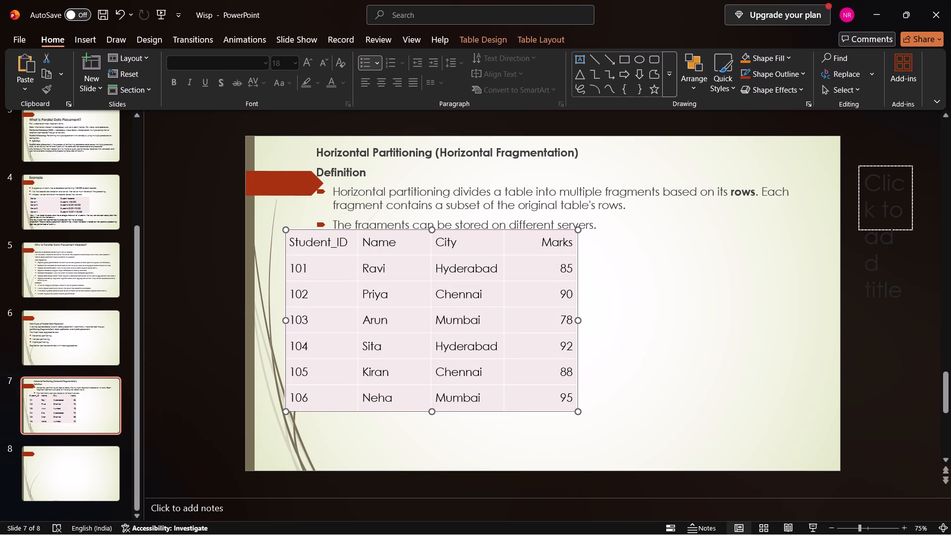
left_click_drag(578, 289, 598, 293)
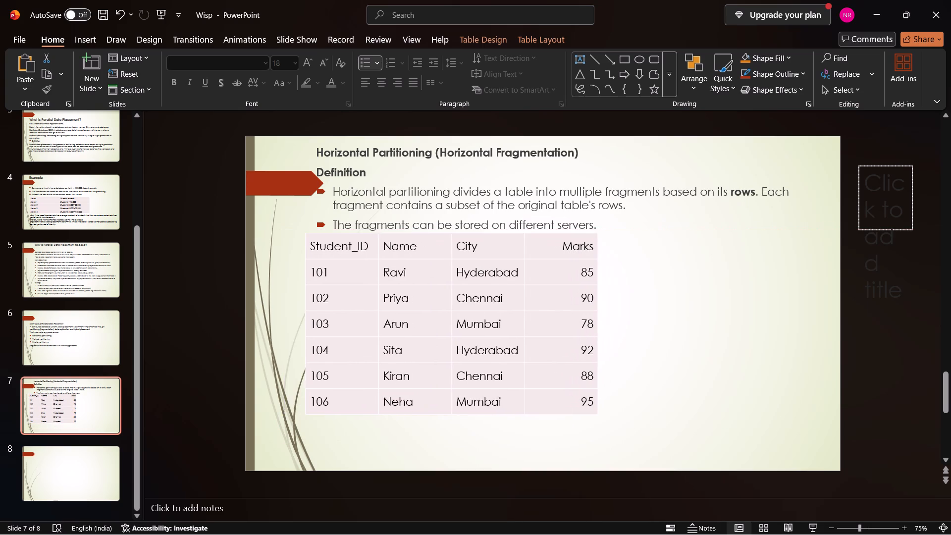
left_click_drag(598, 293, 597, 289)
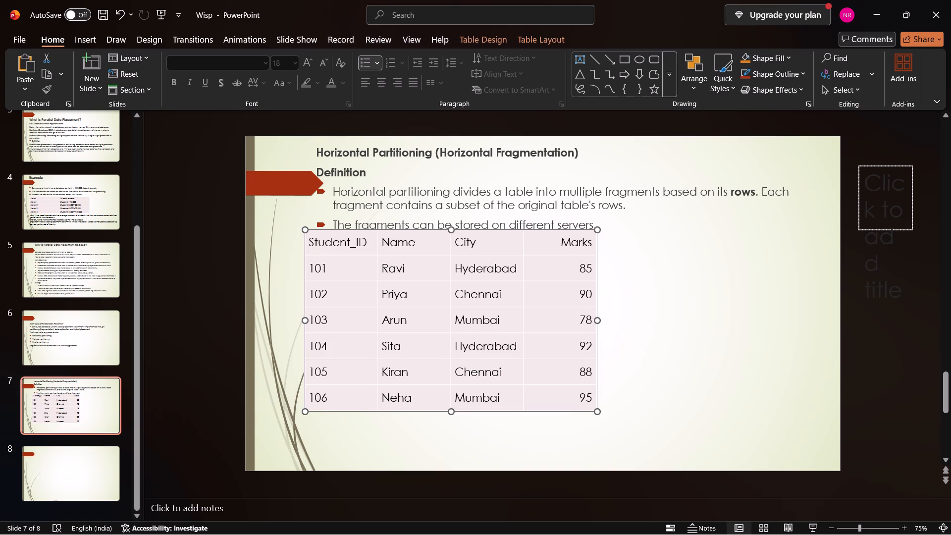
Shrink the student table from its lower-right corner and fit its width to the second bullet's end, with "Hyderabad" on one line.
left_click_drag(598, 228, 601, 228)
left_click_drag(601, 228, 611, 229)
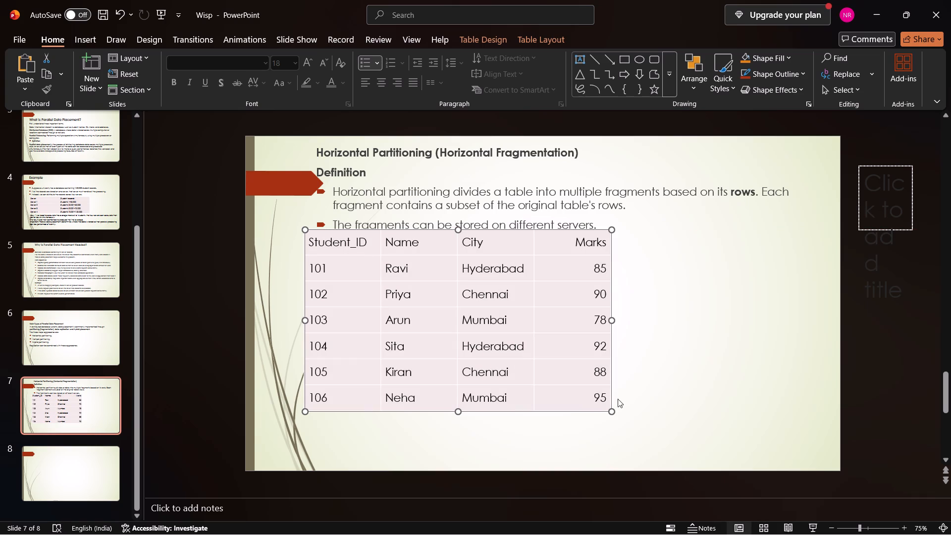
left_click_drag(611, 410, 591, 385)
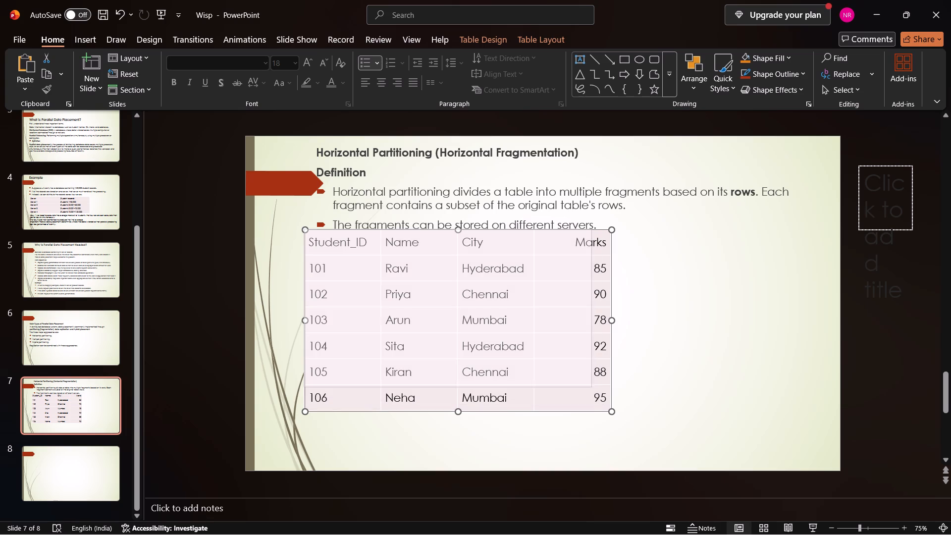
left_click_drag(591, 385, 603, 372)
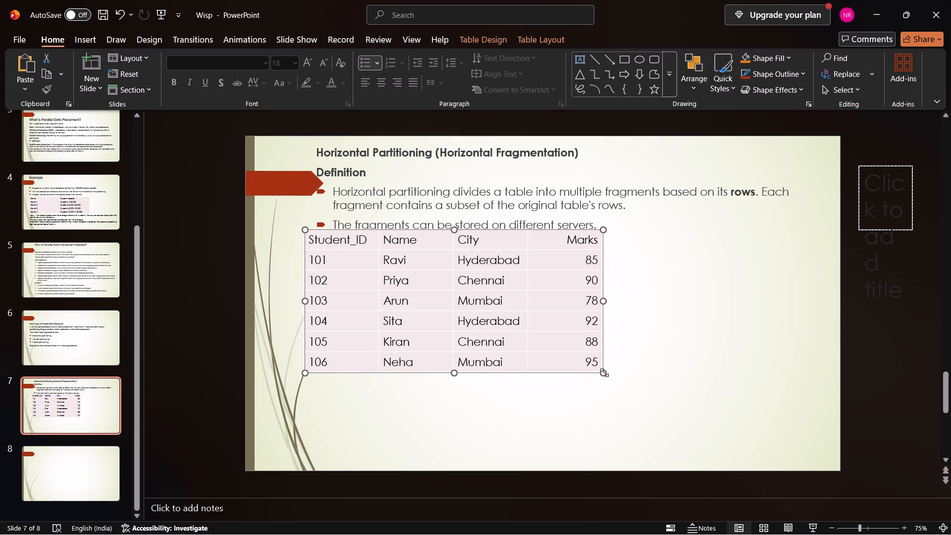
left_click_drag(603, 373, 589, 352)
left_click_drag(591, 356, 578, 339)
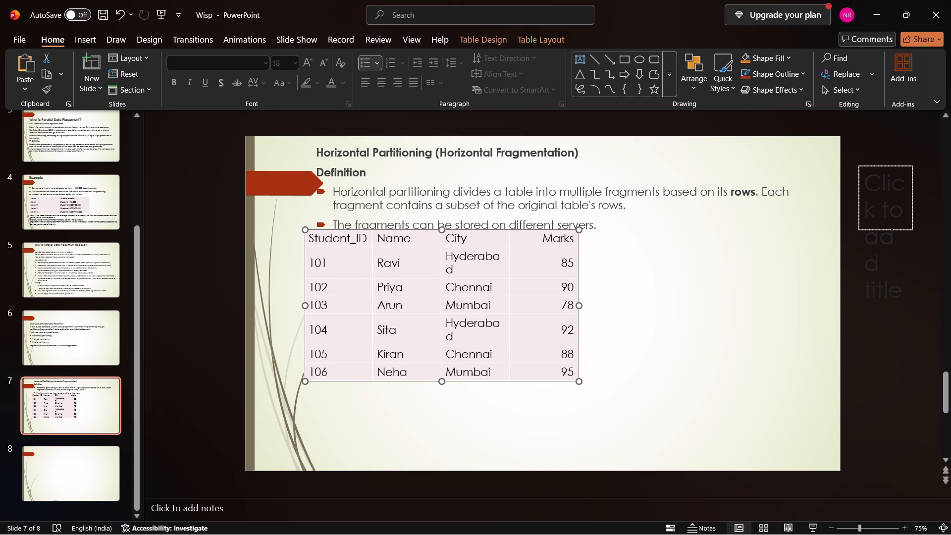
left_click_drag(581, 231, 587, 231)
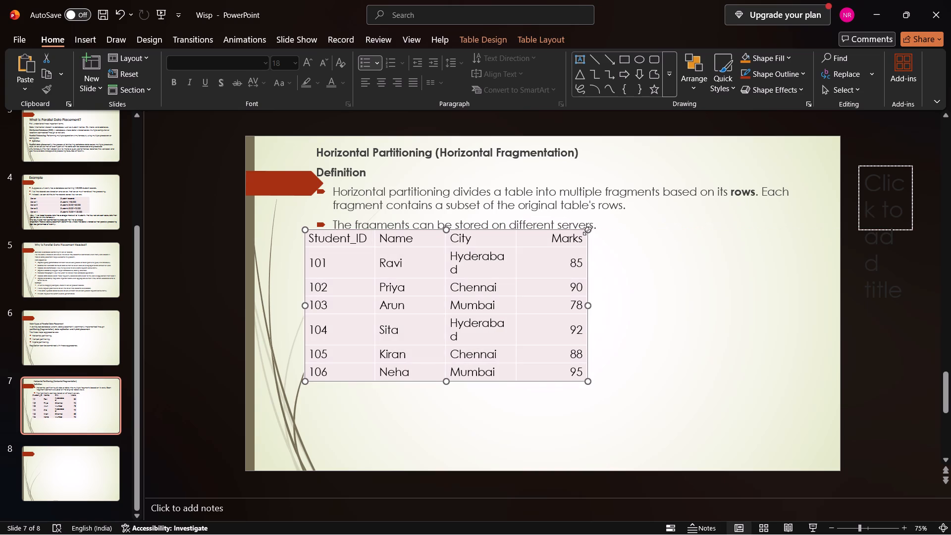
left_click_drag(587, 229, 592, 230)
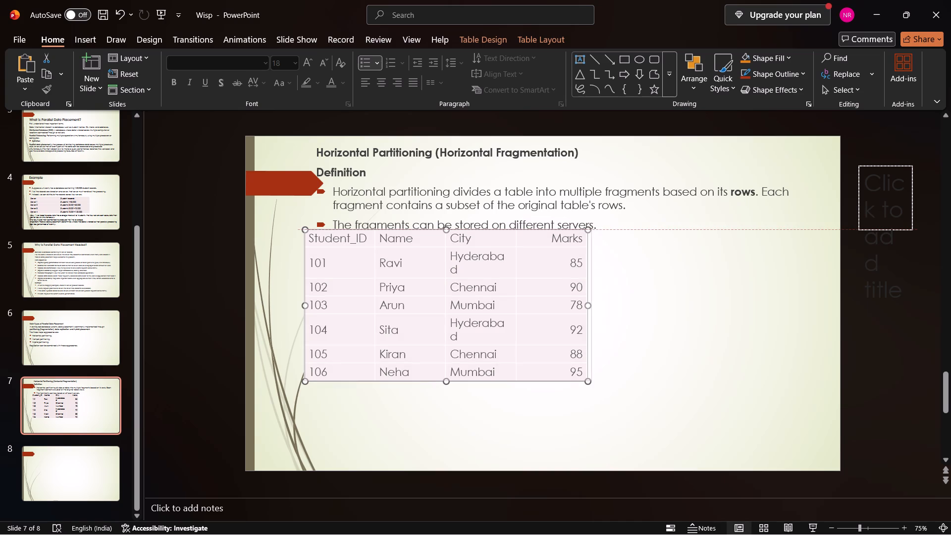
left_click_drag(592, 230, 593, 230)
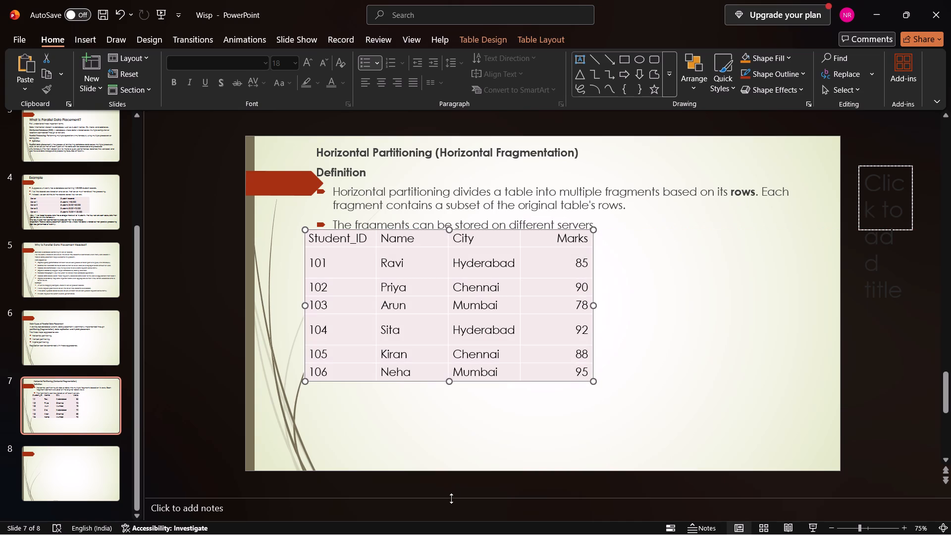
left_click(592, 382)
left_click_drag(592, 382, 572, 368)
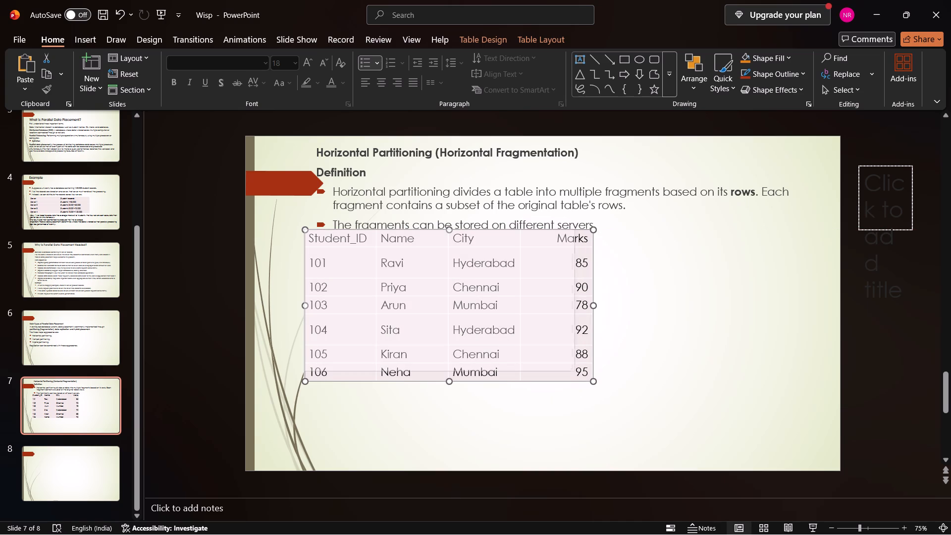
left_click_drag(572, 368, 594, 351)
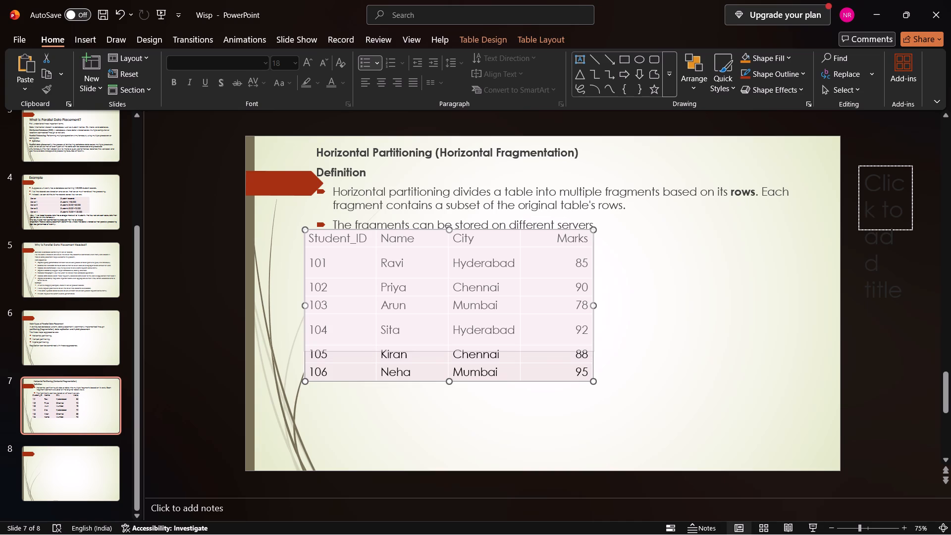
left_click_drag(594, 351, 594, 351)
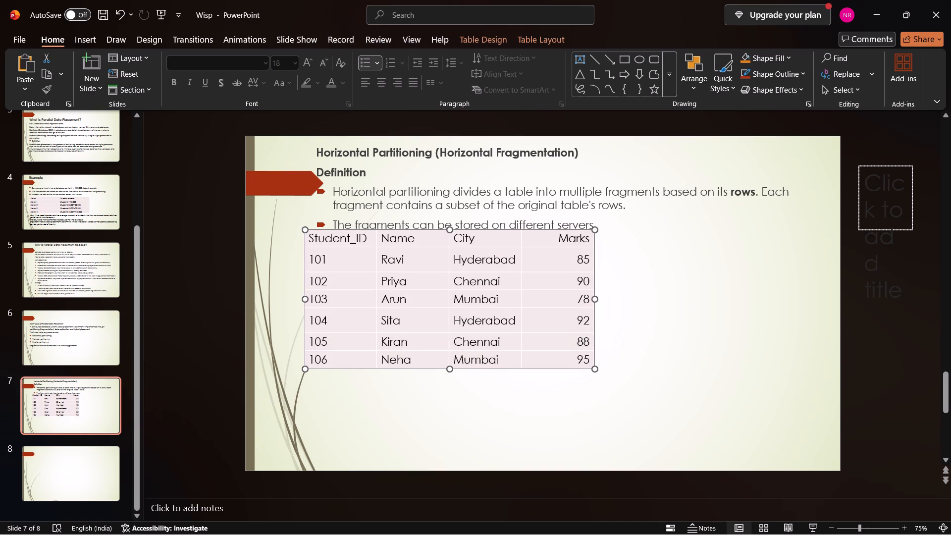
left_click_drag(595, 369, 596, 357)
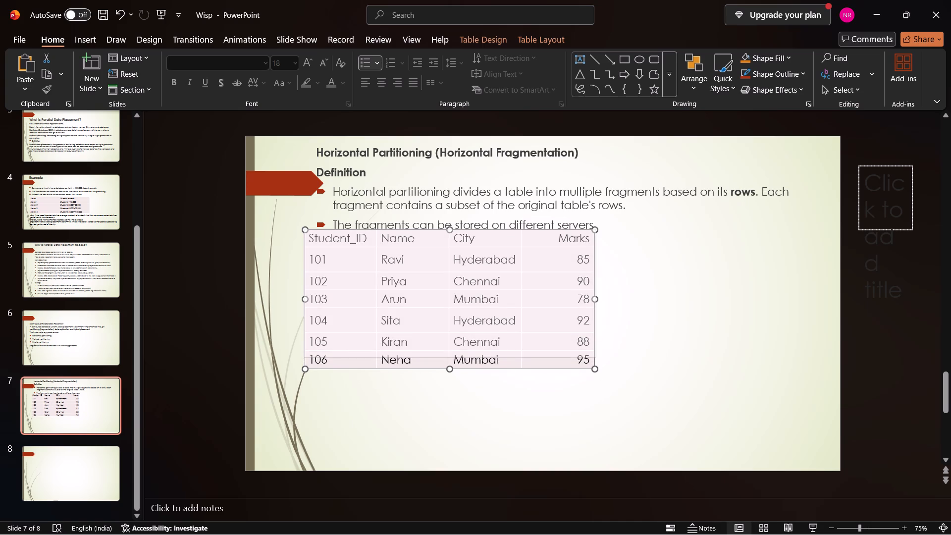
left_click_drag(596, 357, 595, 348)
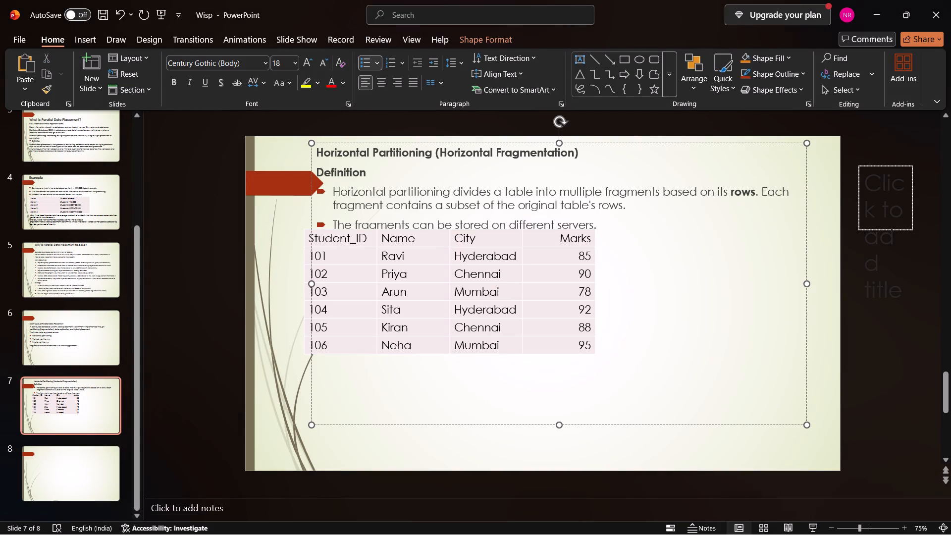
left_click(605, 224)
left_click_drag(309, 229, 312, 254)
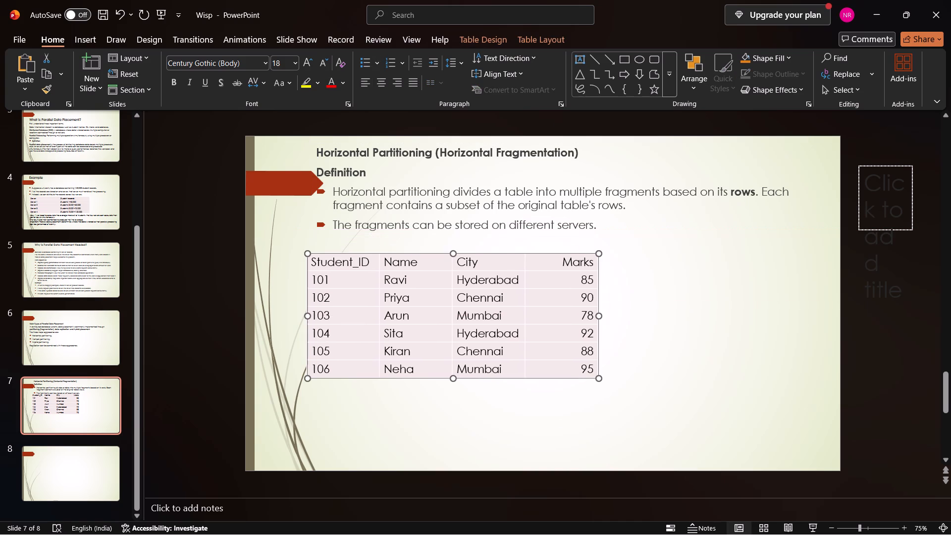
Paste the copied example text at the empty bullet above the Student table.
left_click(326, 234)
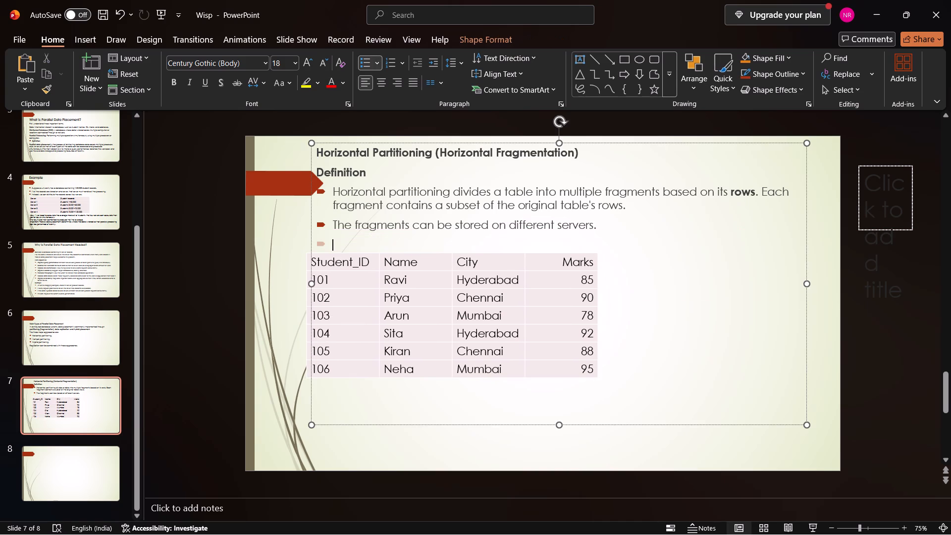
key("ctrl+v")
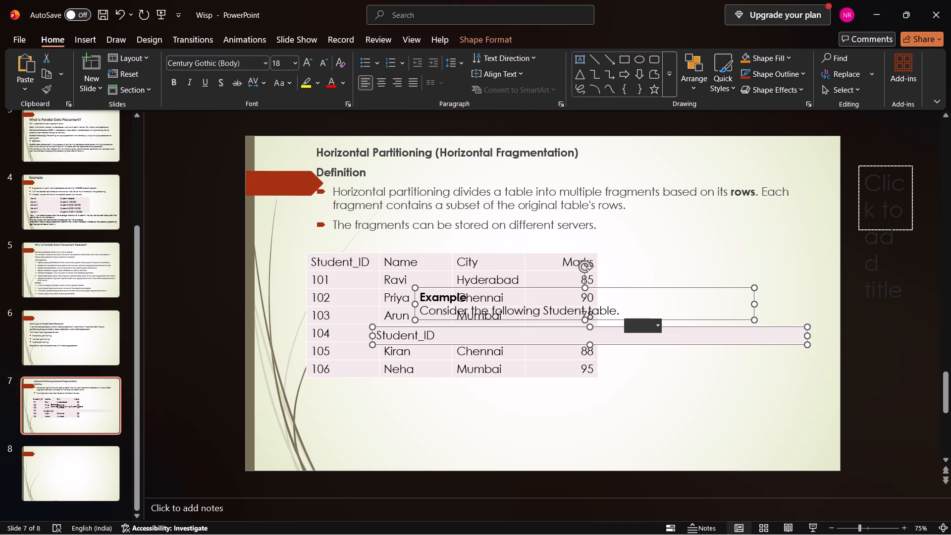
Resize the pasted Example text box and Student_ID cell together until both sit clear of the Student table, near the slide's right edge.
left_click_drag(807, 329, 873, 330)
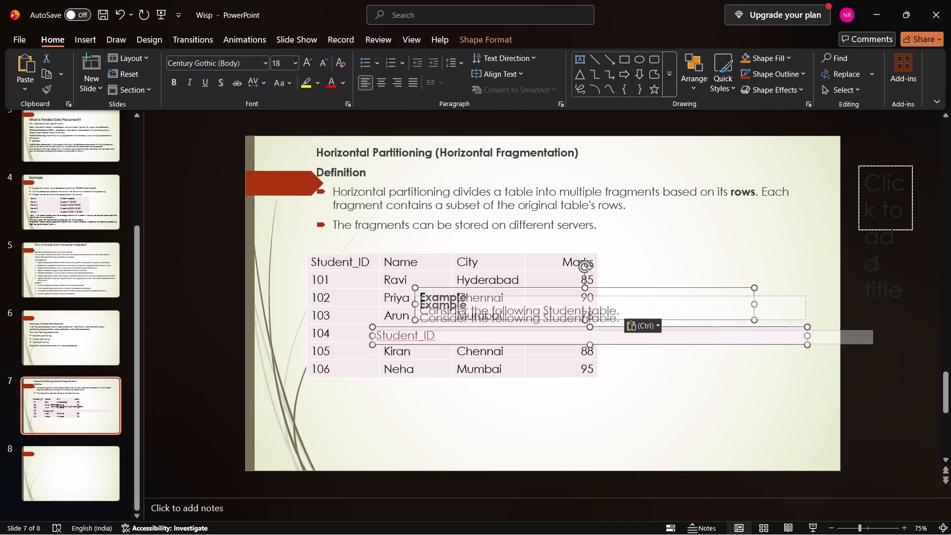
left_click_drag(873, 330, 882, 330)
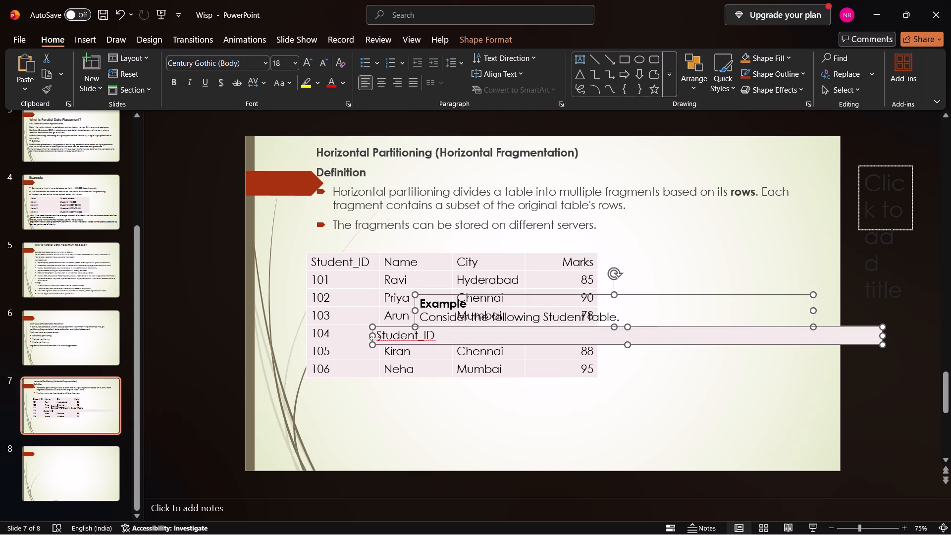
left_click_drag(372, 334, 649, 328)
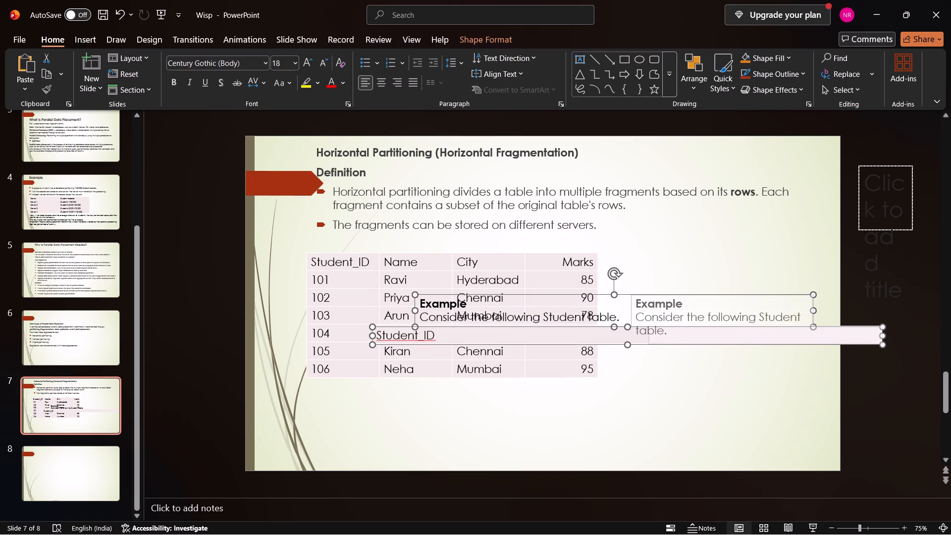
left_click_drag(649, 328, 392, 322)
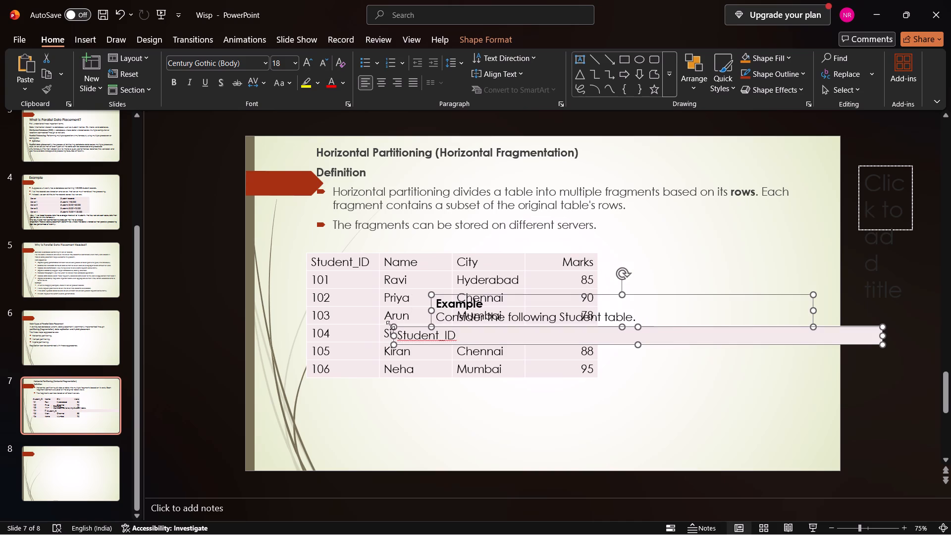
left_click_drag(394, 326, 503, 328)
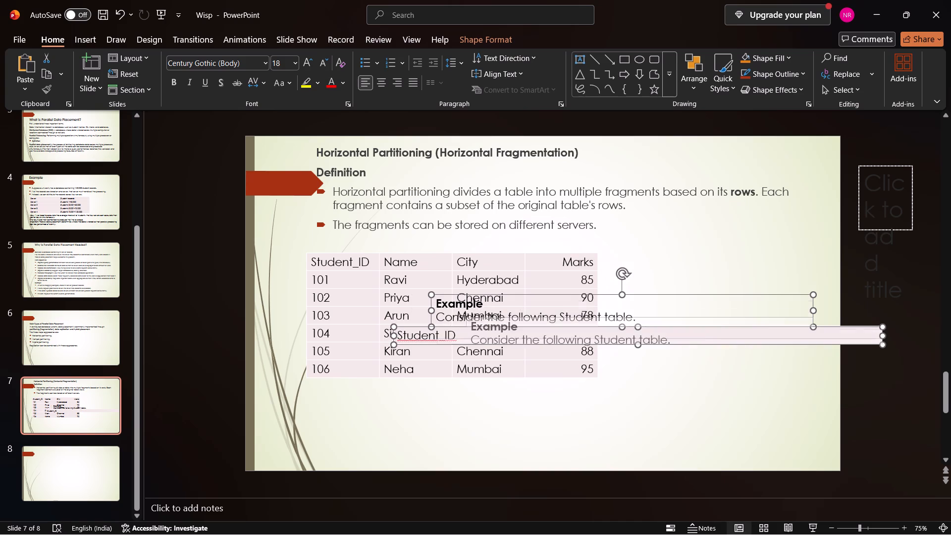
left_click_drag(503, 328, 742, 271)
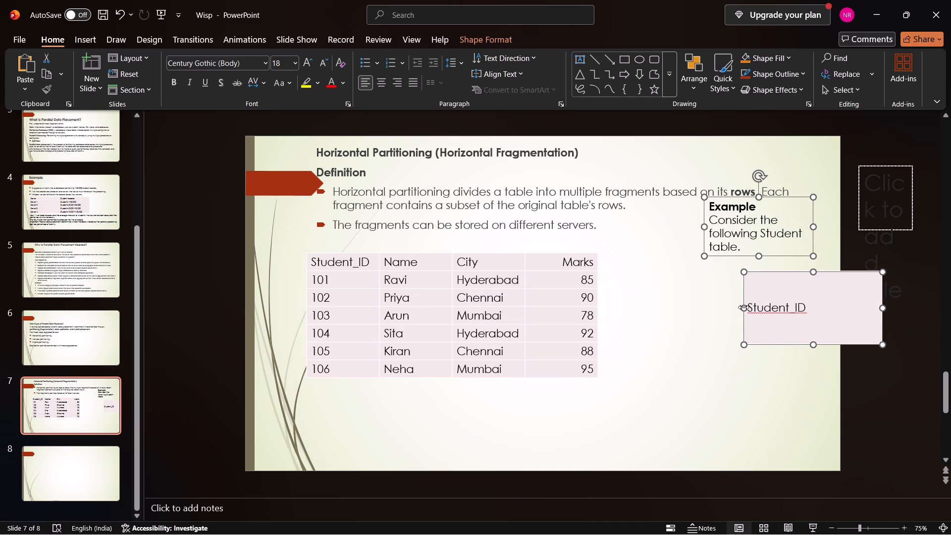
left_click_drag(743, 307, 671, 310)
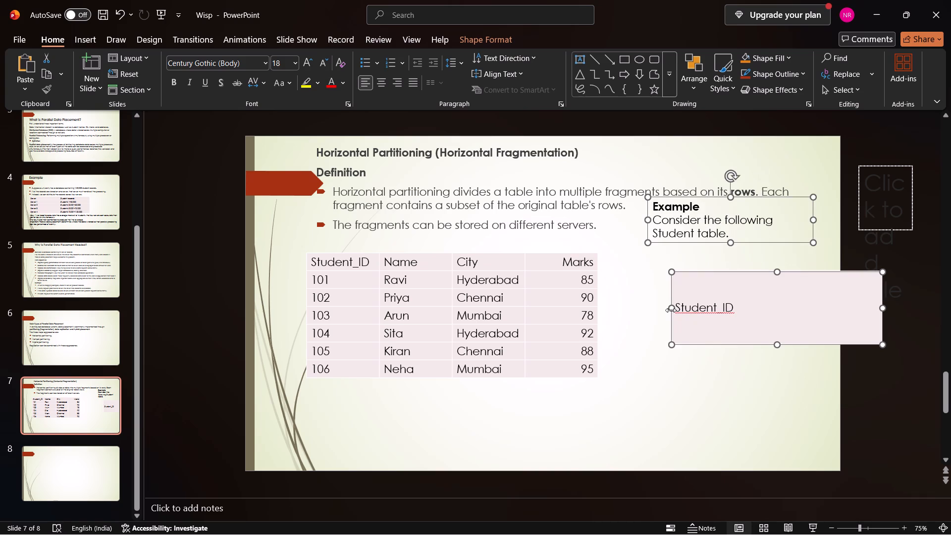
left_click_drag(672, 343, 930, 328)
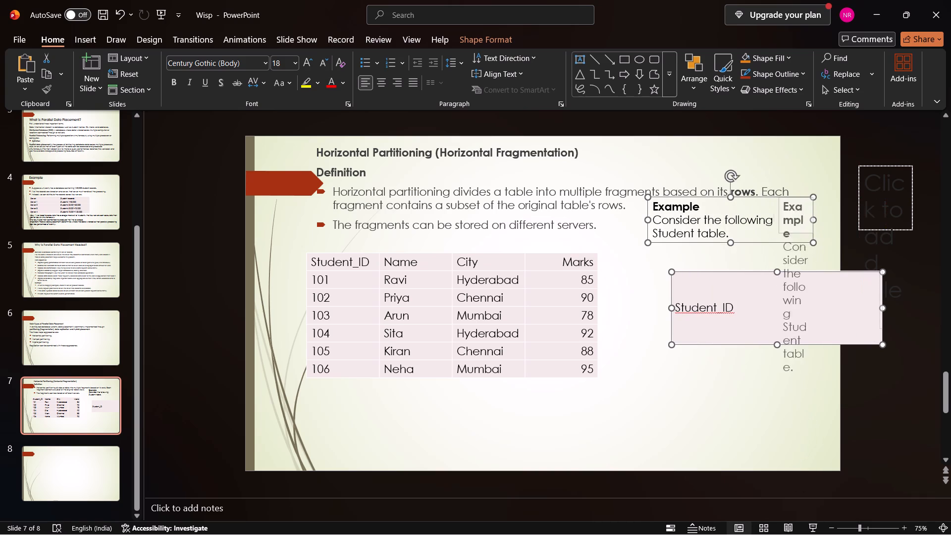
left_click_drag(930, 328, 950, 328)
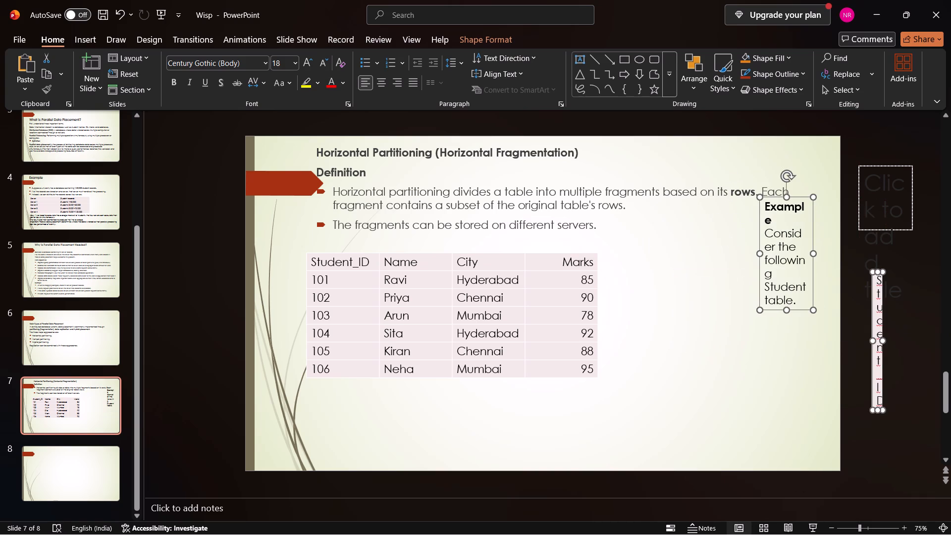
Stretch the Example text box across the slide so it begins just under the second bullet, near the Student table's left edge.
left_click_drag(759, 199, 325, 230)
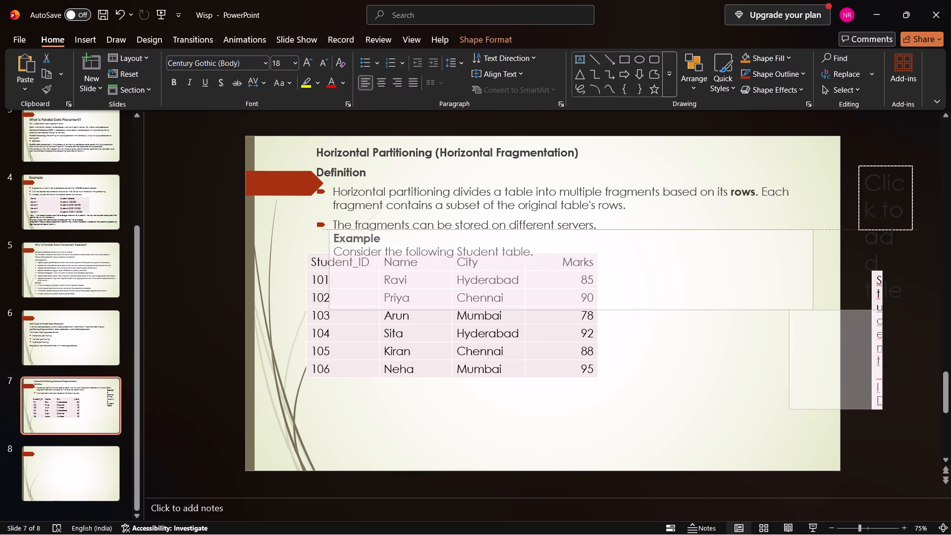
left_click_drag(325, 230, 303, 231)
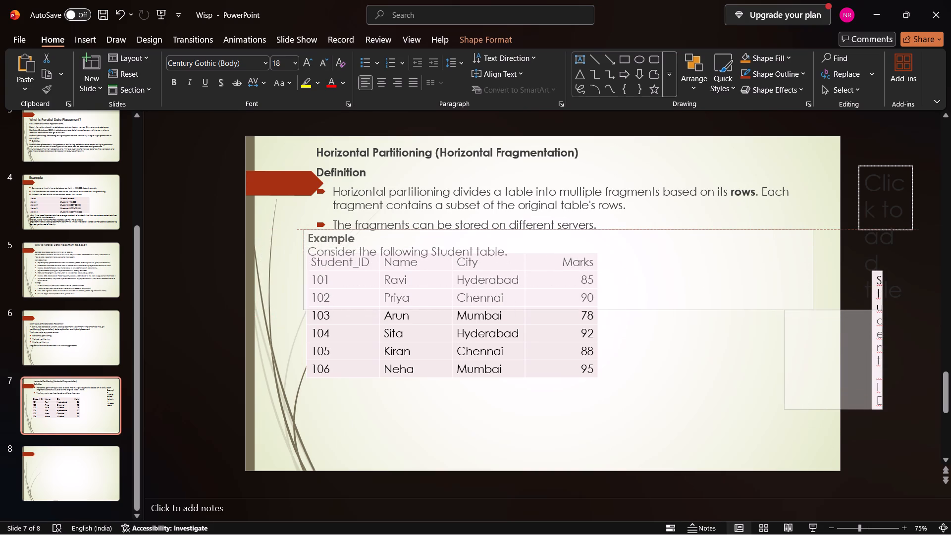
left_click_drag(303, 231, 303, 229)
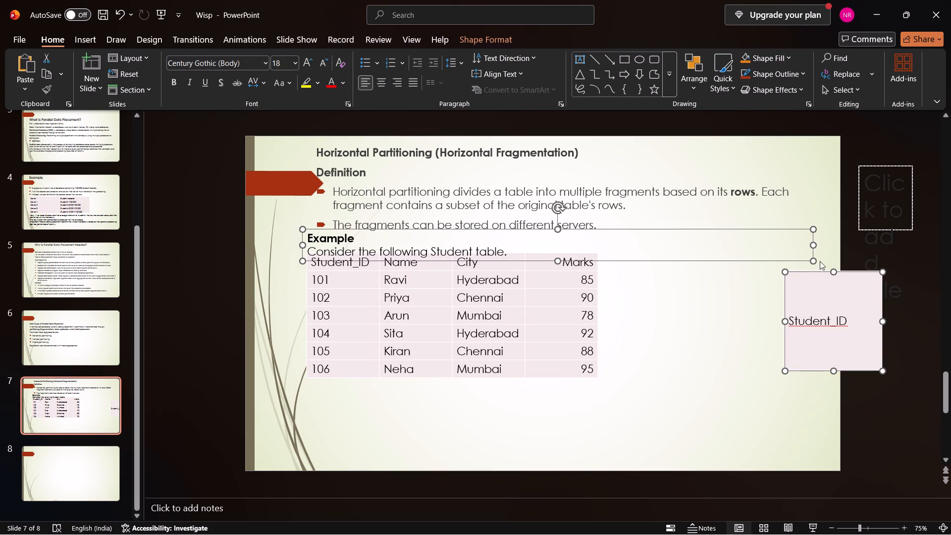
left_click_drag(811, 261, 793, 241)
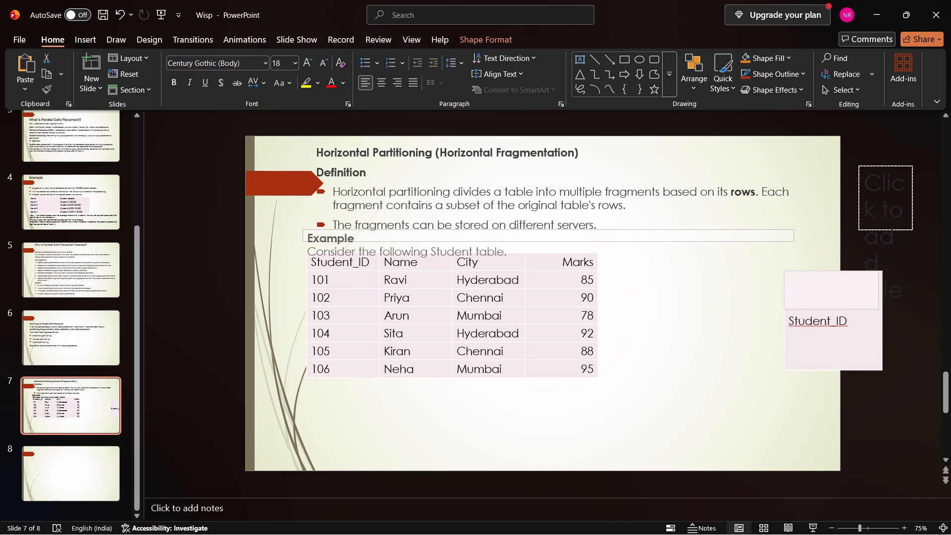
left_click_drag(793, 241, 796, 254)
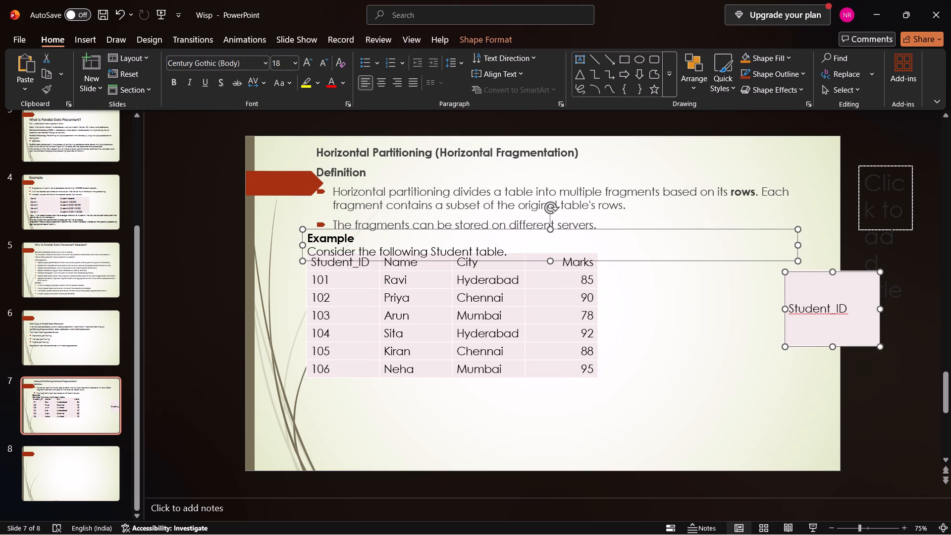
Join "Consider the following Student table." onto the "Example" line, adding a colon and two spaces after "Example".
left_click(309, 250)
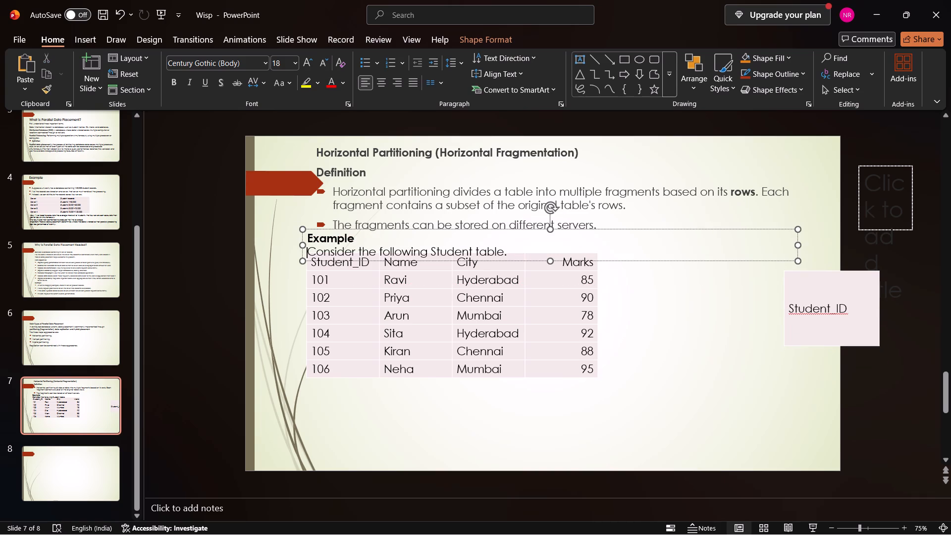
key("BackSpace")
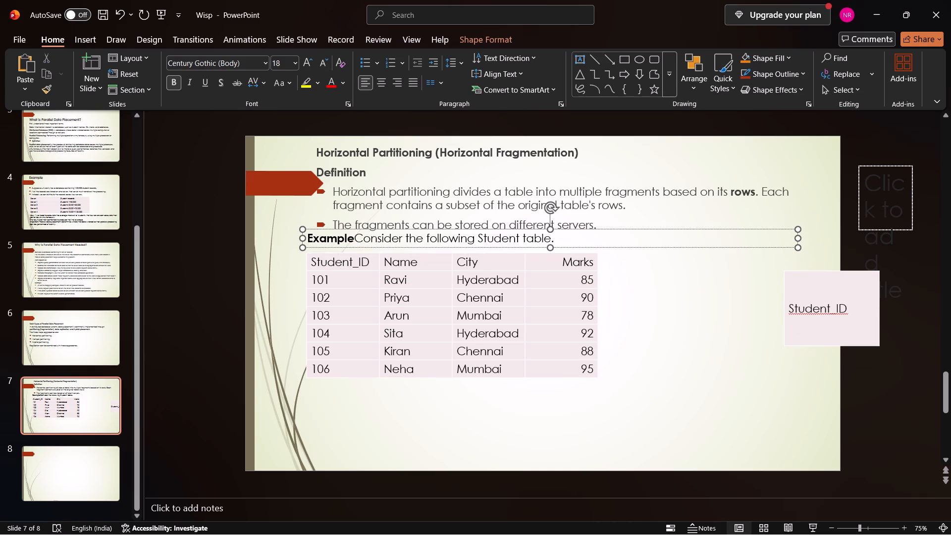
key("shift+colon")
key("space")
key("space")
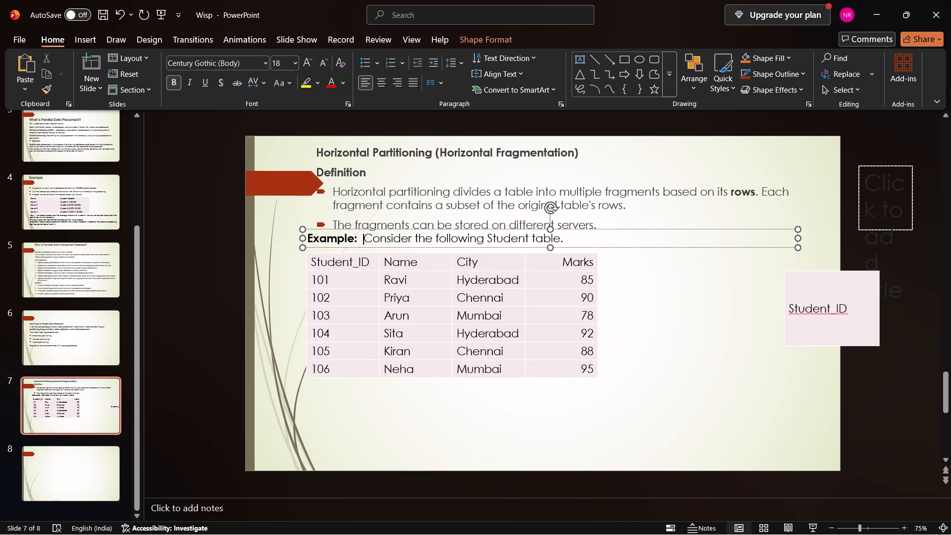
Narrow the stray Student_ID cell to a thin column lying outside the slide's right edge.
left_click(854, 312)
left_click_drag(787, 310, 863, 310)
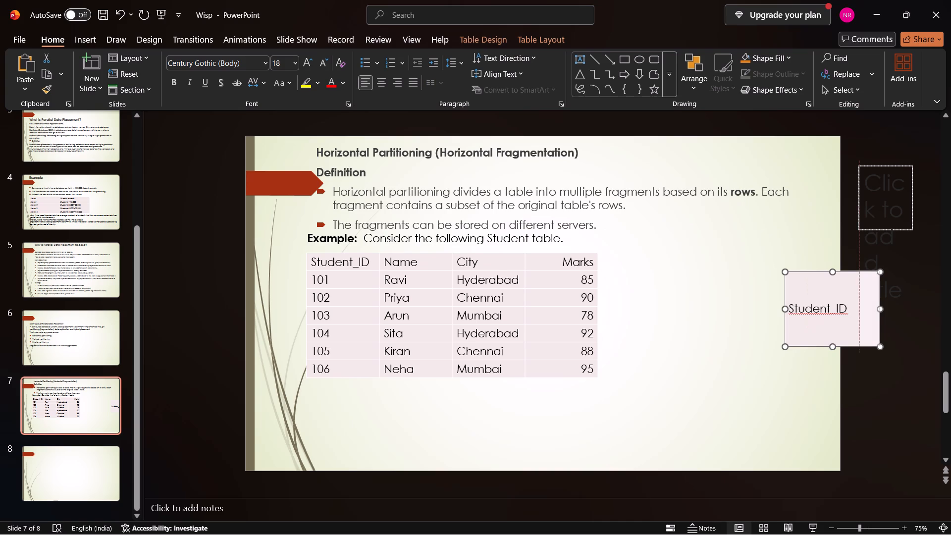
left_click_drag(863, 310, 876, 310)
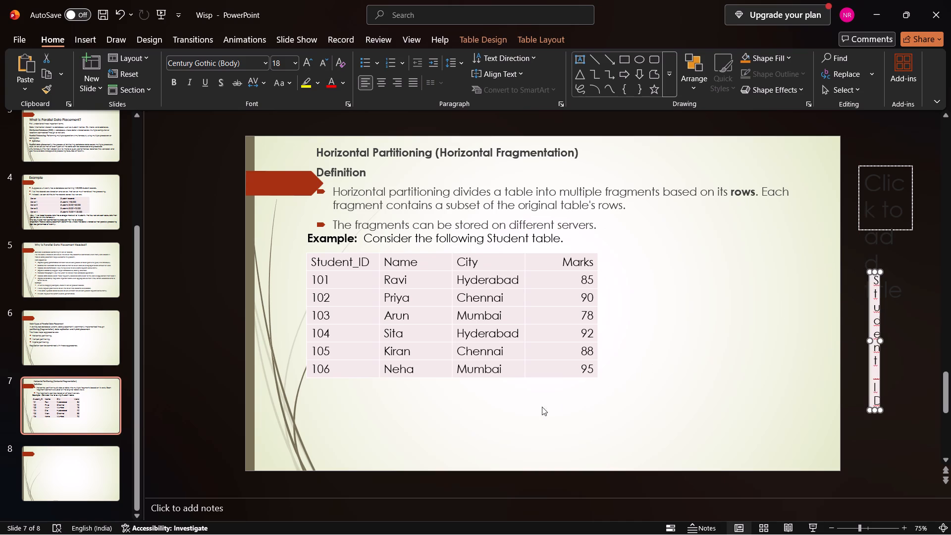
Raise the top edge of slide 7's Student table so it begins directly under the "Example:" line.
left_click(403, 292)
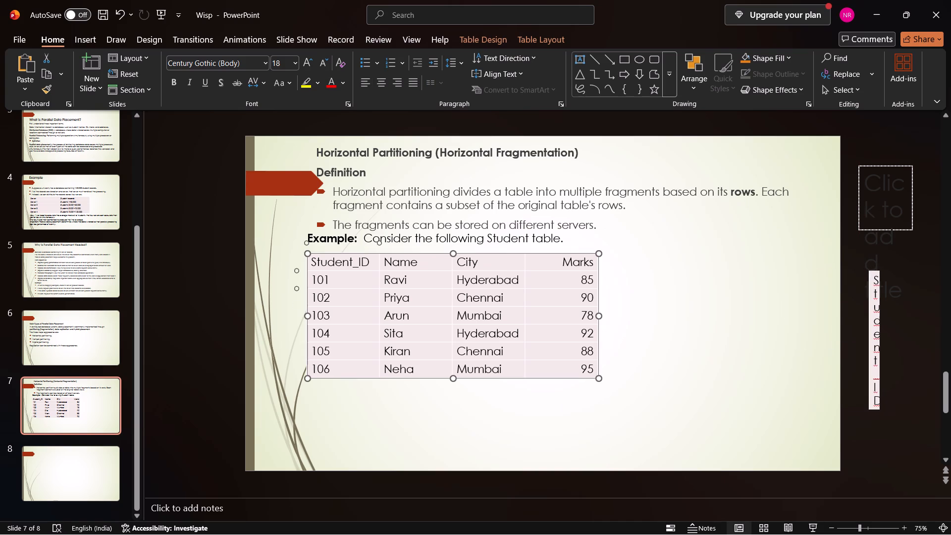
left_click_drag(307, 254, 308, 250)
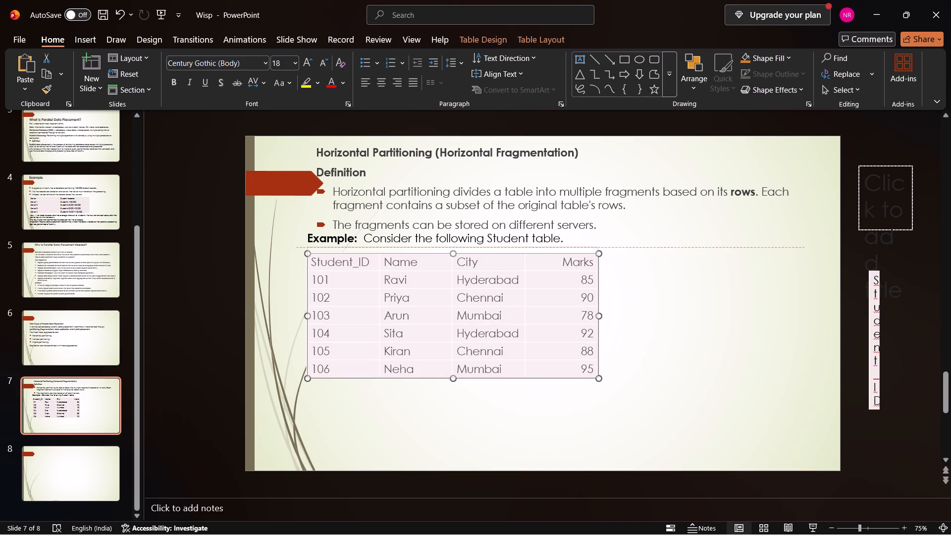
left_click_drag(308, 250, 308, 248)
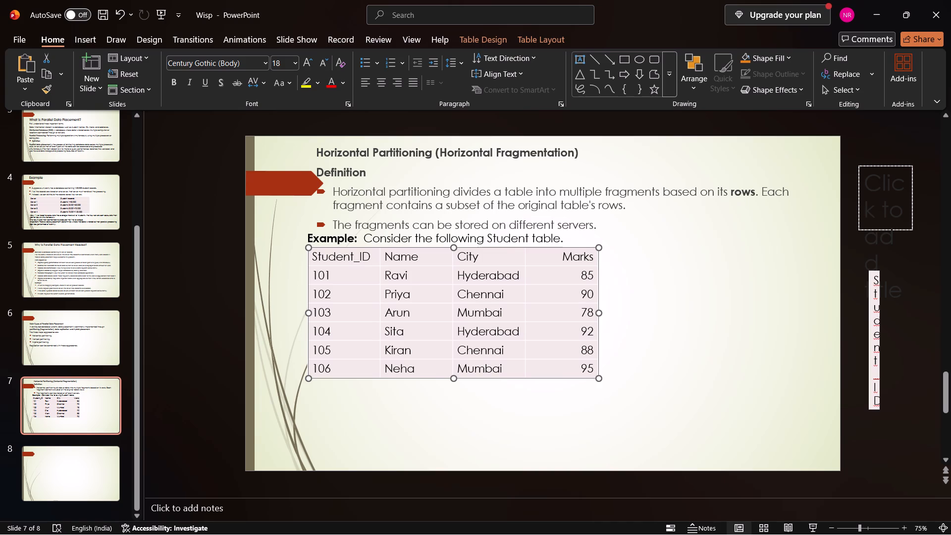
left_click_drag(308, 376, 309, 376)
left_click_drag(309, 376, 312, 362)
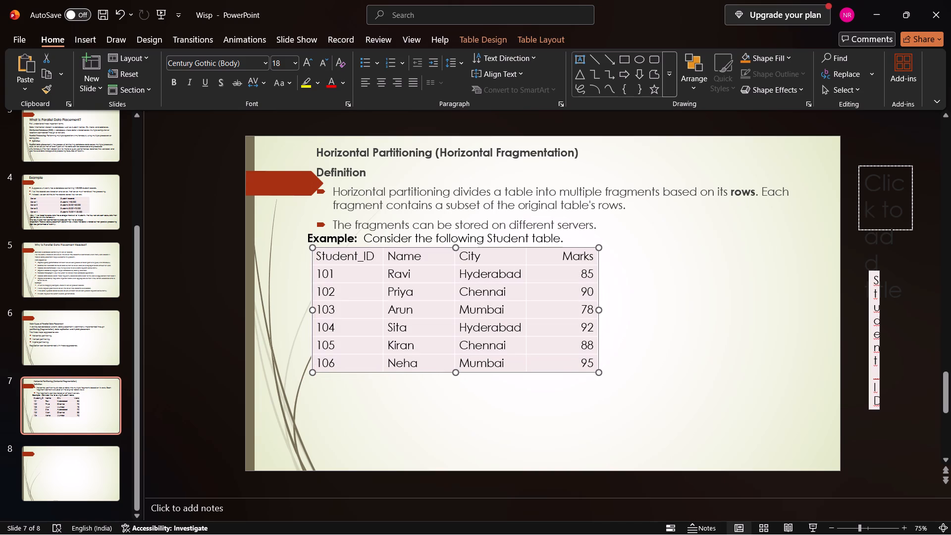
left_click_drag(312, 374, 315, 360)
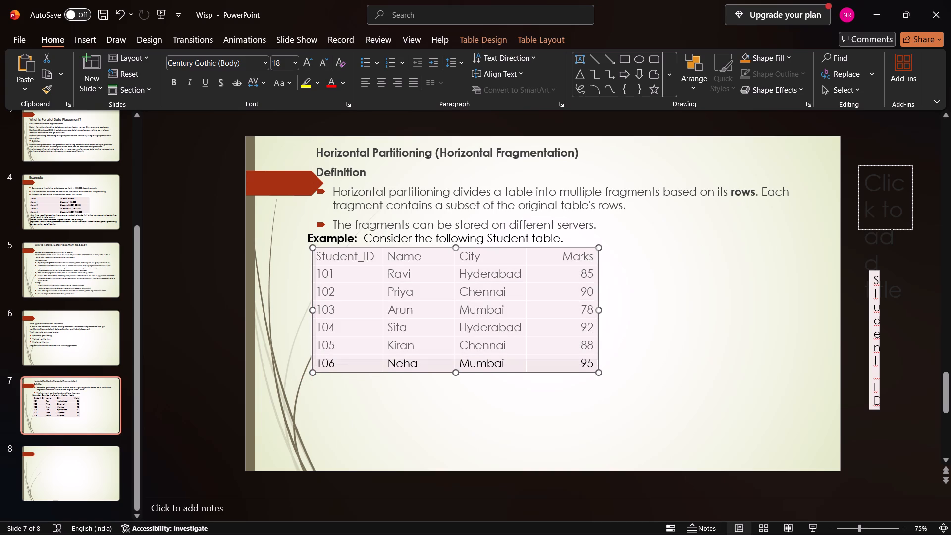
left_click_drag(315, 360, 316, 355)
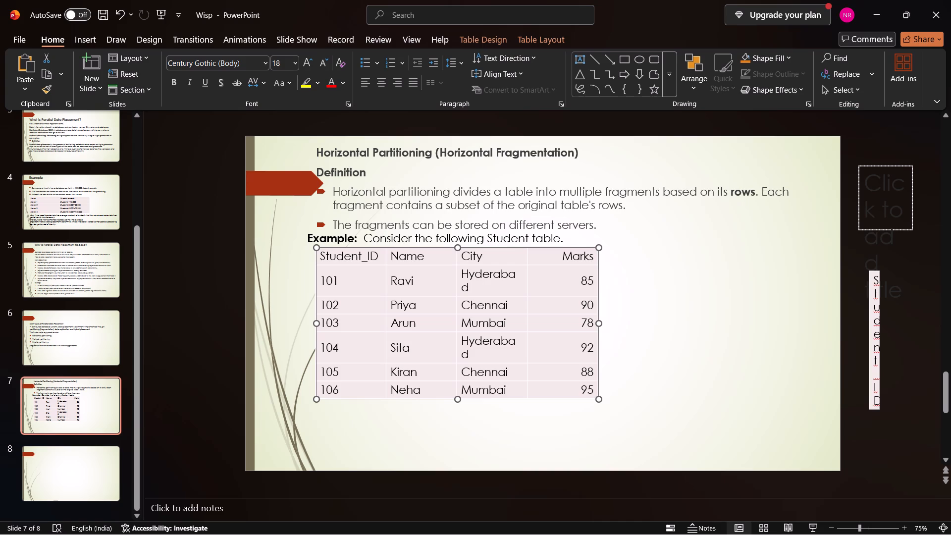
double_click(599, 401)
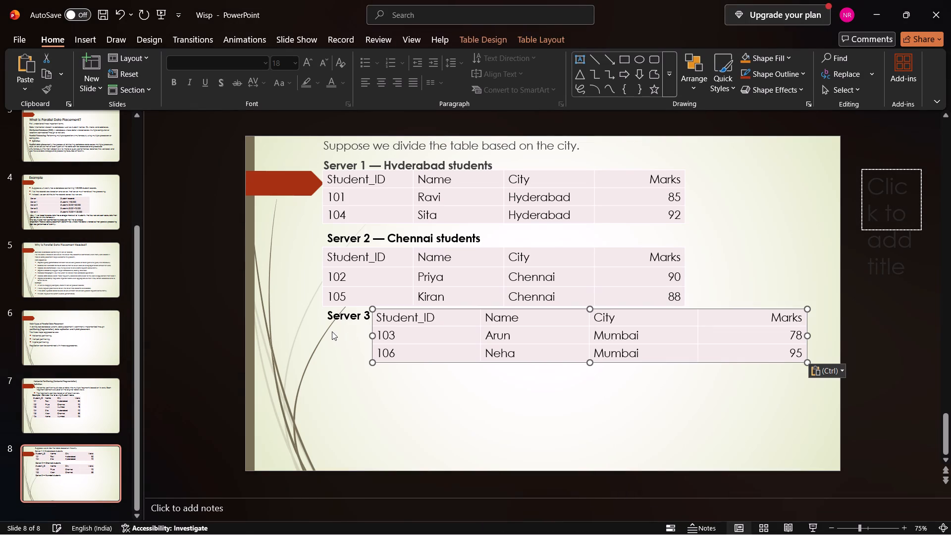
Position the Mumbai table just beneath the Server 3 heading and narrow it to match the left edge and width of the tables above.
left_click_drag(465, 308, 427, 337)
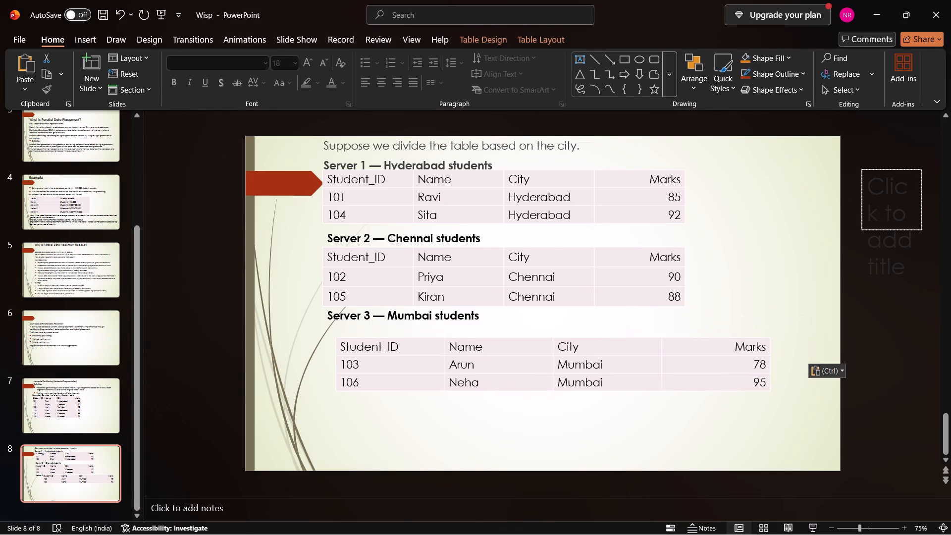
left_click_drag(427, 337, 415, 328)
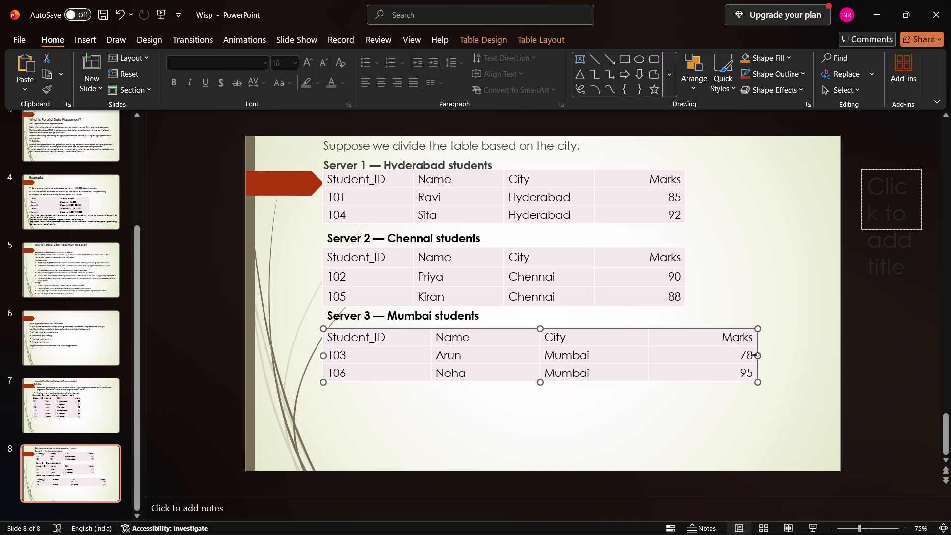
left_click_drag(758, 356, 683, 367)
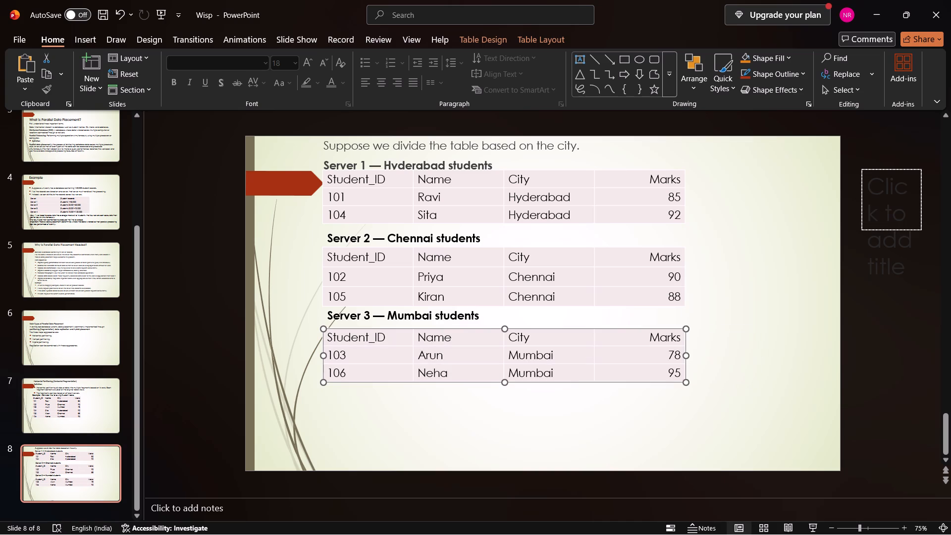
On slide 7, break the line after "Example:" so that "Consider the following Student table." starts on its own line.
left_click(61, 399)
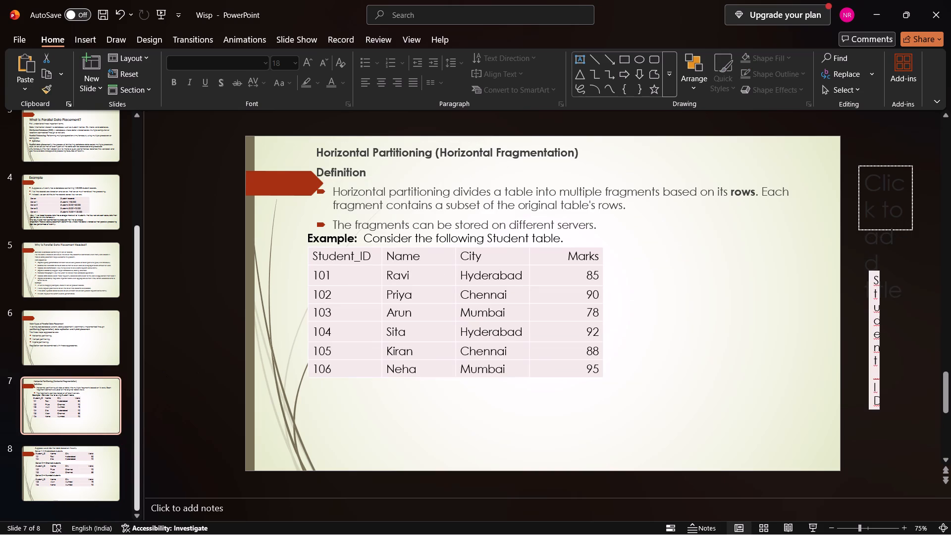
left_click(360, 237)
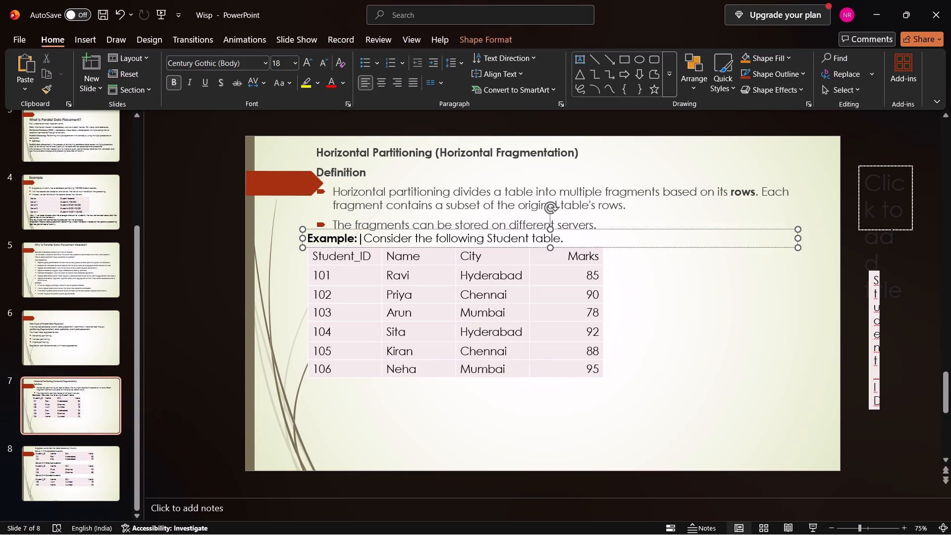
key("Return")
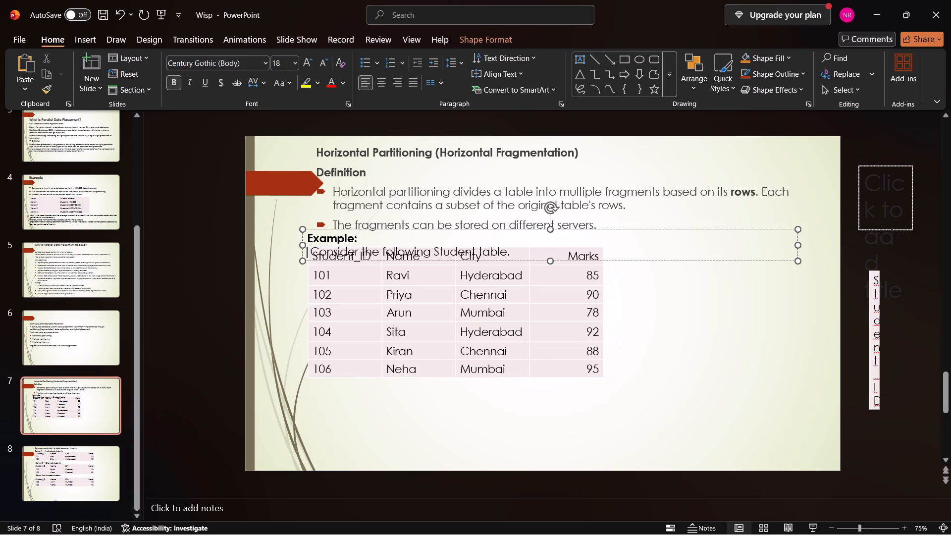
left_click(469, 298)
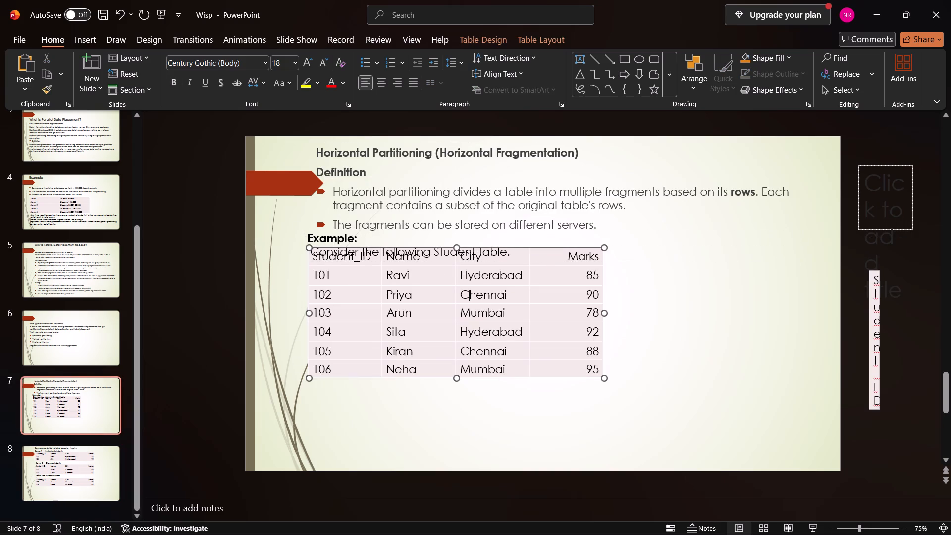
On slide 7, move the Student table down so it sits just beneath the "Consider the following Student table." line.
left_click_drag(433, 378, 433, 424)
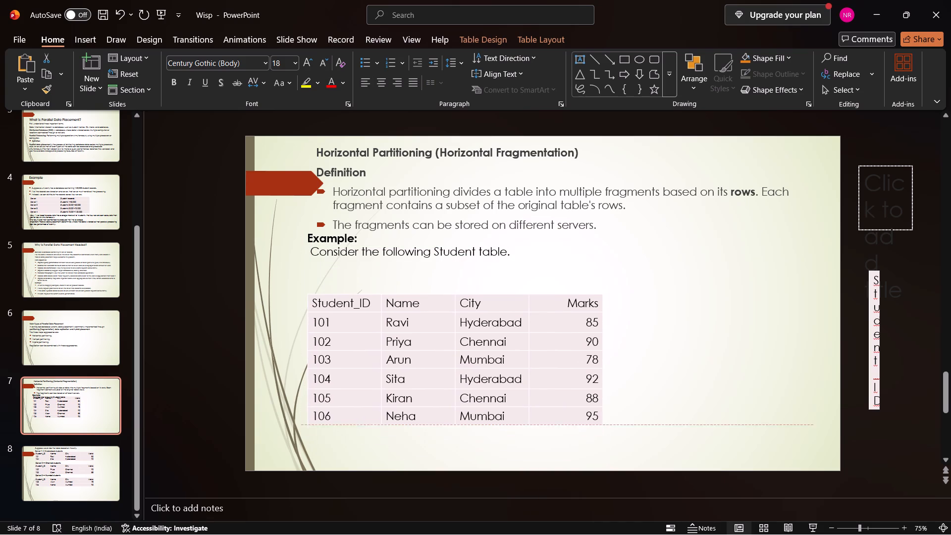
left_click_drag(433, 424, 433, 402)
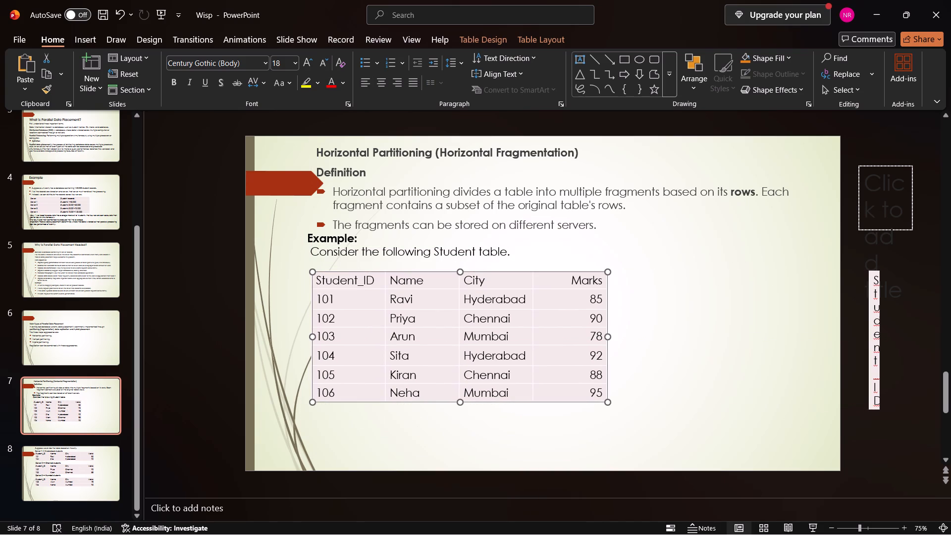
Insert a blank line after "Example:" and shift the Student table down to clear the sentence above it.
left_click(358, 234)
key("Return")
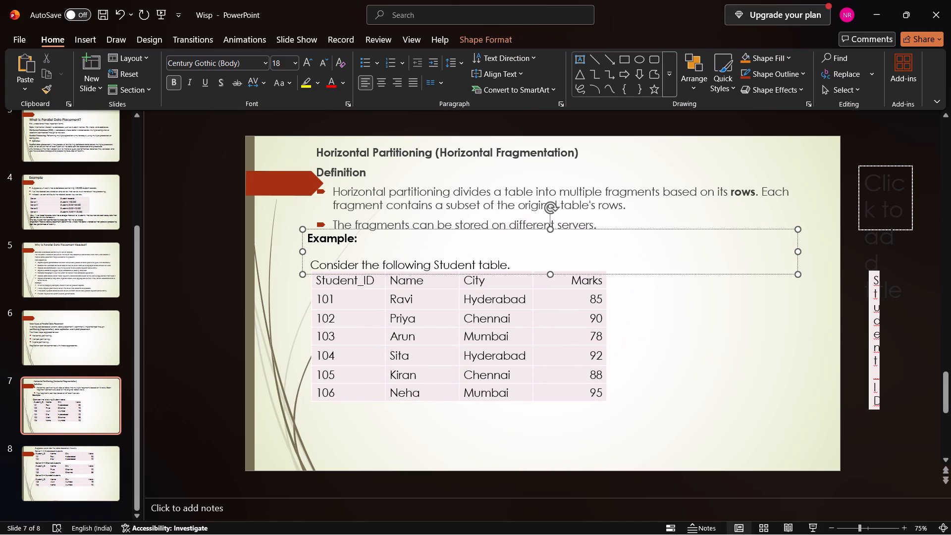
left_click(531, 264)
left_click(469, 384)
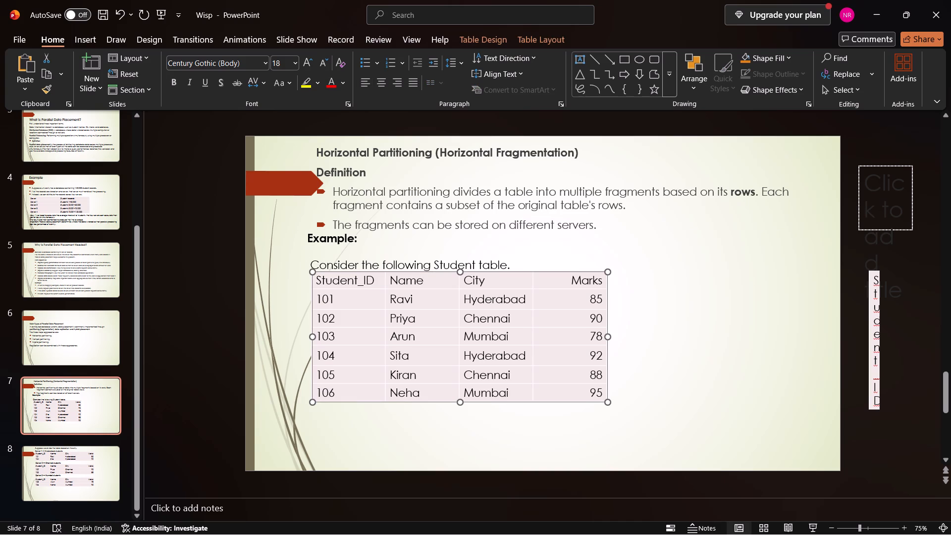
left_click_drag(434, 402, 433, 418)
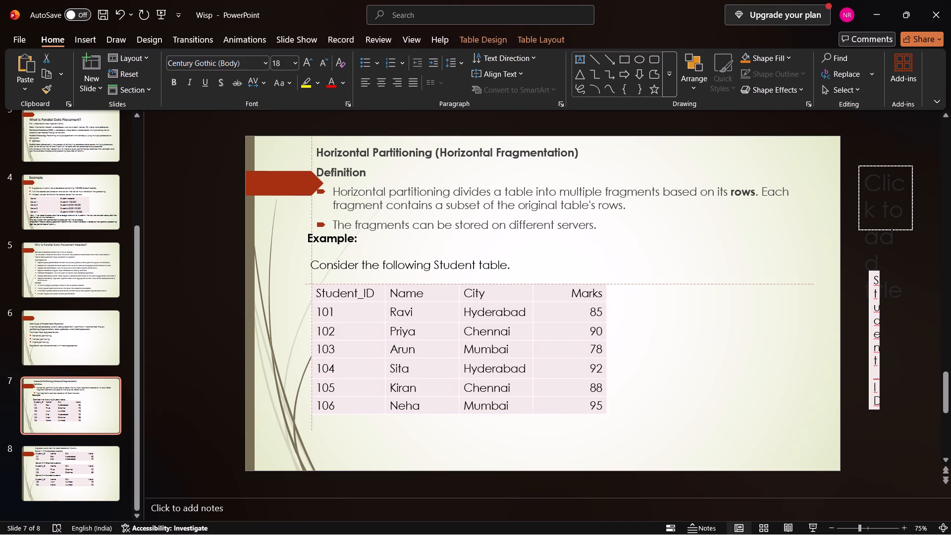
left_click_drag(433, 418, 433, 419)
left_click(763, 245)
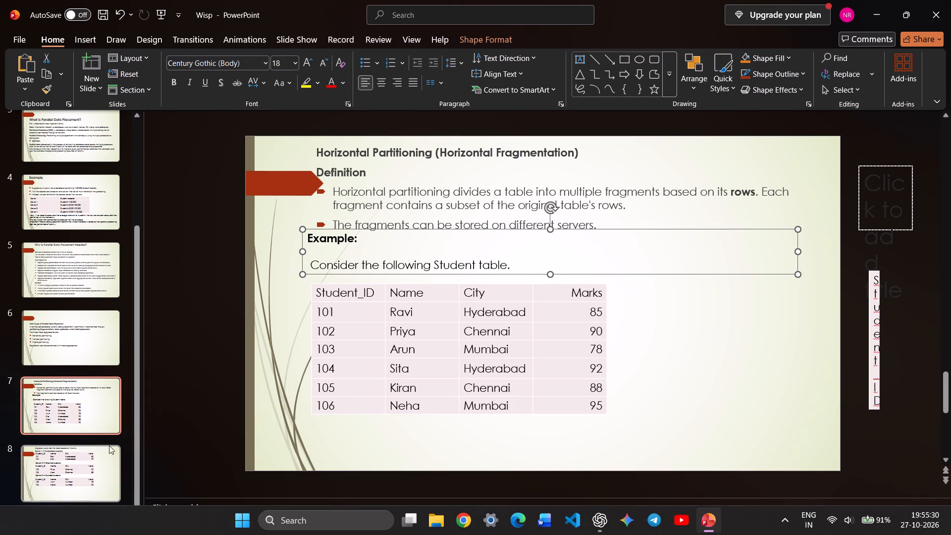
Add three empty title-and-content slides directly after slide 7.
scroll(93, 331, "down", 3)
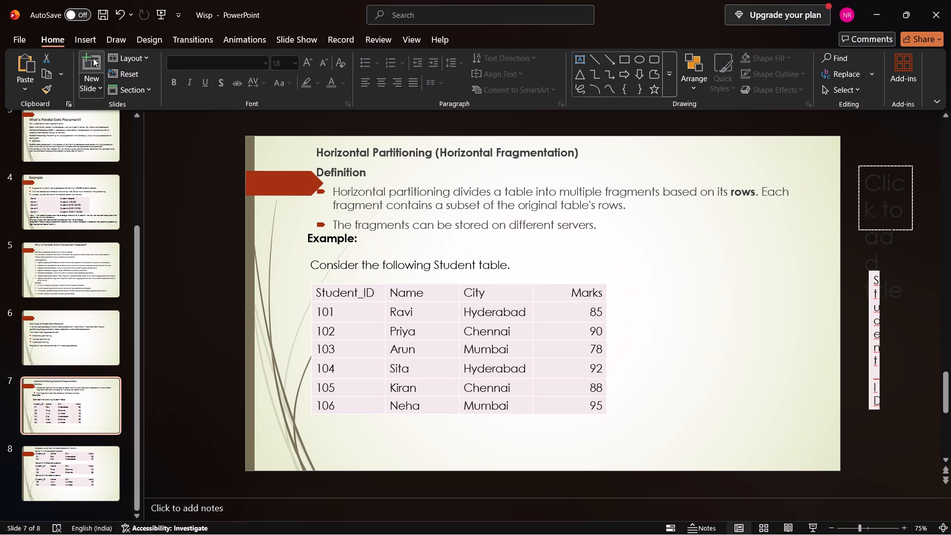
left_click(92, 50)
left_click(92, 55)
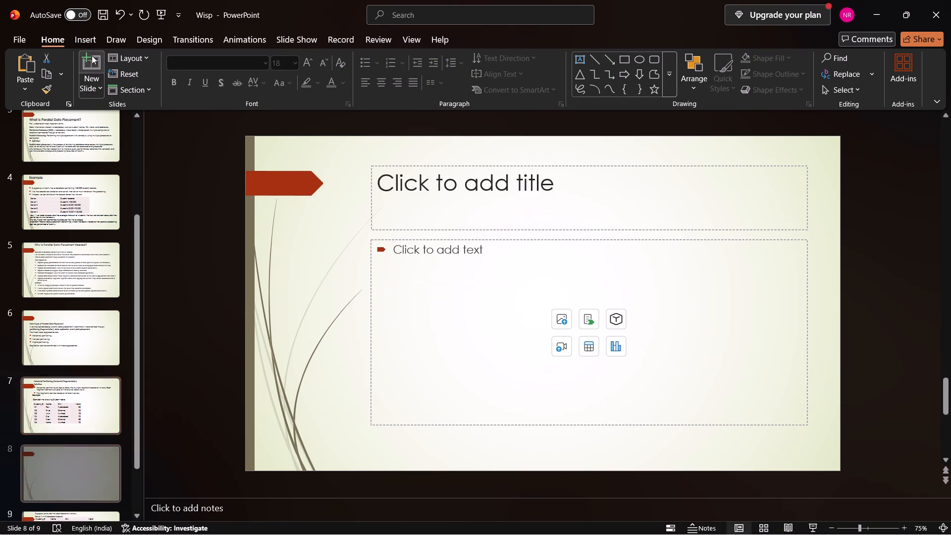
left_click(92, 55)
left_click(92, 55)
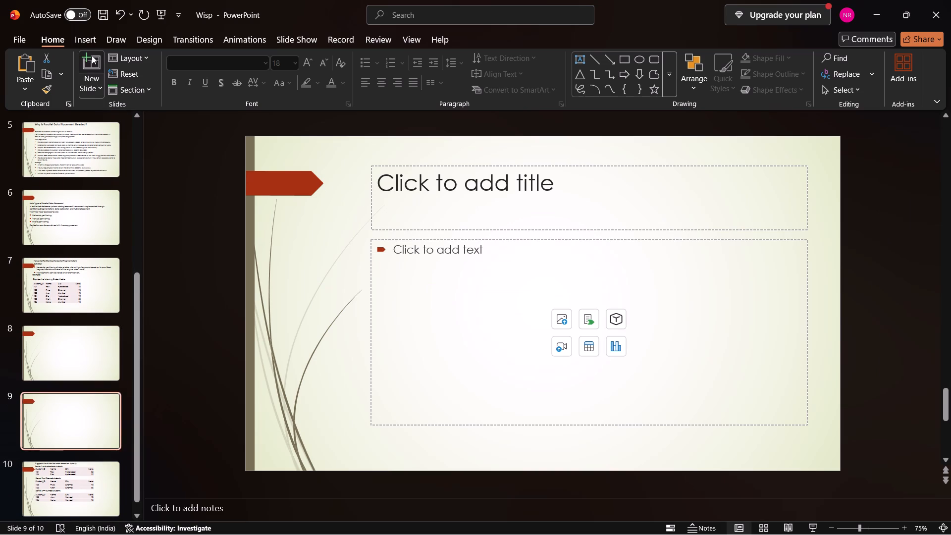
Move the slide with the three server tables up to directly follow slide 7, ahead of the empty slides.
left_click_drag(42, 473, 30, 441)
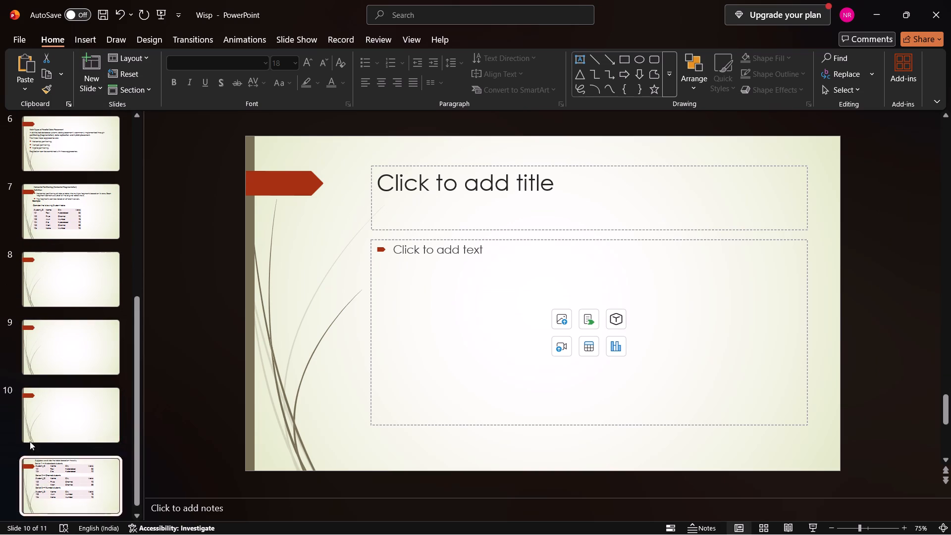
left_click_drag(30, 441, 48, 261)
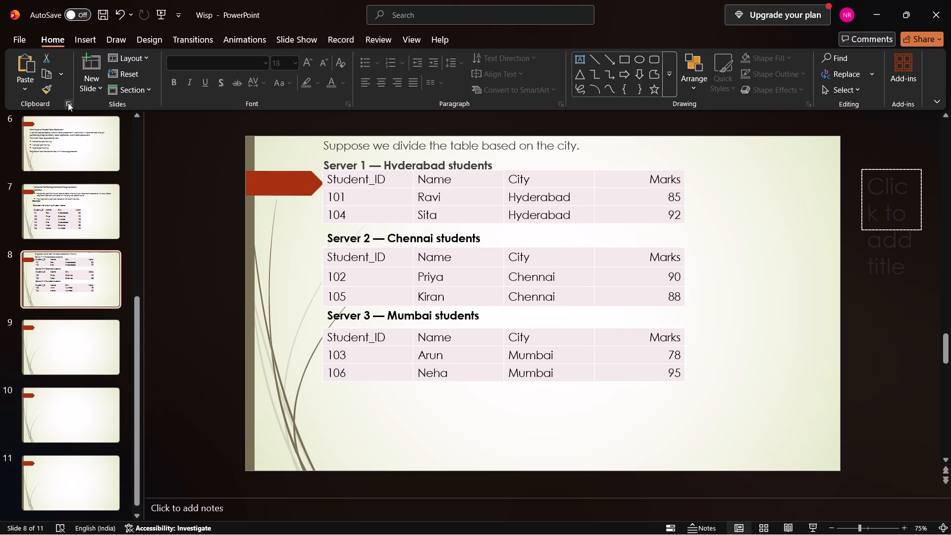
Add another empty title-and-content slide directly after the server tables slide.
left_click(88, 65)
left_click(88, 65)
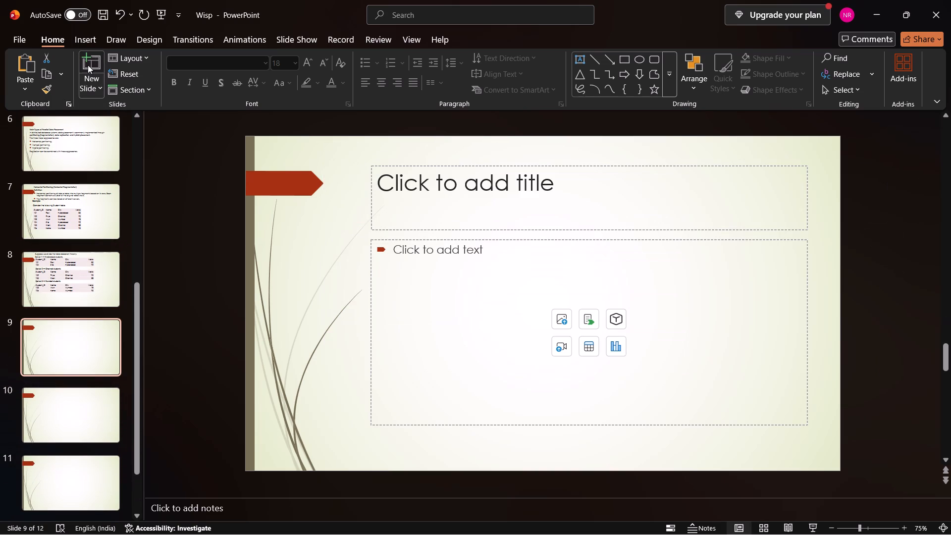
On slide 9, narrow the empty title placeholder and place it beyond the slide's right edge.
scroll(23, 364, "down", 2)
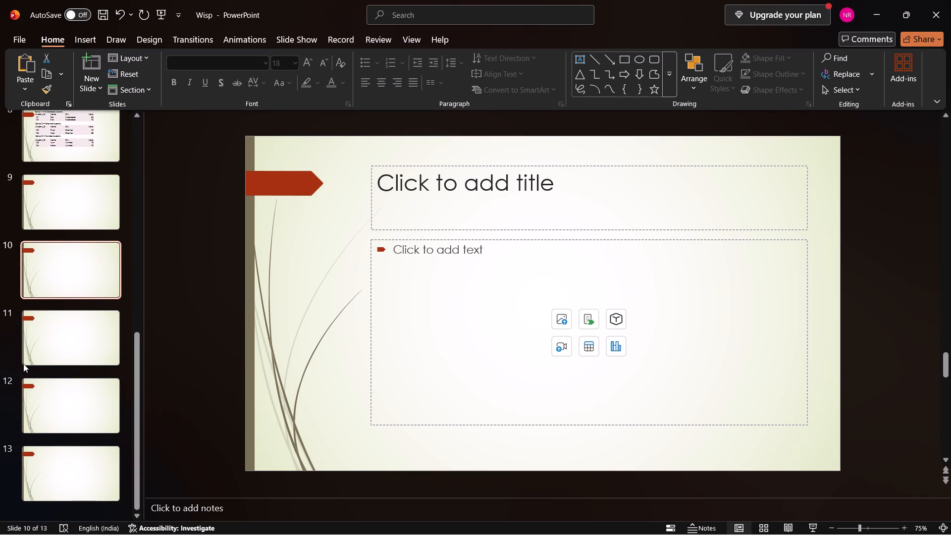
left_click(53, 226)
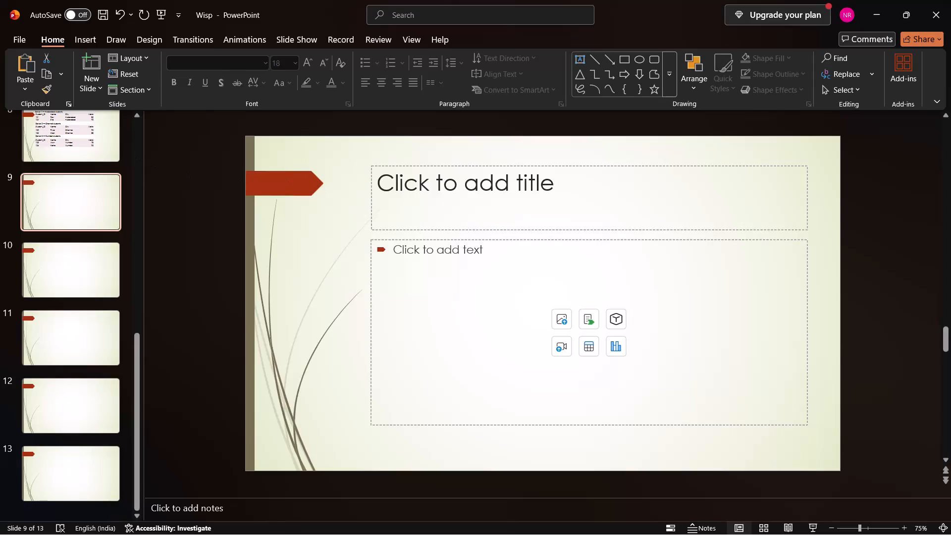
left_click(427, 215)
left_click_drag(371, 197, 805, 210)
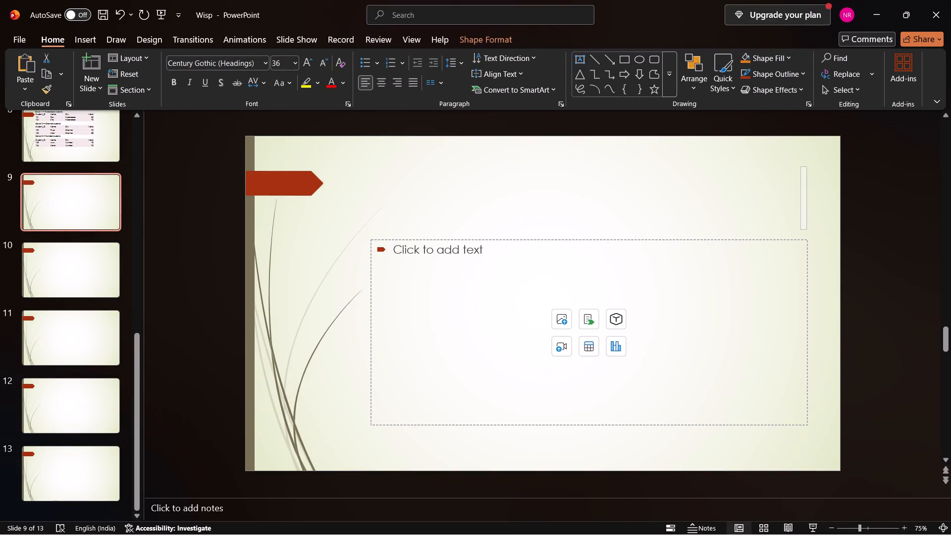
left_click_drag(805, 210, 876, 210)
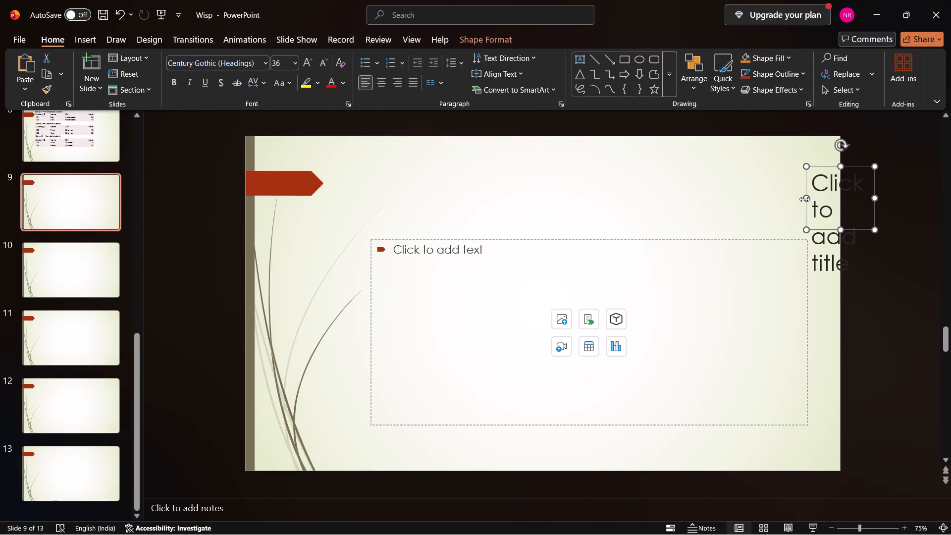
left_click_drag(807, 197, 853, 200)
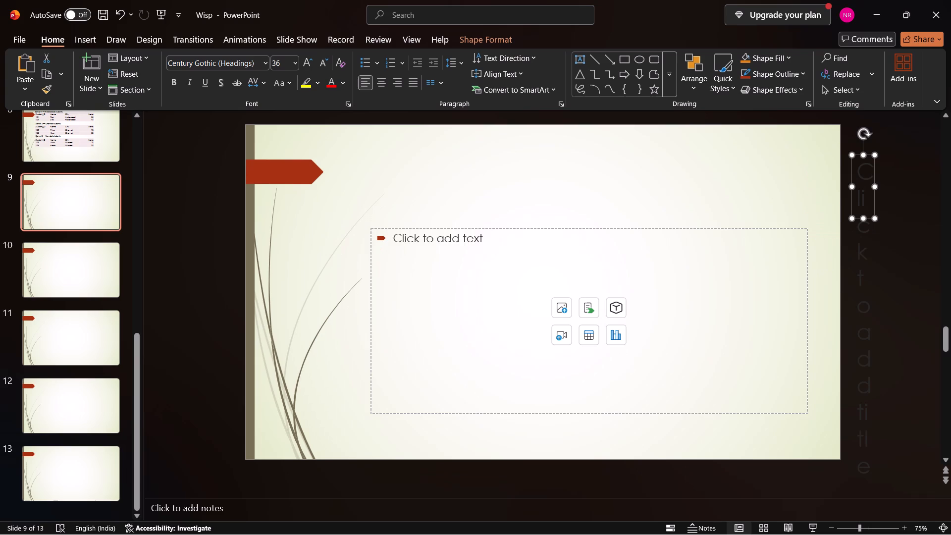
left_click(490, 261)
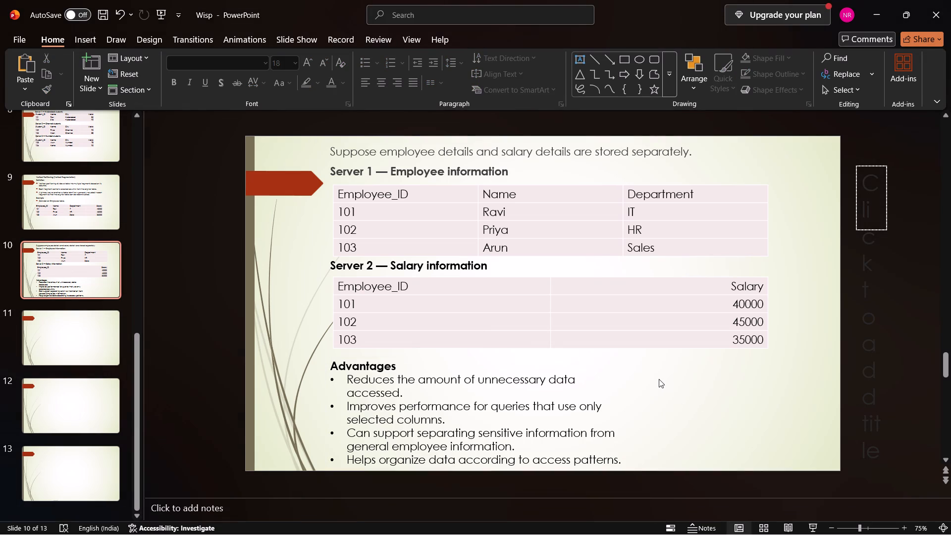
key("ctrl+v")
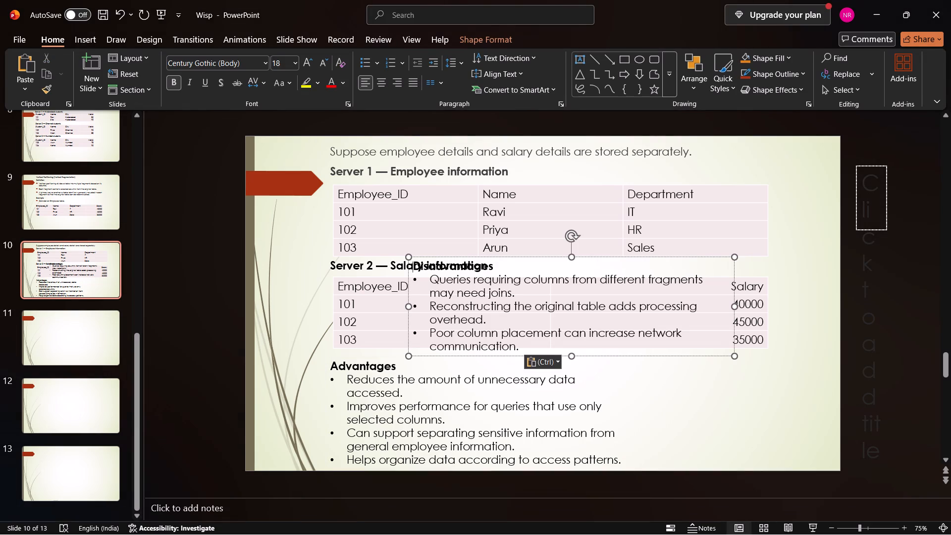
Move the Disadvantages text box below the Server 2 table, to the right of Advantages with both headings level.
left_click_drag(668, 257, 822, 369)
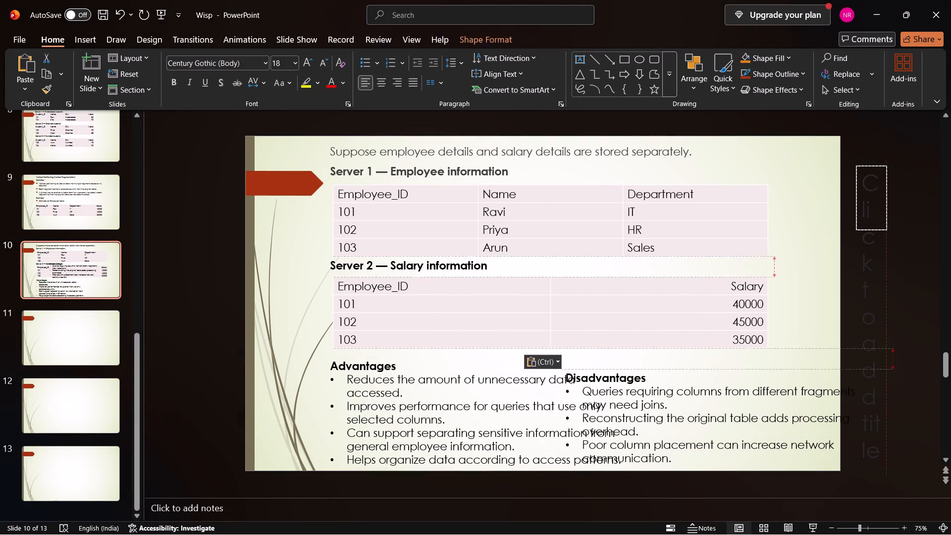
left_click_drag(822, 369, 793, 360)
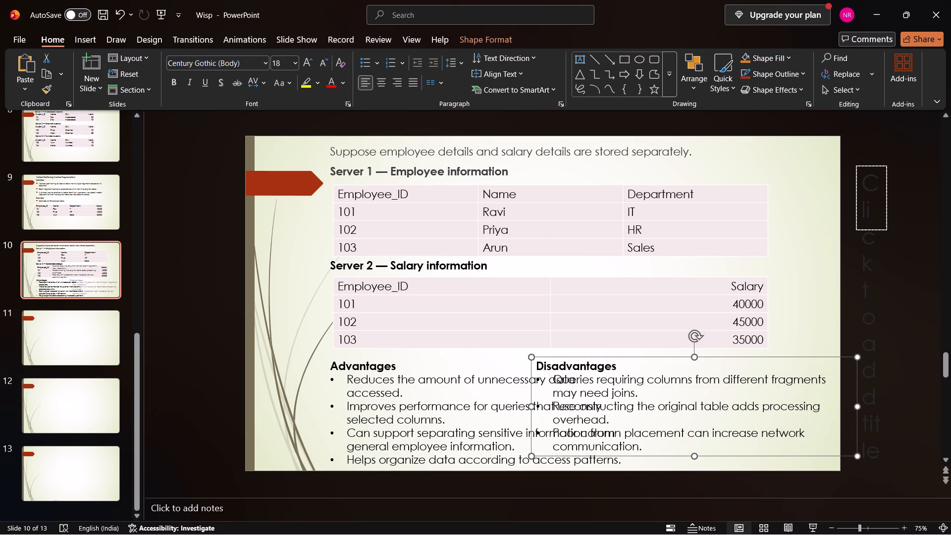
Narrow the Advantages text box and shift it toward the slide's left edge, directly under the Server 2 table, clear of the Disadvantages text.
left_click(464, 393)
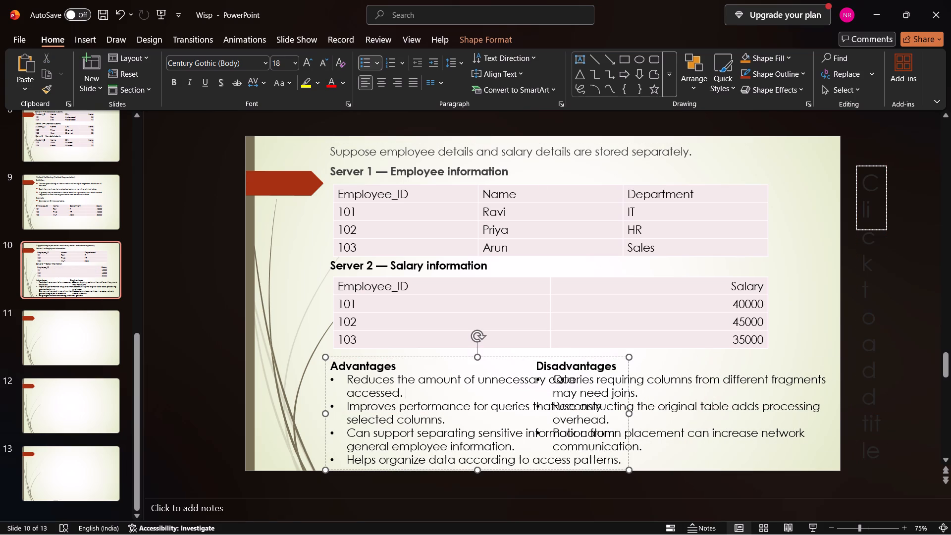
left_click_drag(379, 356, 313, 341)
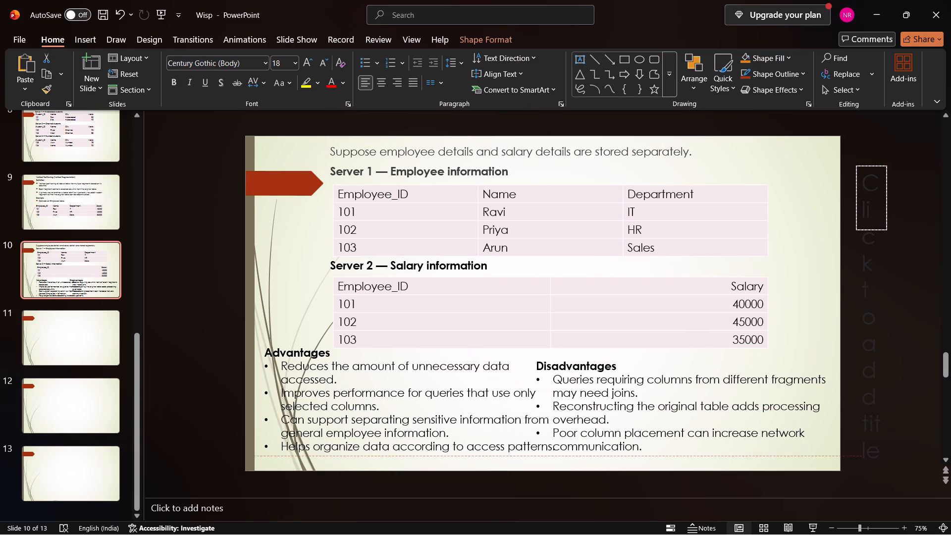
left_click_drag(313, 341, 336, 370)
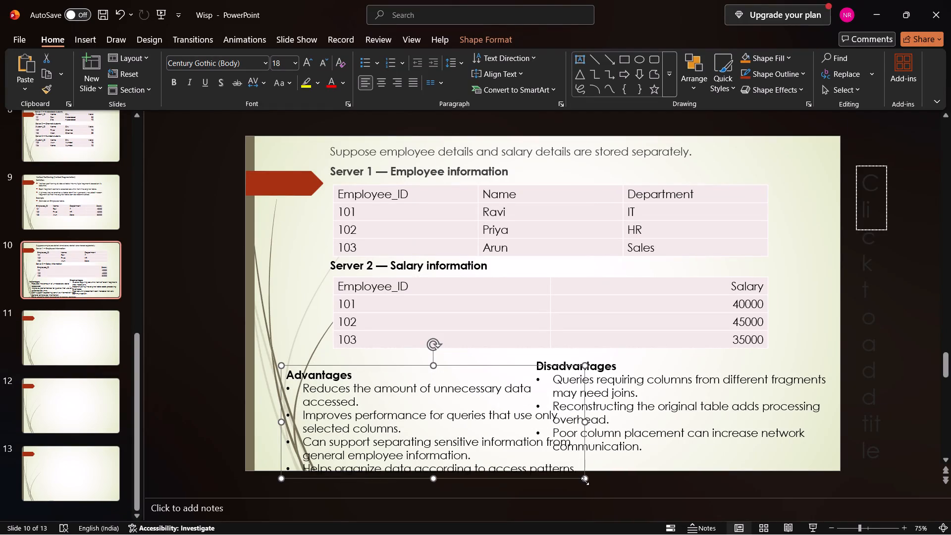
left_click_drag(585, 476, 491, 436)
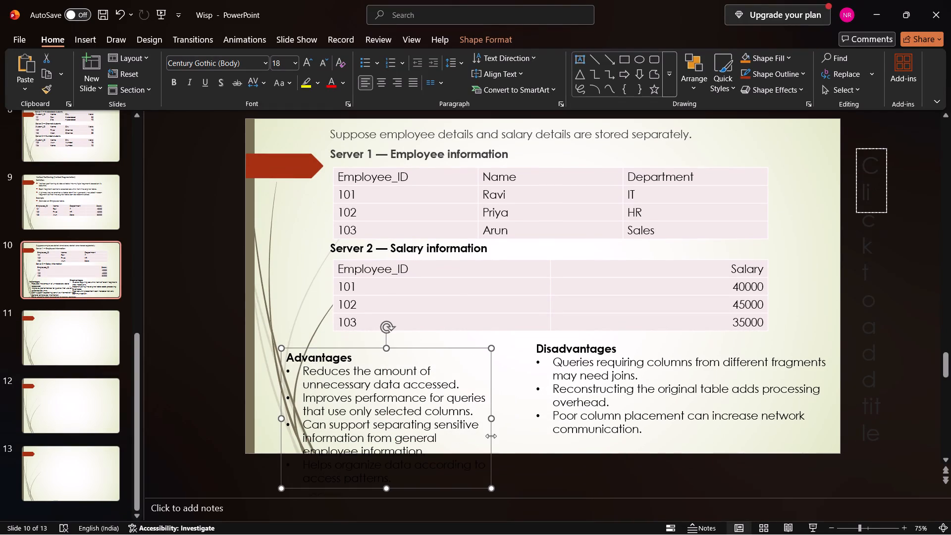
left_click_drag(490, 485, 536, 433)
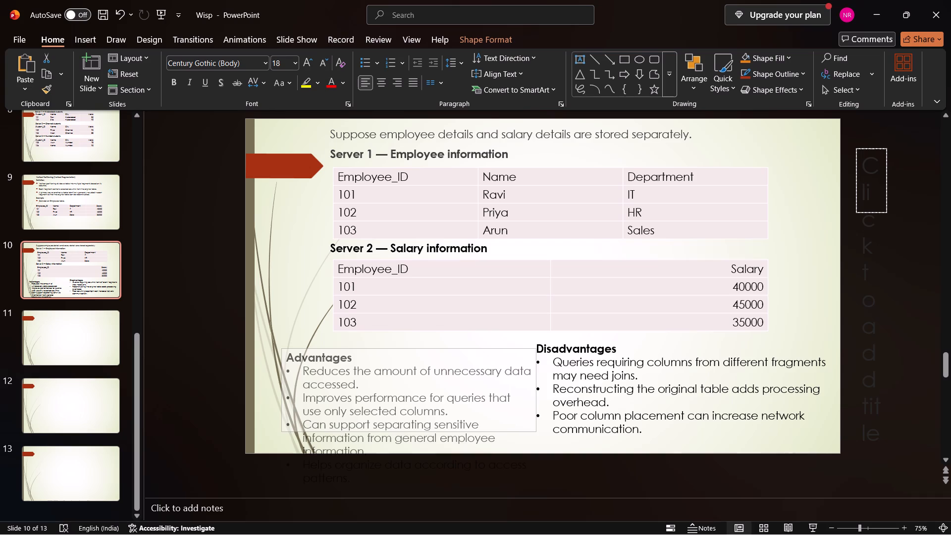
left_click_drag(536, 433, 546, 432)
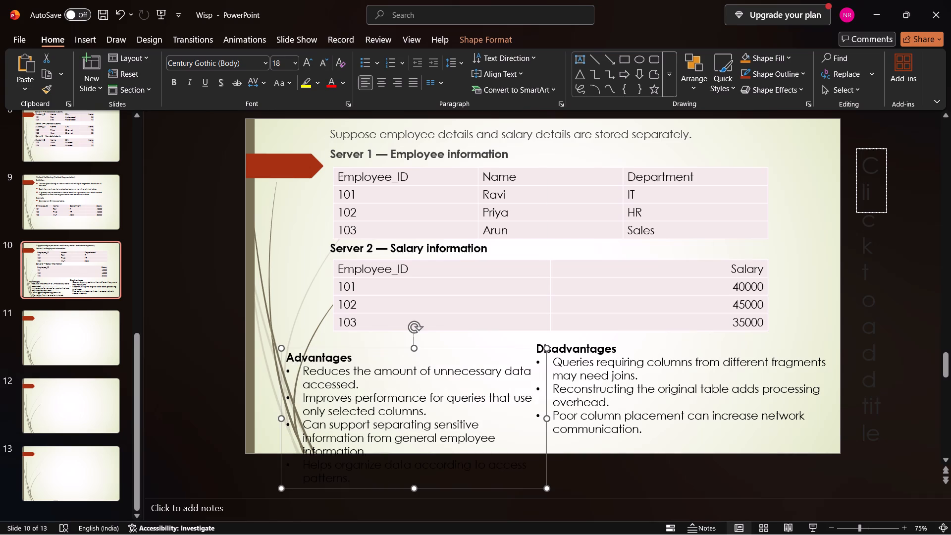
scroll(403, 430, "down", 1)
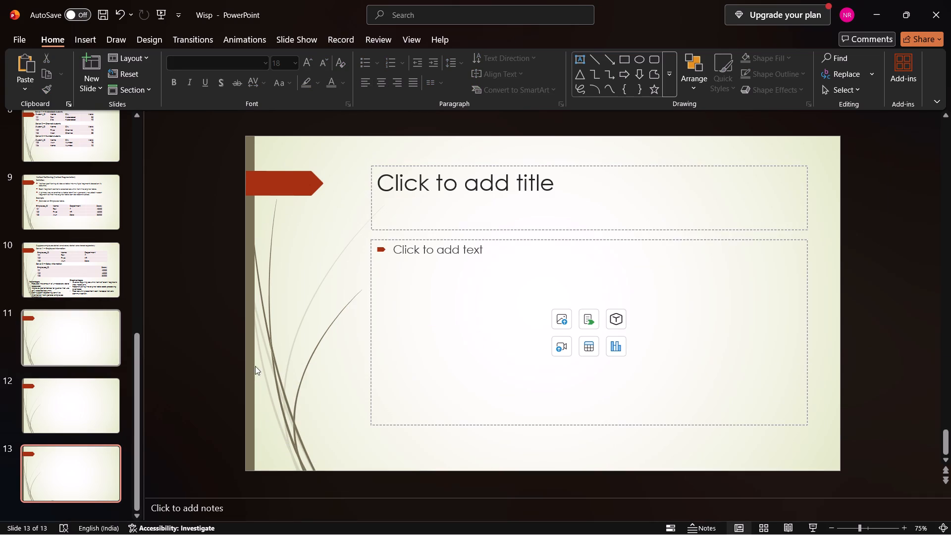
left_click(87, 264)
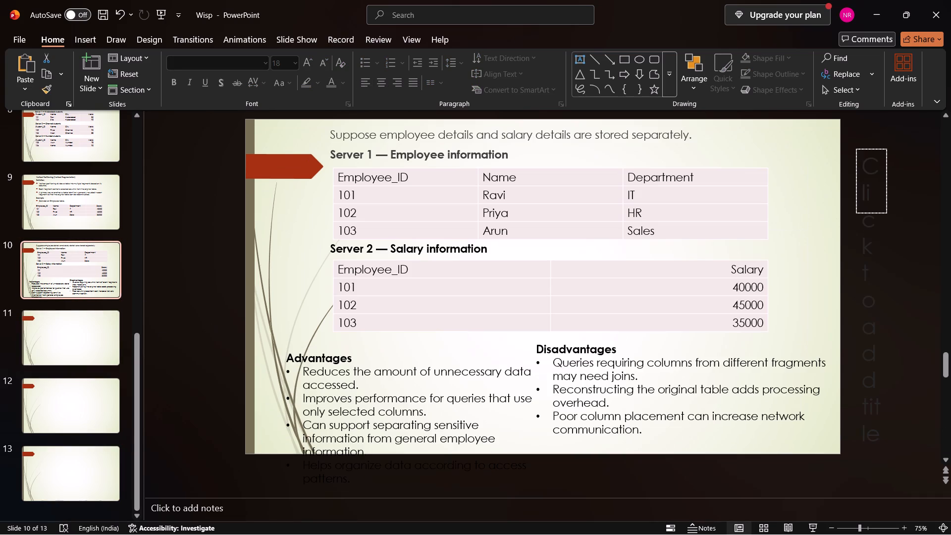
left_click(394, 411)
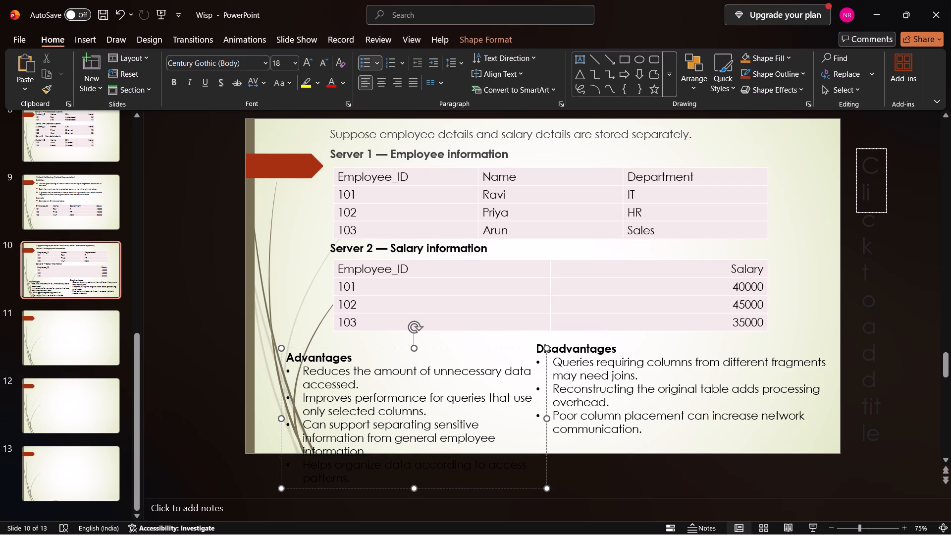
left_click_drag(372, 348, 371, 330)
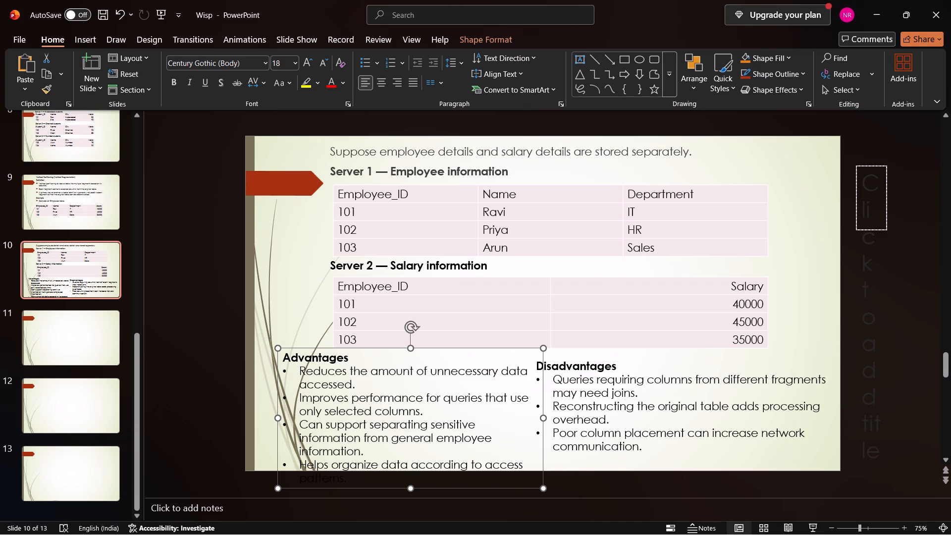
Narrow the Disadvantages text box to fit within the slide's right edge, leaving a gap beside Advantages and keeping the two headings roughly level.
left_click(555, 389)
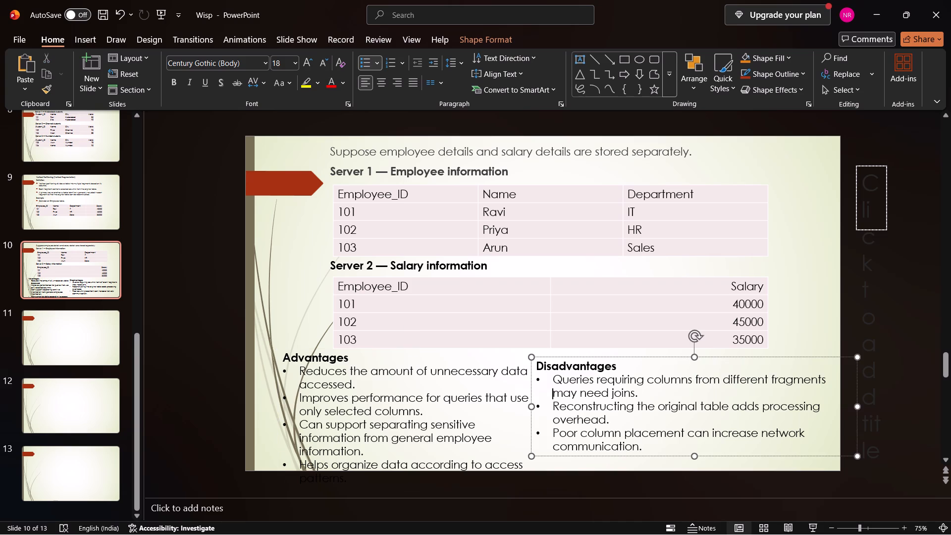
left_click_drag(530, 357, 539, 357)
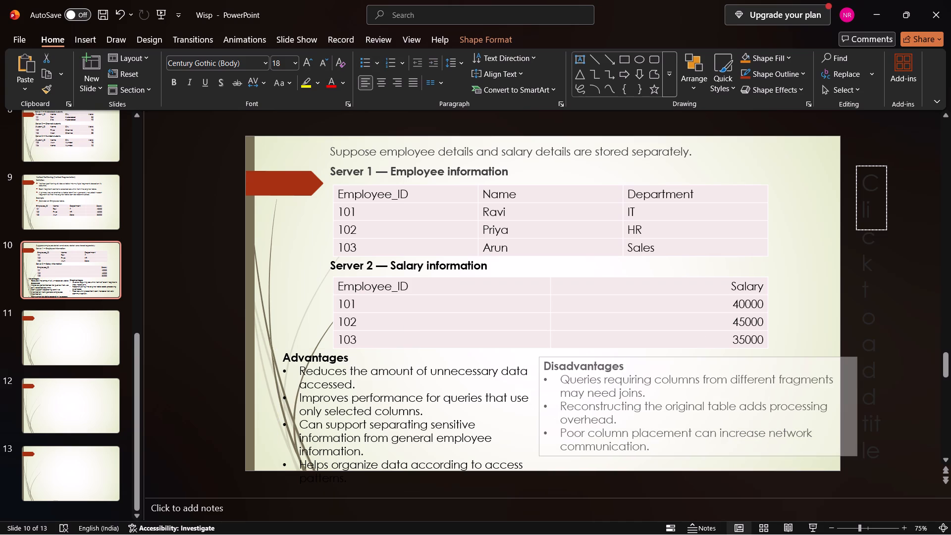
left_click_drag(539, 357, 543, 357)
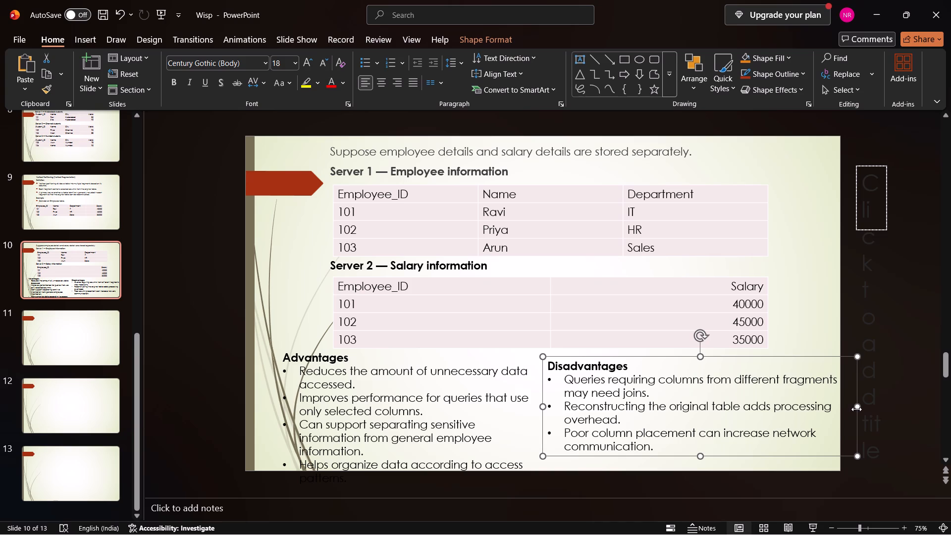
left_click_drag(857, 405, 830, 411)
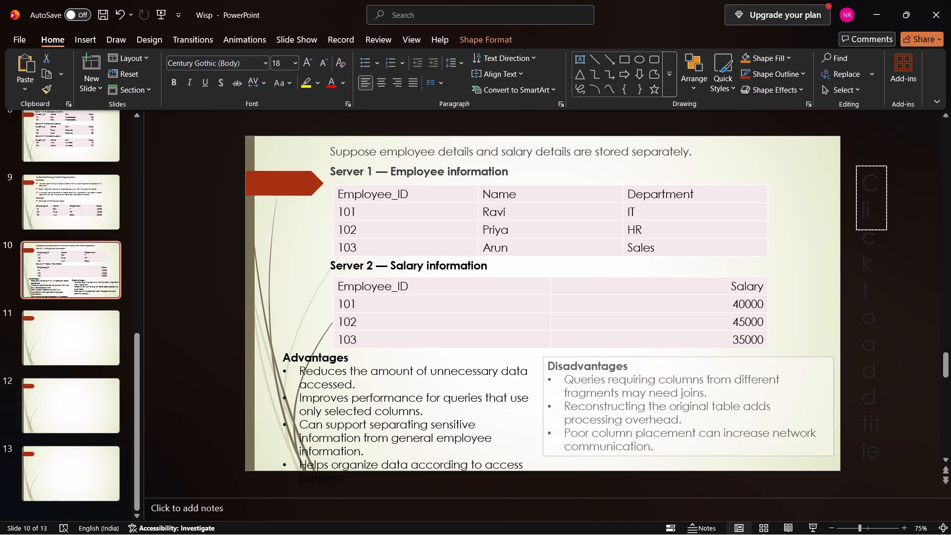
left_click_drag(830, 411, 817, 419)
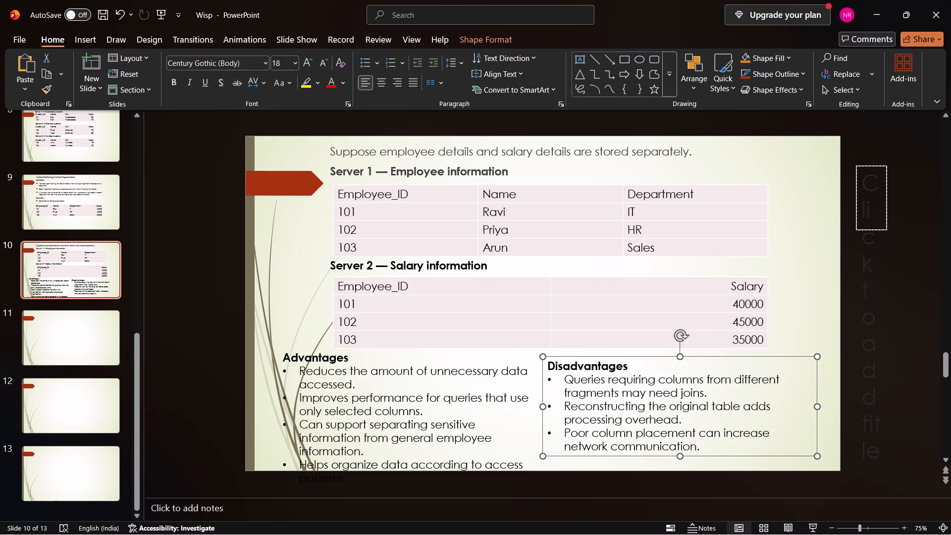
left_click_drag(545, 357, 565, 357)
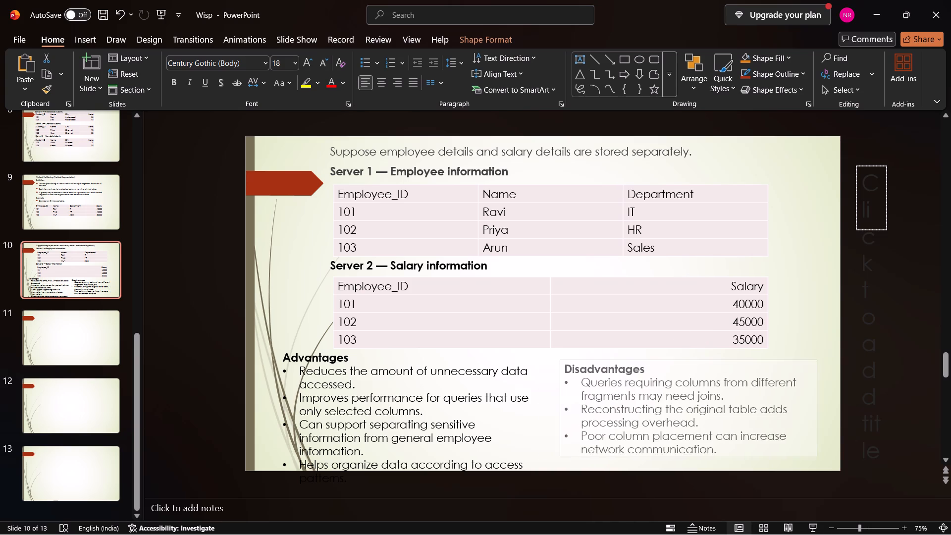
left_click_drag(565, 357, 576, 356)
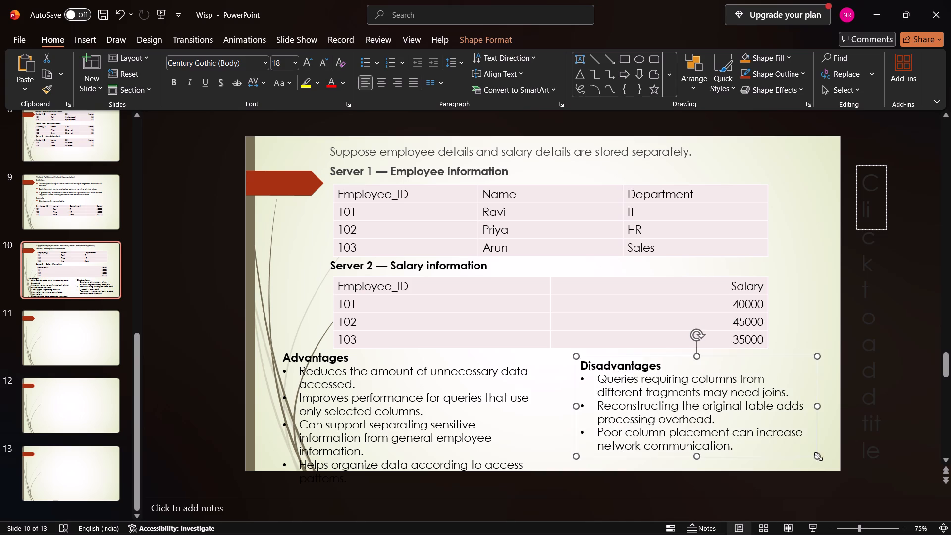
left_click_drag(817, 457, 838, 471)
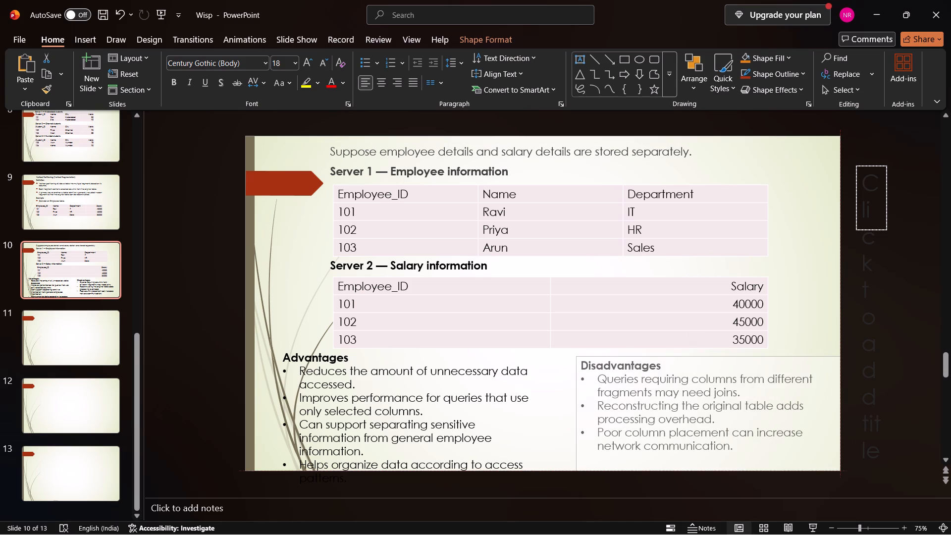
left_click_drag(838, 471, 839, 471)
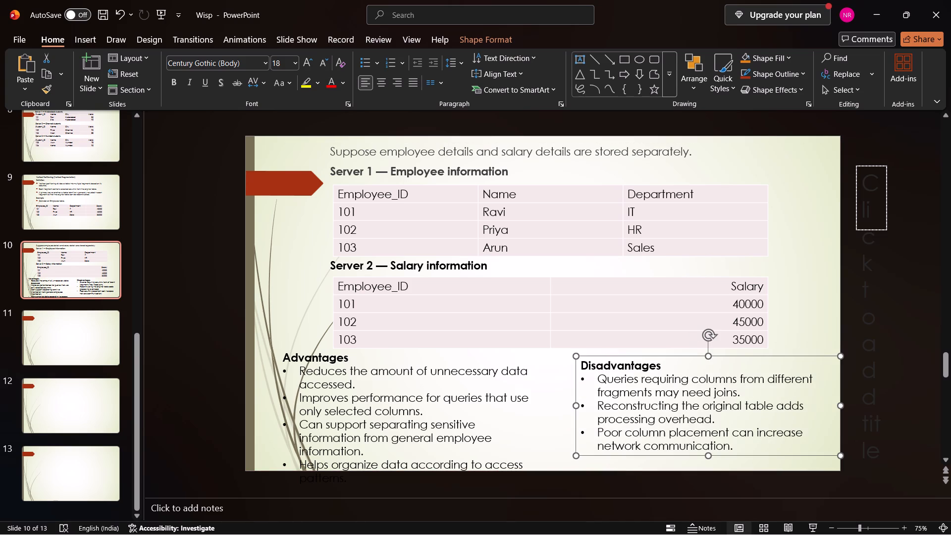
left_click_drag(718, 455, 722, 460)
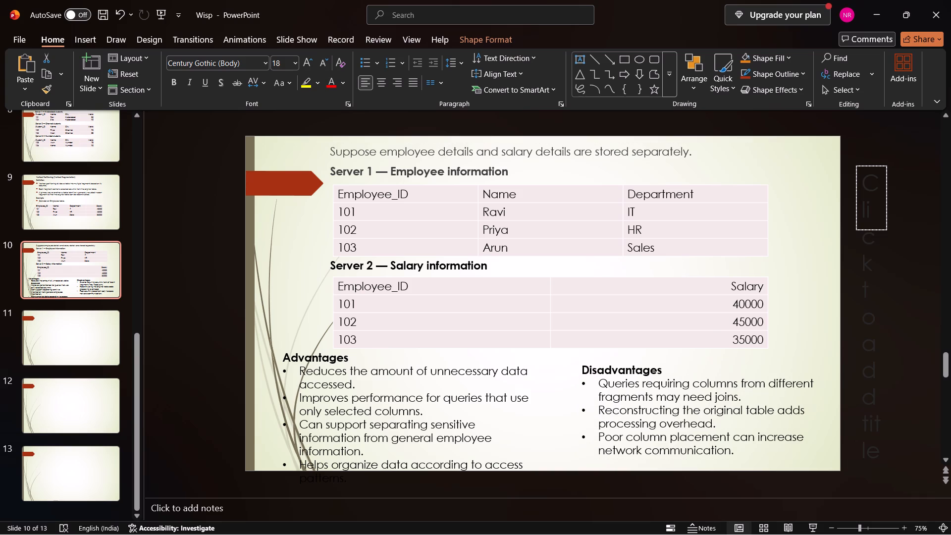
left_click_drag(722, 460, 722, 460)
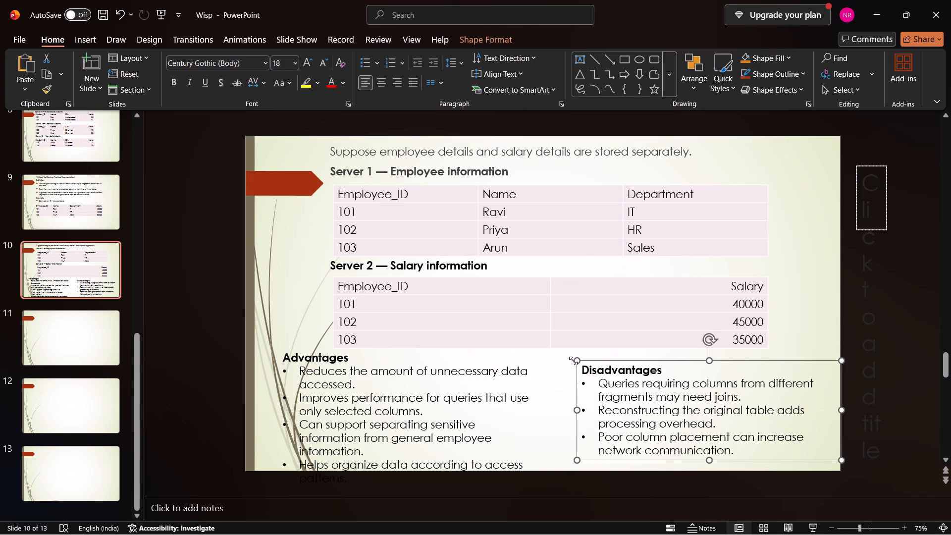
left_click_drag(578, 361, 582, 352)
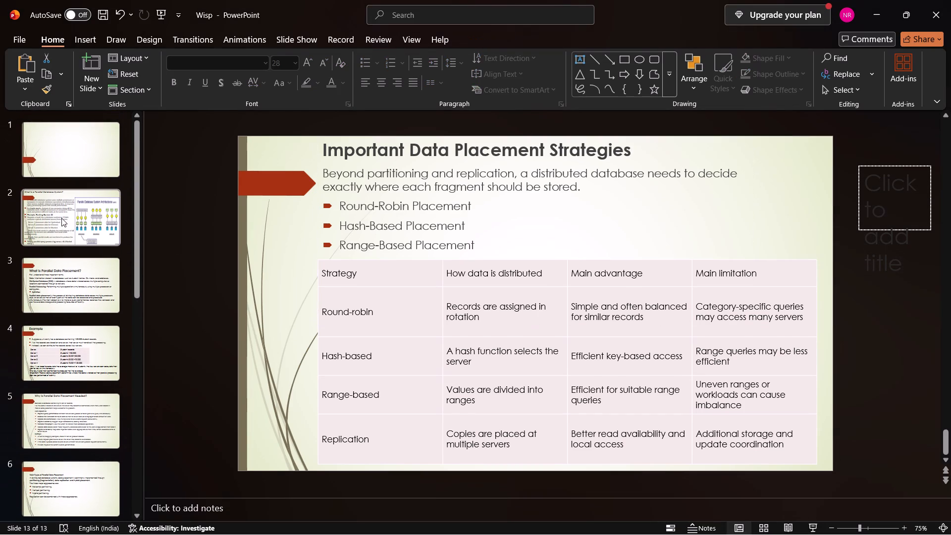
left_click(63, 207)
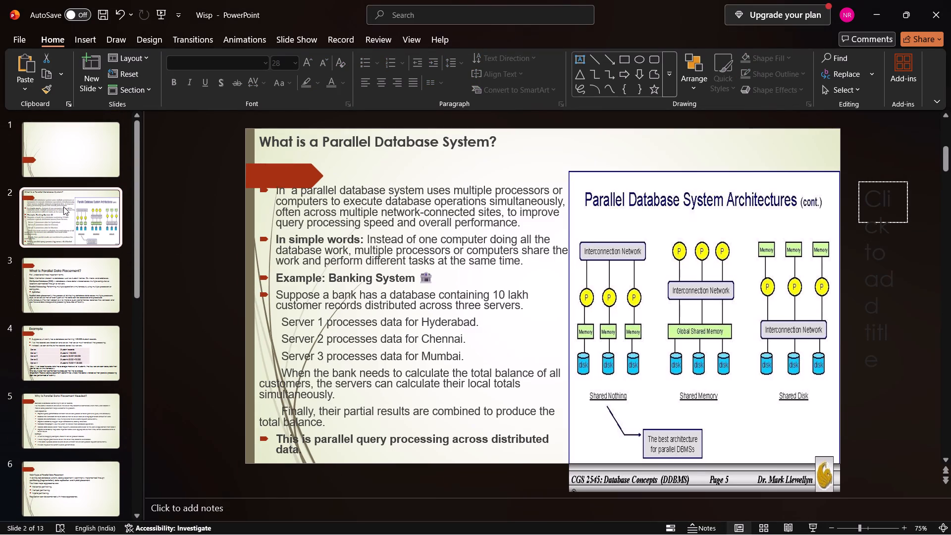
key("Return")
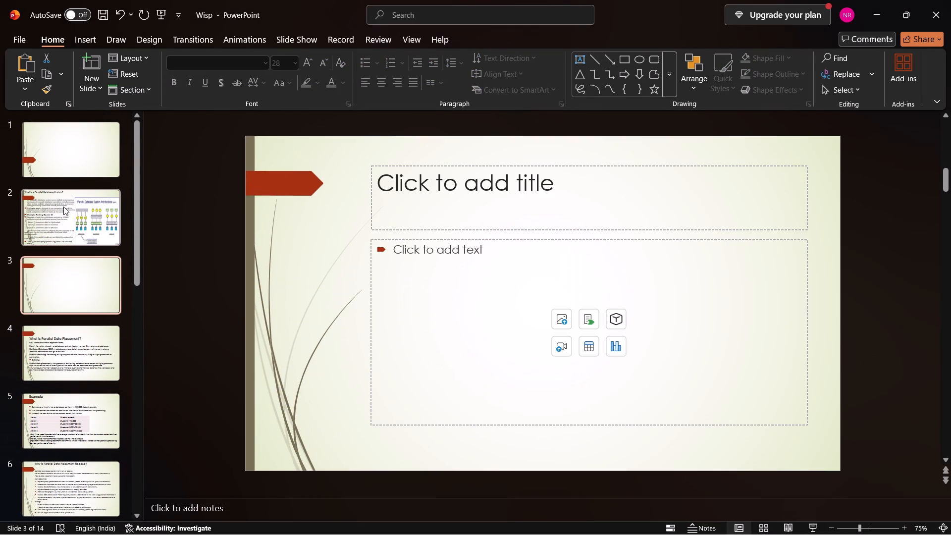
key("BackSpace")
left_click(50, 213)
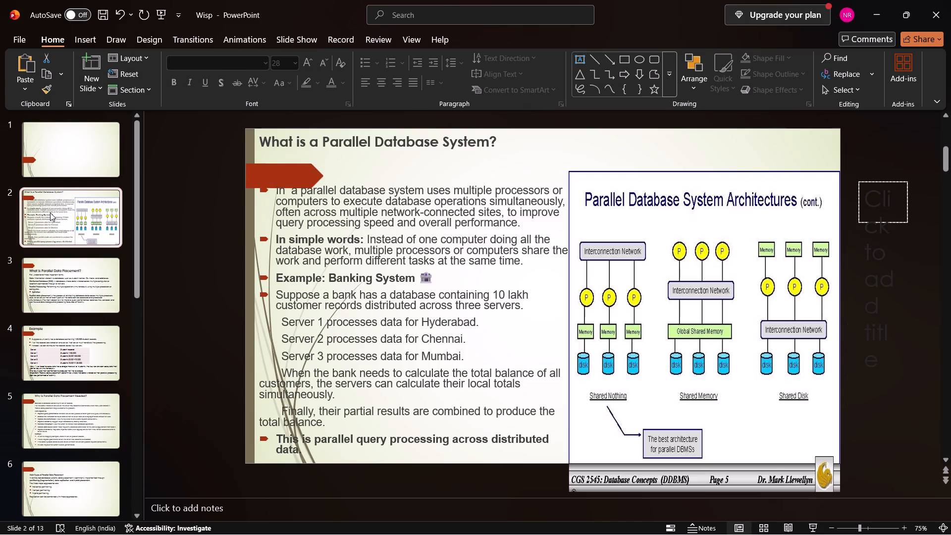
left_click(26, 273)
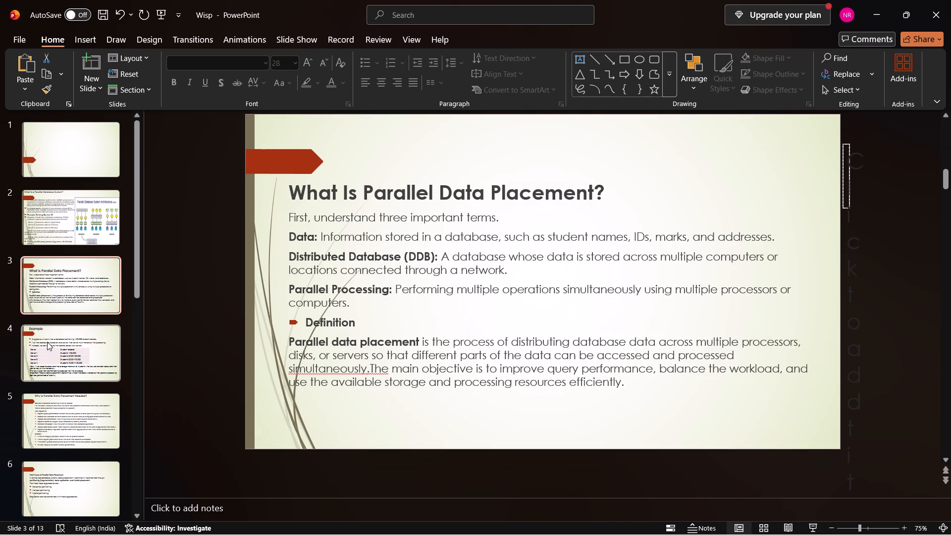
left_click(49, 343)
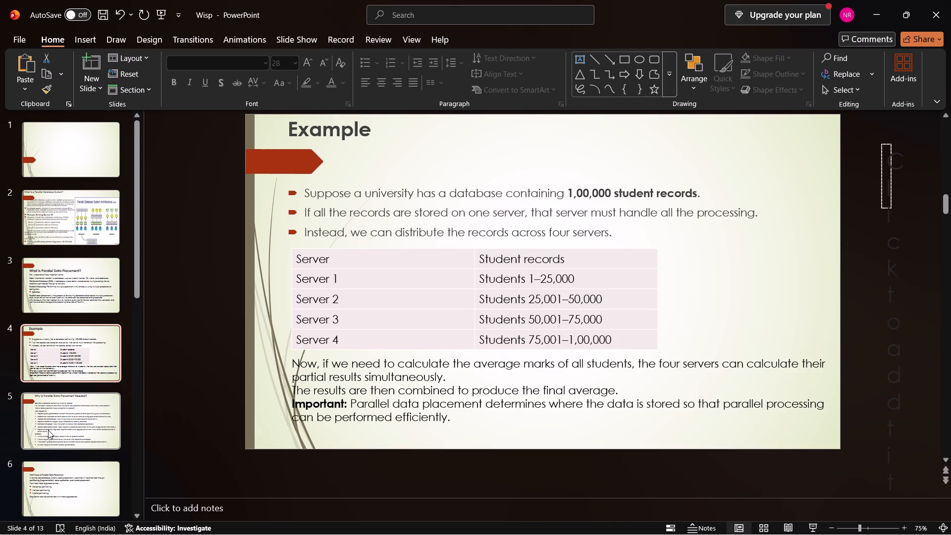
left_click(48, 430)
left_click(69, 298)
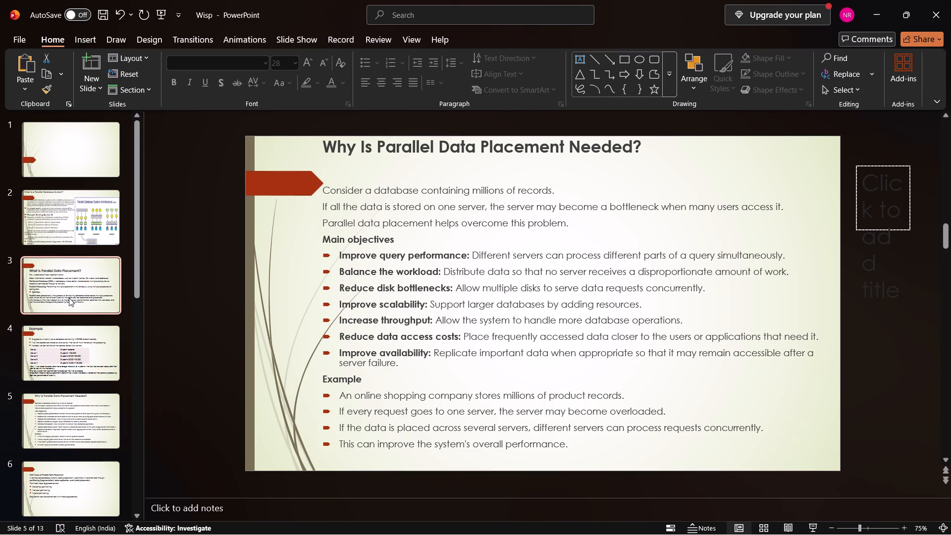
left_click(65, 367)
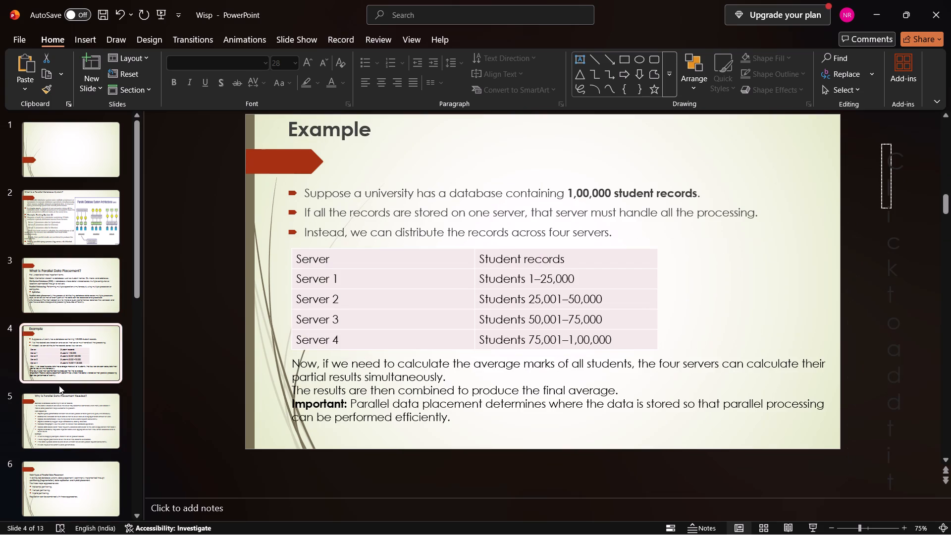
left_click(48, 425)
Set slide 6's Main Types of Parallel Data Placement heading to 28 pt and insert a blank line beneath it.
left_click(55, 493)
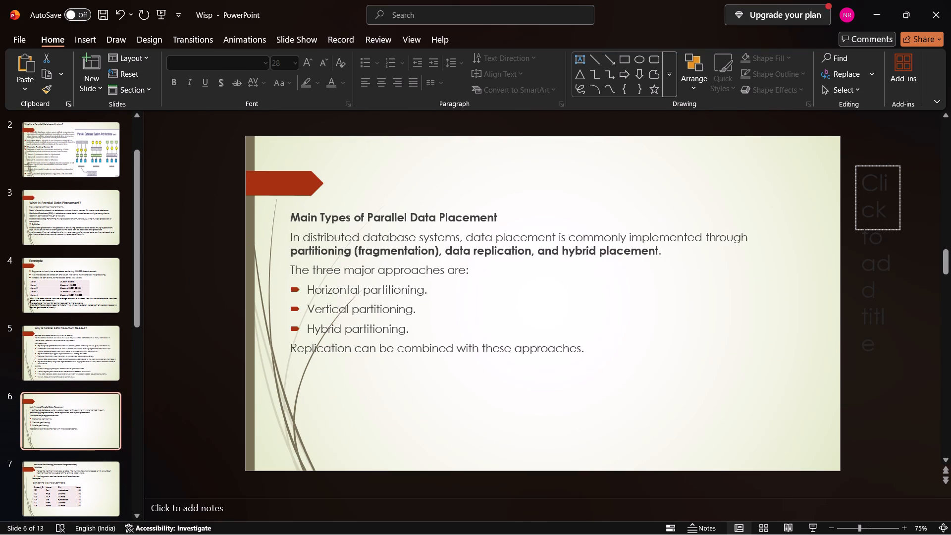
left_click_drag(292, 219, 391, 221)
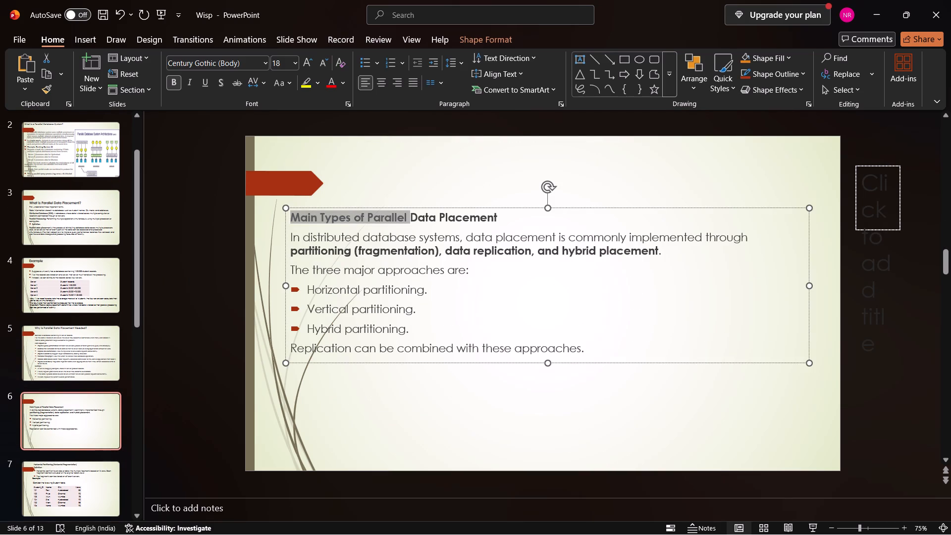
left_click_drag(391, 221, 496, 214)
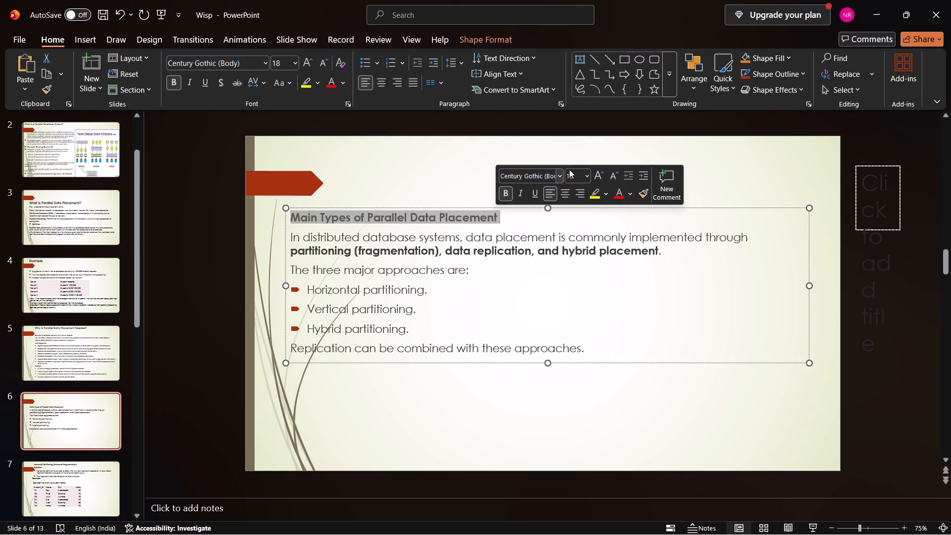
left_click(590, 172)
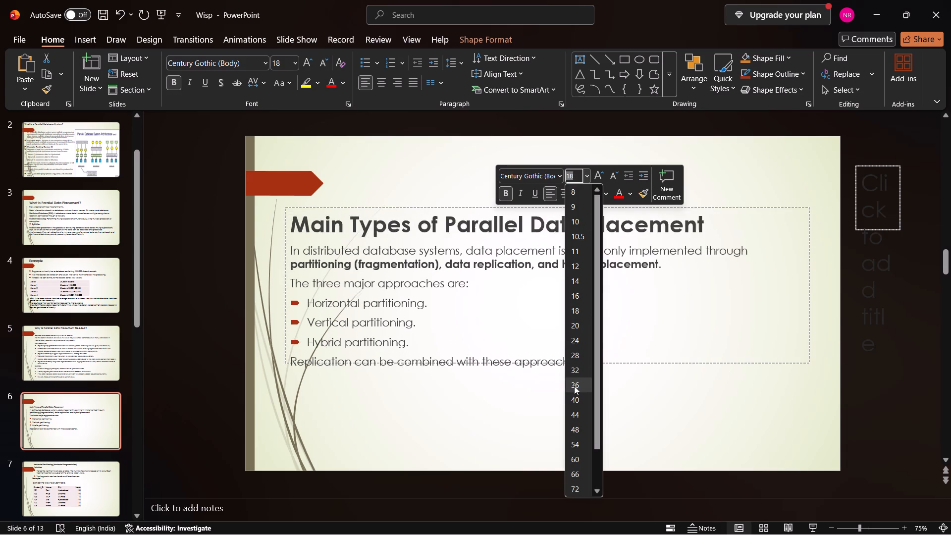
left_click(578, 358)
left_click(621, 214)
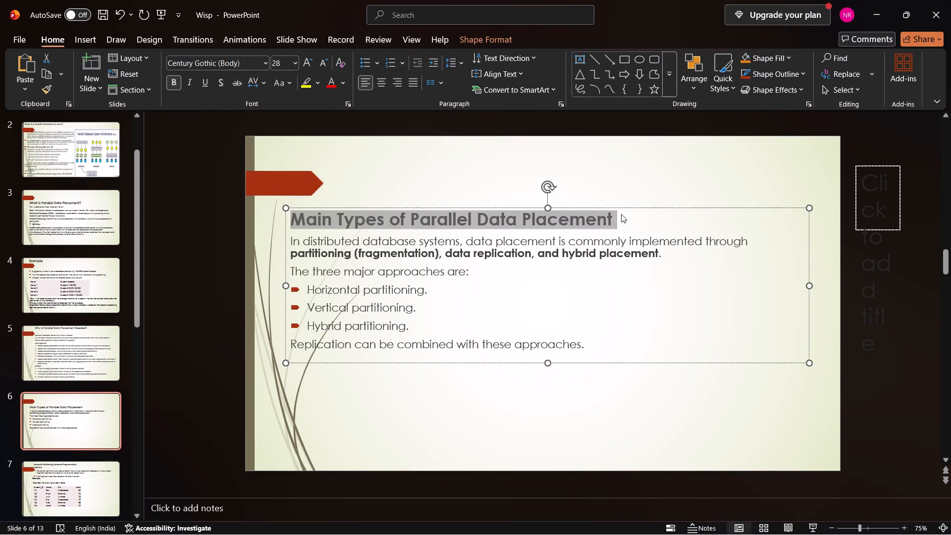
key("Return")
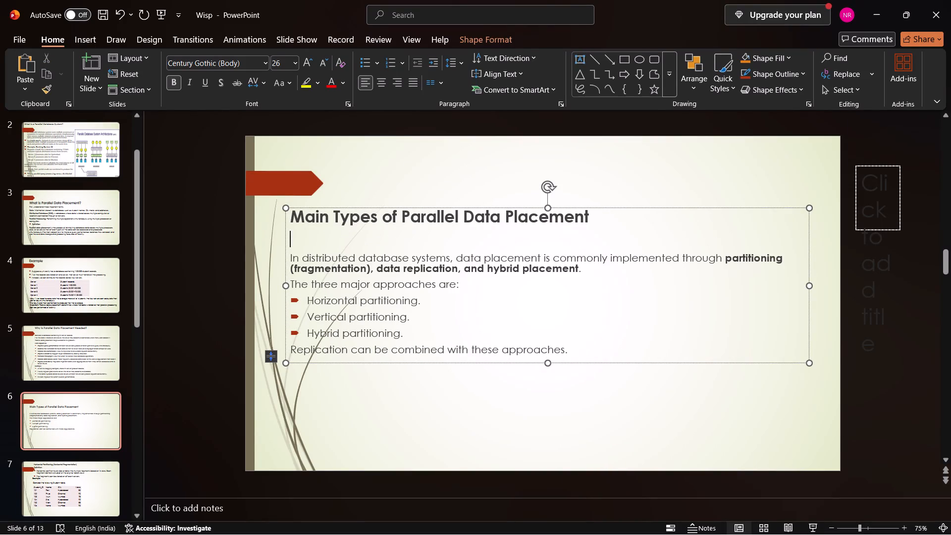
Move slide 6's text box to the top and enlarge it to the slide's bottom edge, keeping one blank line beneath the heading.
left_click_drag(503, 207, 495, 146)
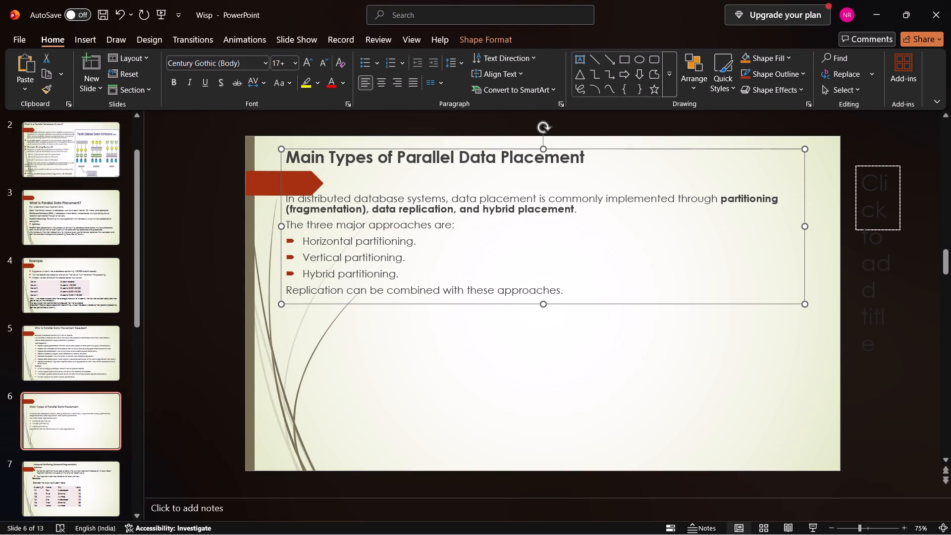
left_click(435, 175)
key("Return")
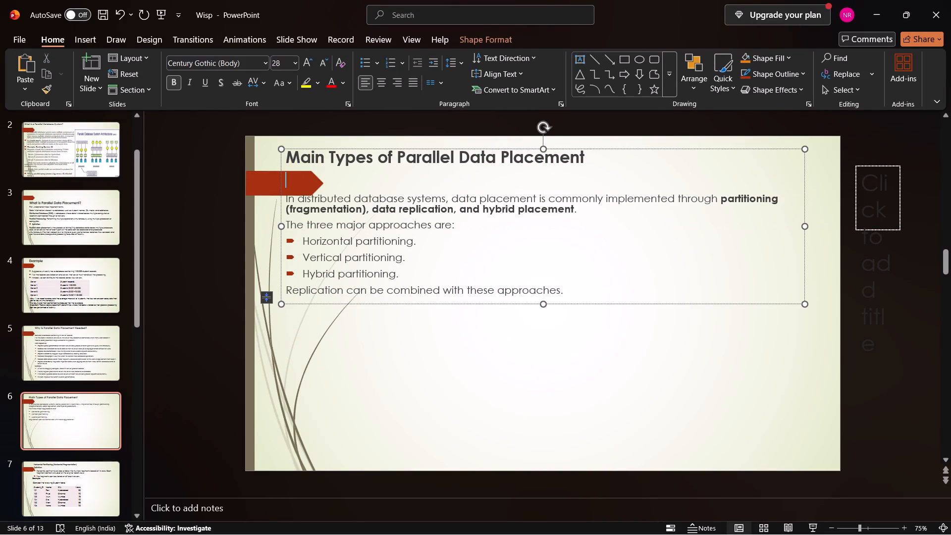
key("Return")
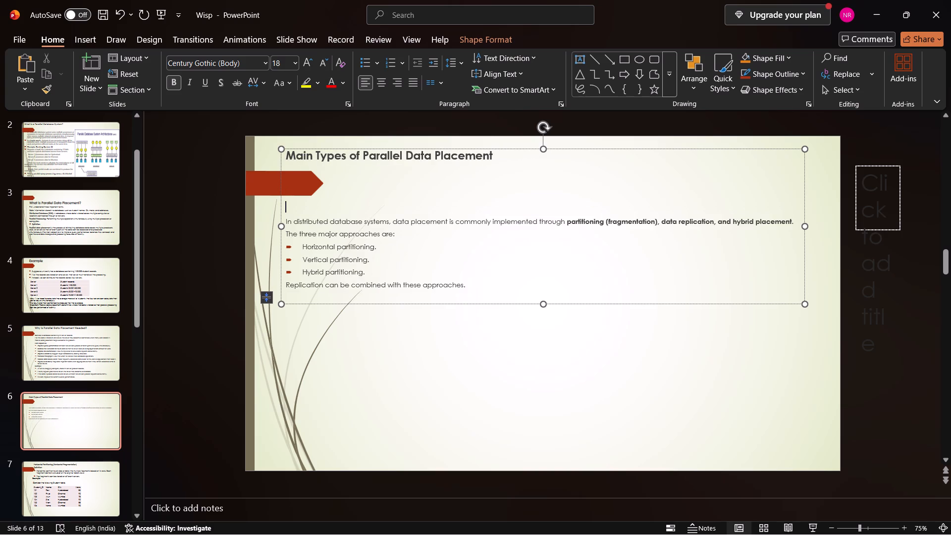
left_click_drag(806, 306, 811, 457)
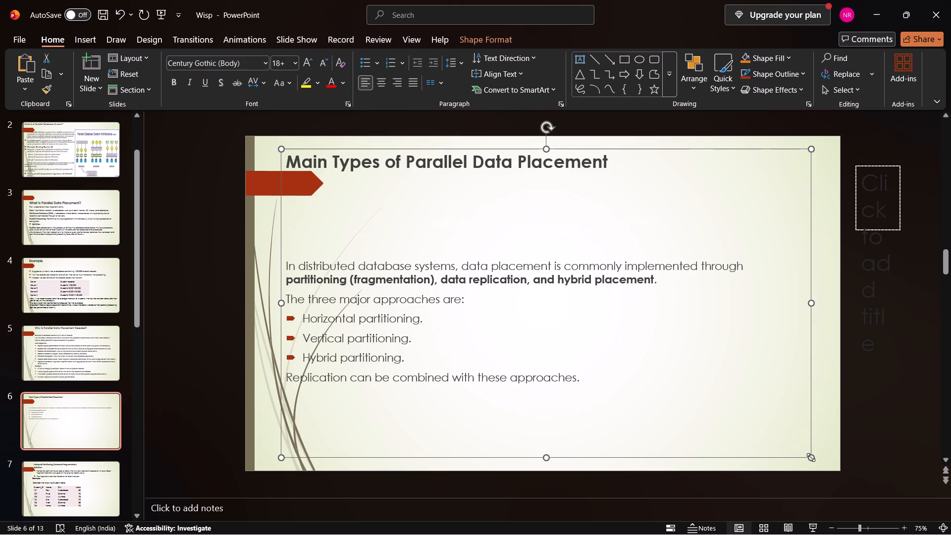
left_click(416, 229)
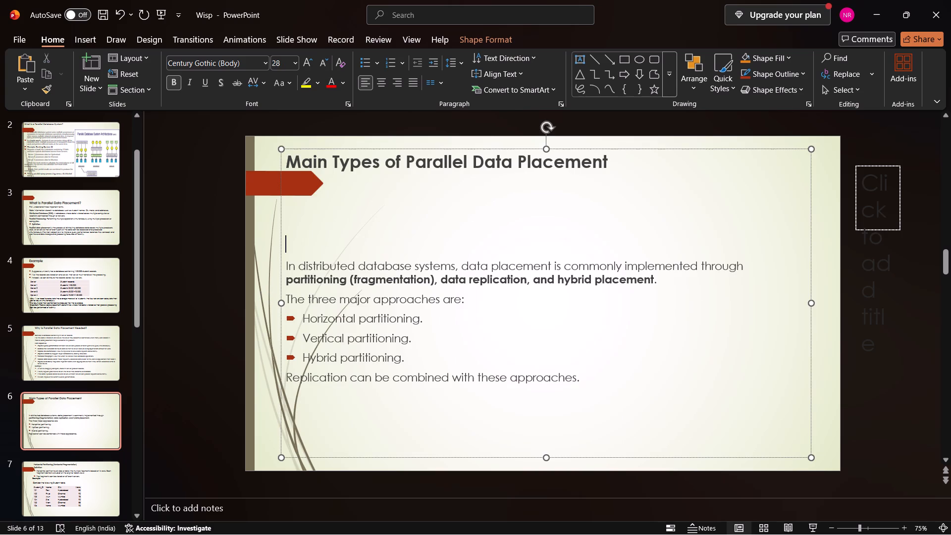
key("BackSpace")
key("BackSpace")
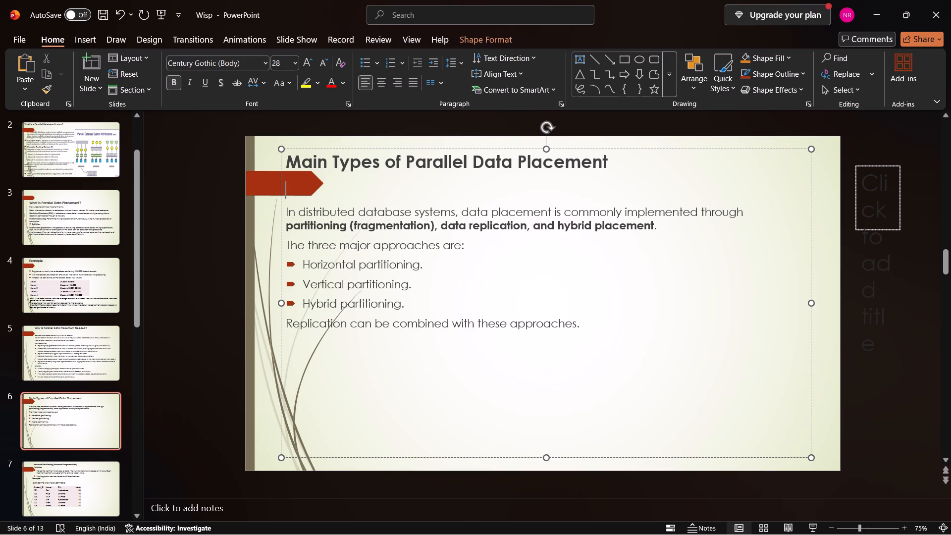
left_click_drag(813, 456, 821, 466)
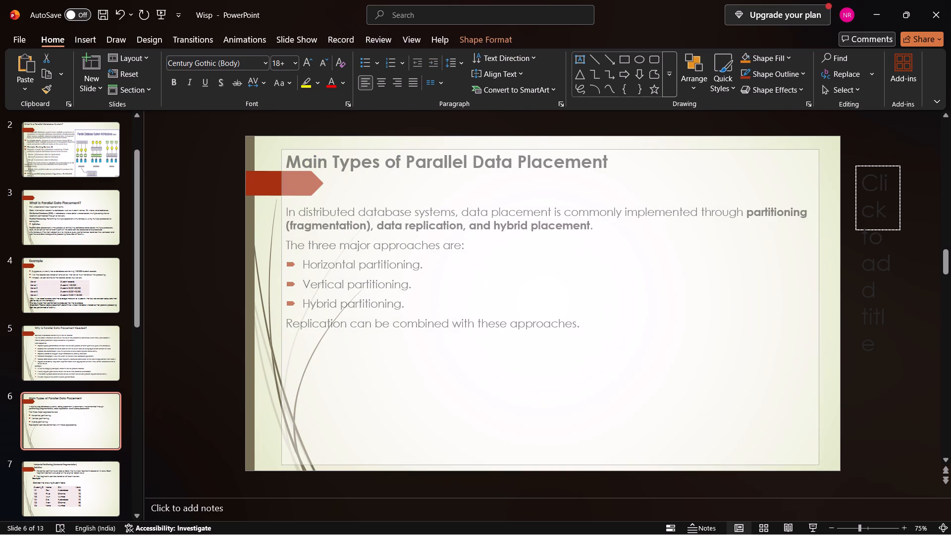
left_click_drag(821, 466, 827, 471)
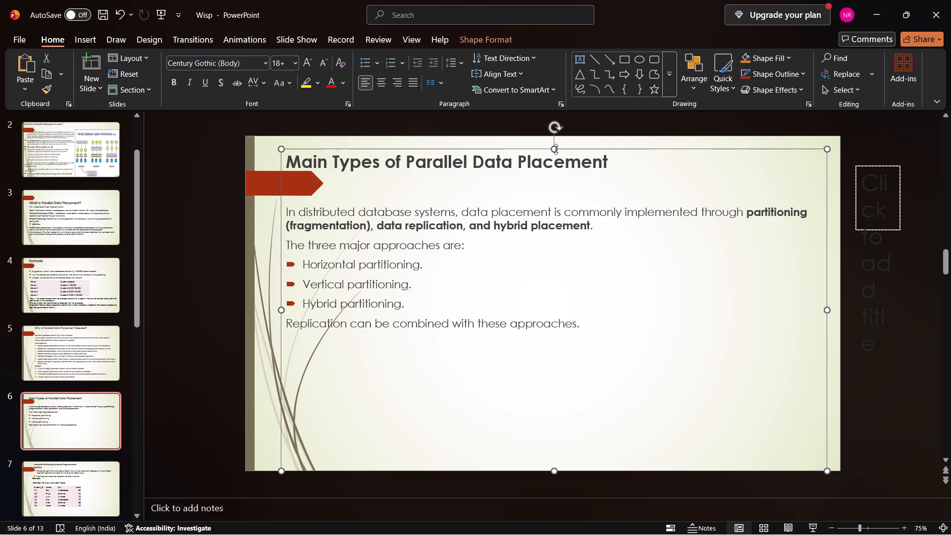
left_click_drag(556, 149, 551, 139)
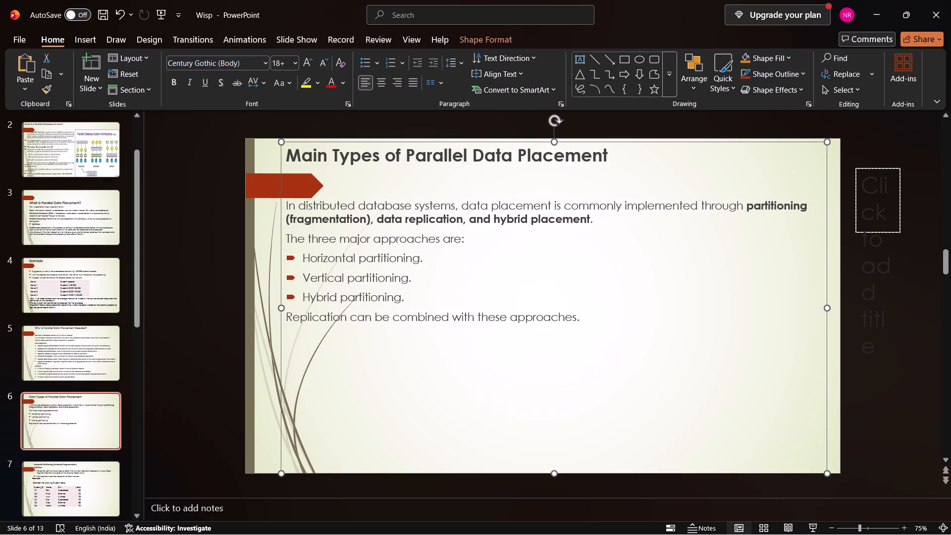
Add a second blank line between slide 6's Main Types of Parallel Data Placement heading and the paragraph.
left_click(445, 193)
left_click(449, 179)
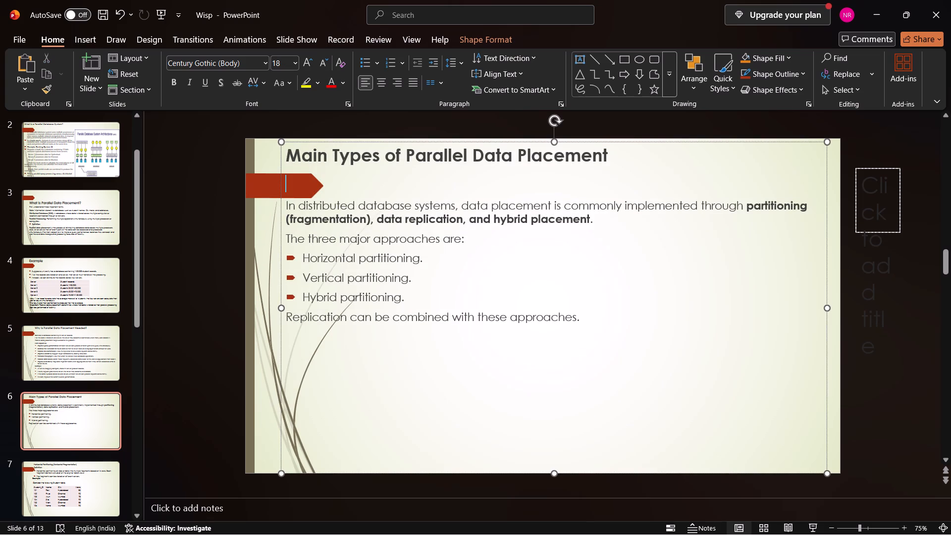
key("Return")
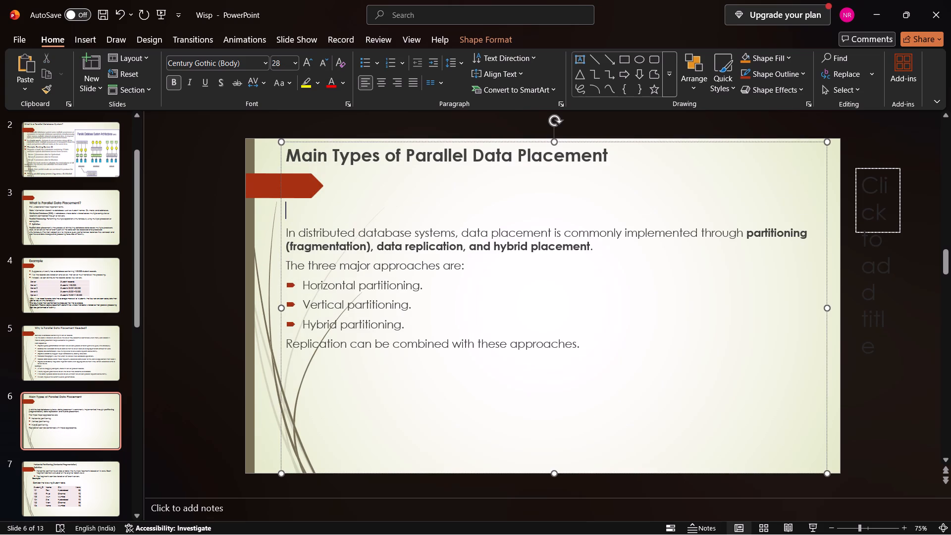
key("BackSpace")
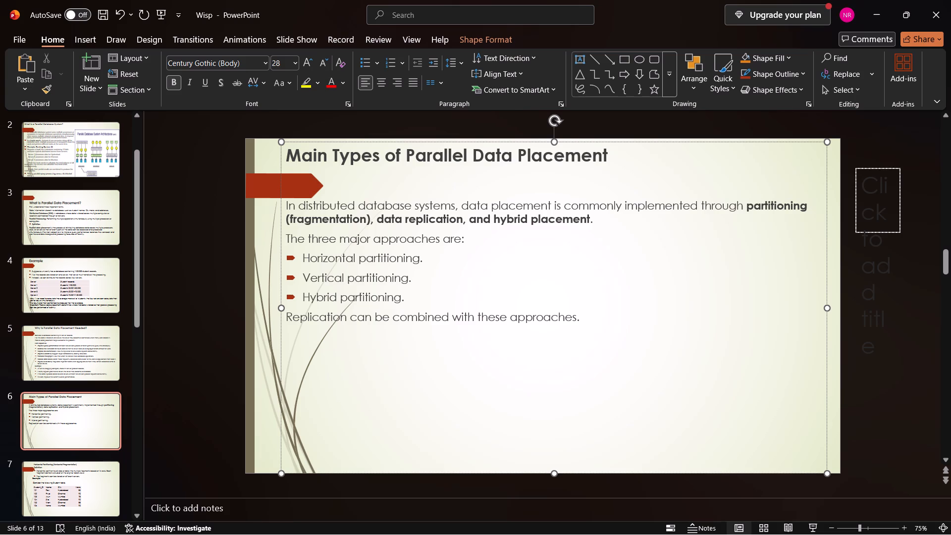
key("Return")
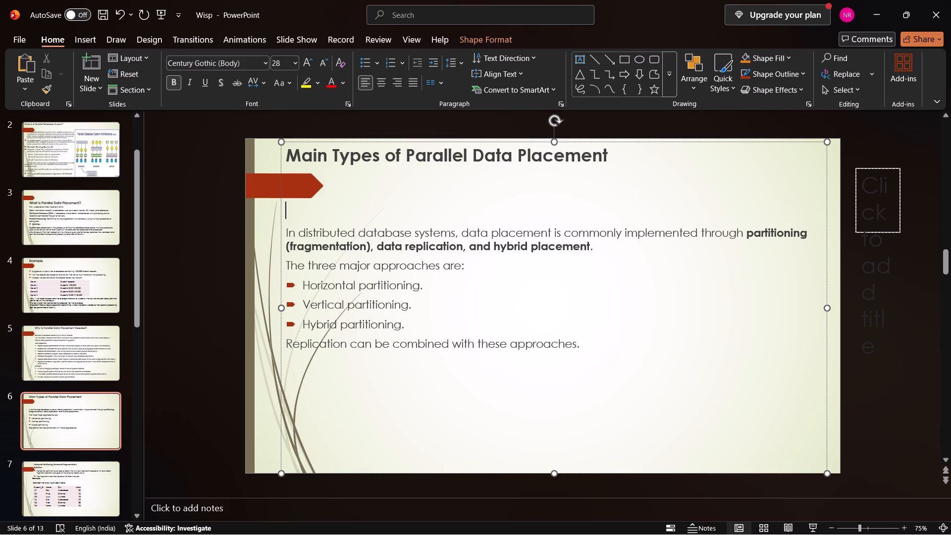
left_click_drag(283, 150, 442, 195)
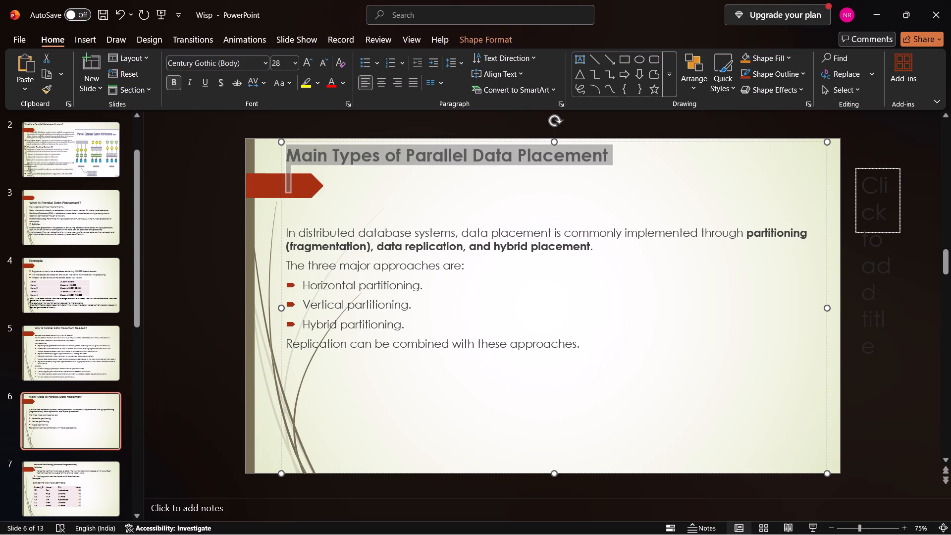
left_click_drag(442, 195, 494, 195)
double_click(494, 195)
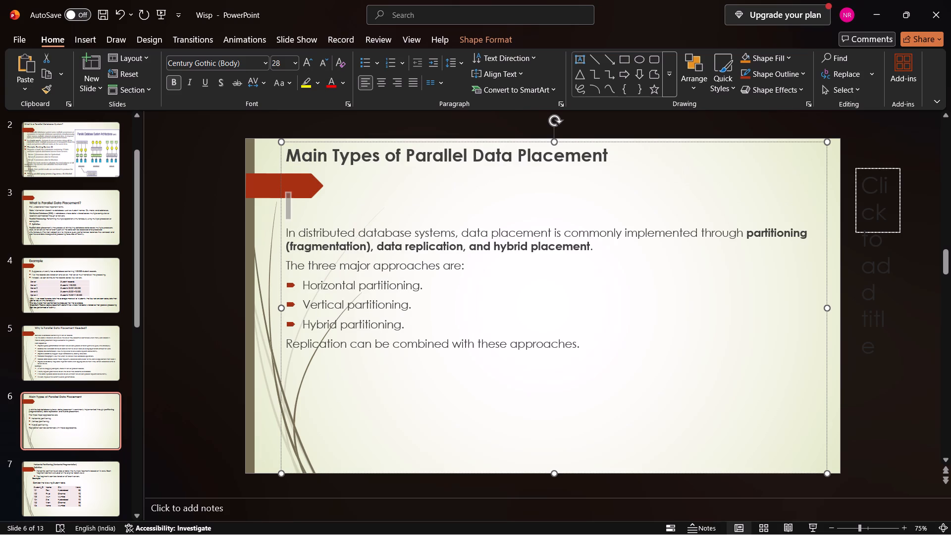
left_click(307, 211)
key("BackSpace")
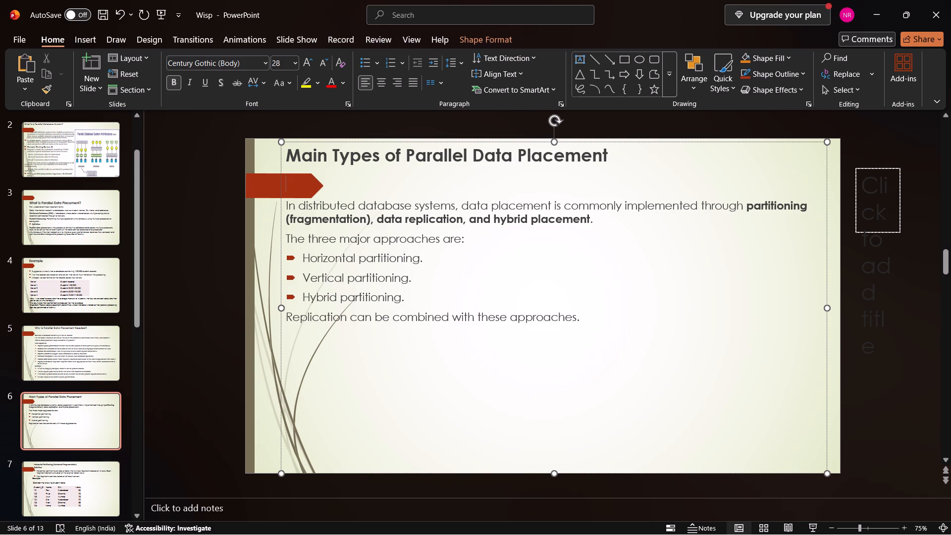
left_click(327, 185)
key("Return")
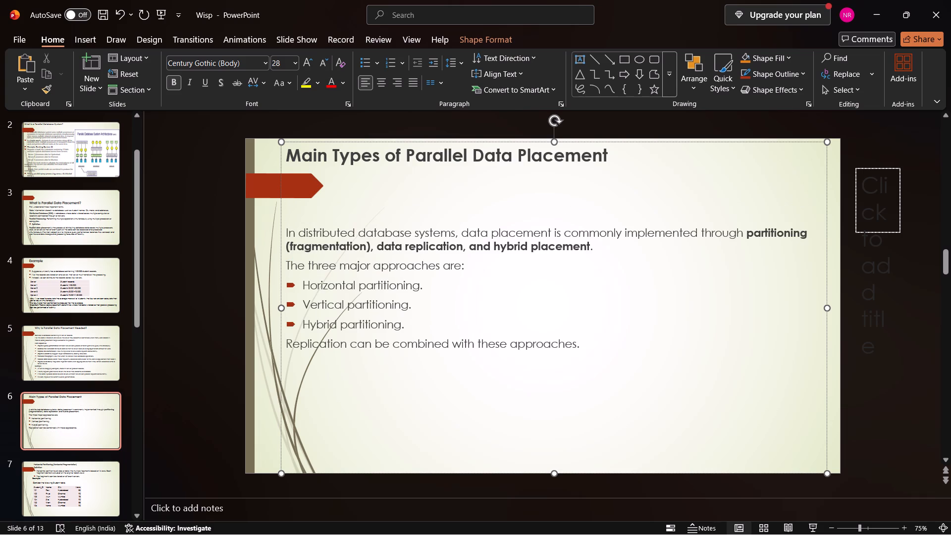
Centre slide 6's text box horizontally at the top of the slide and shorten it to end slightly above the bottom edge.
left_click_drag(338, 141, 334, 137)
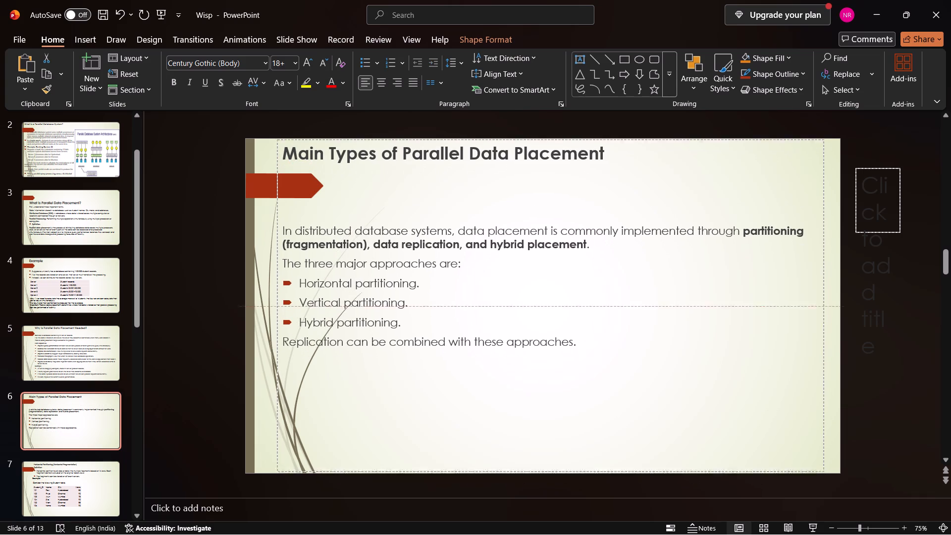
left_click_drag(334, 137, 326, 136)
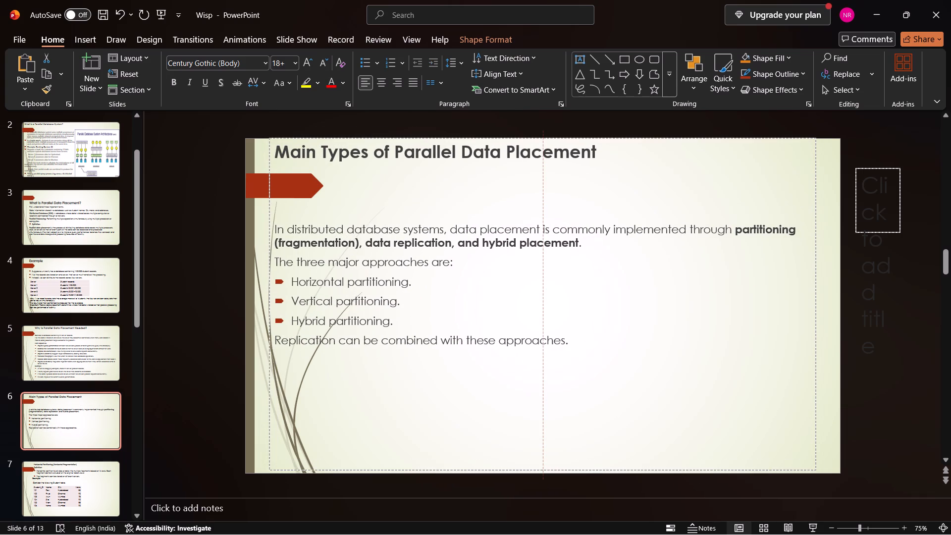
left_click_drag(326, 136, 326, 137)
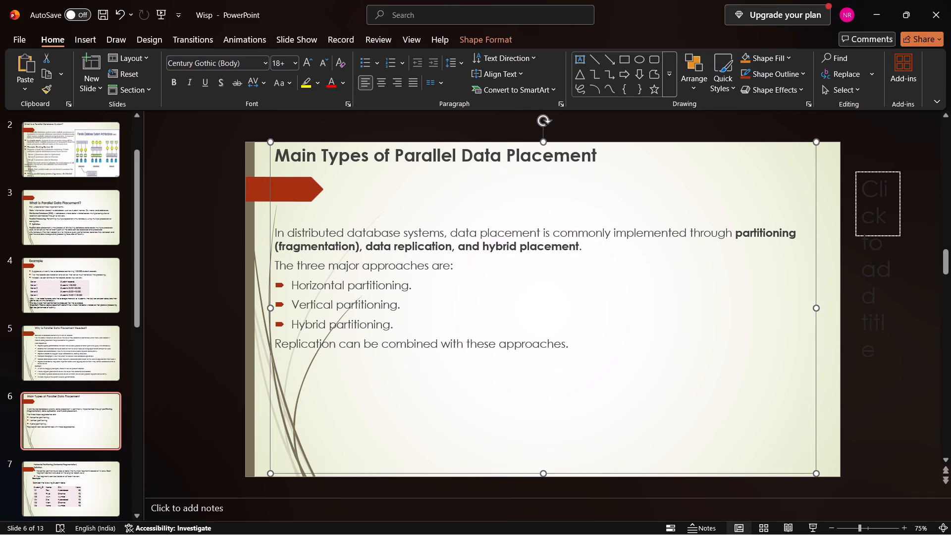
left_click_drag(774, 474, 776, 475)
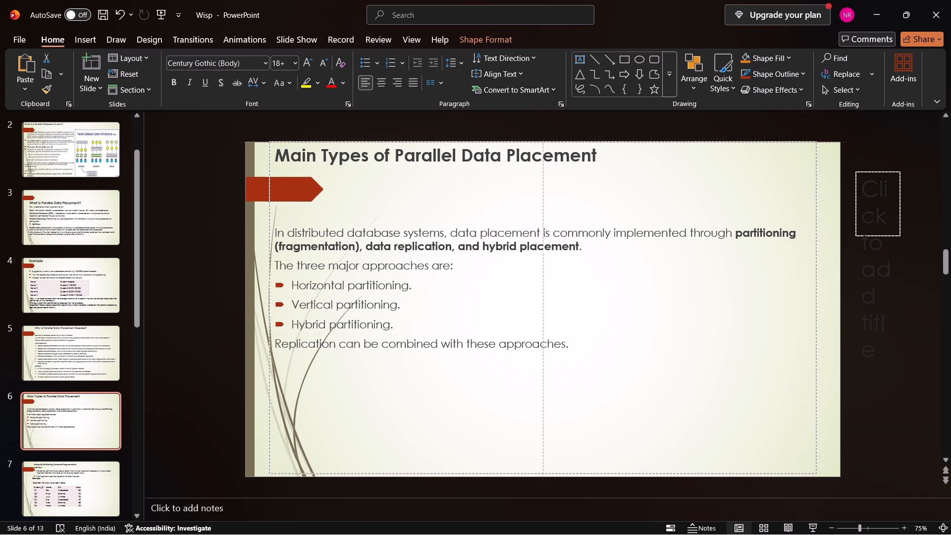
left_click_drag(776, 475, 764, 480)
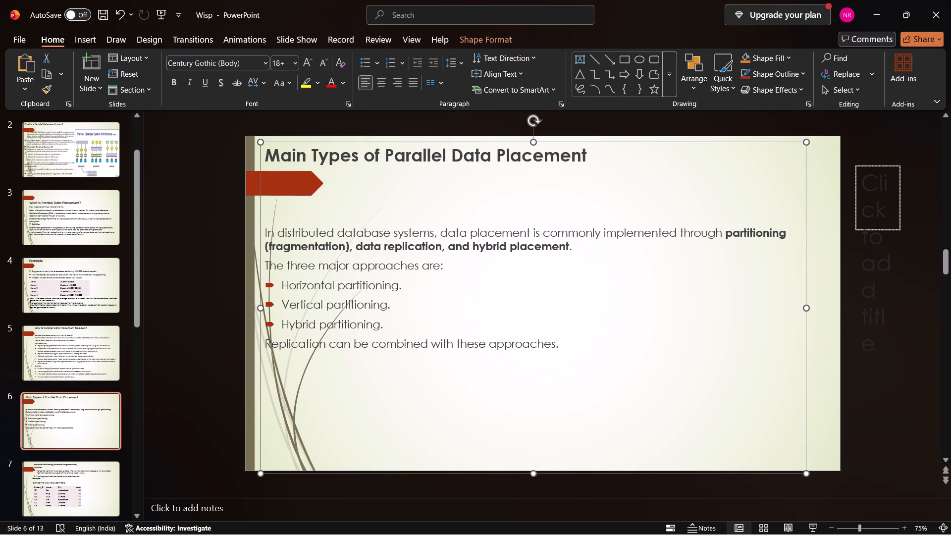
left_click_drag(807, 474, 802, 462)
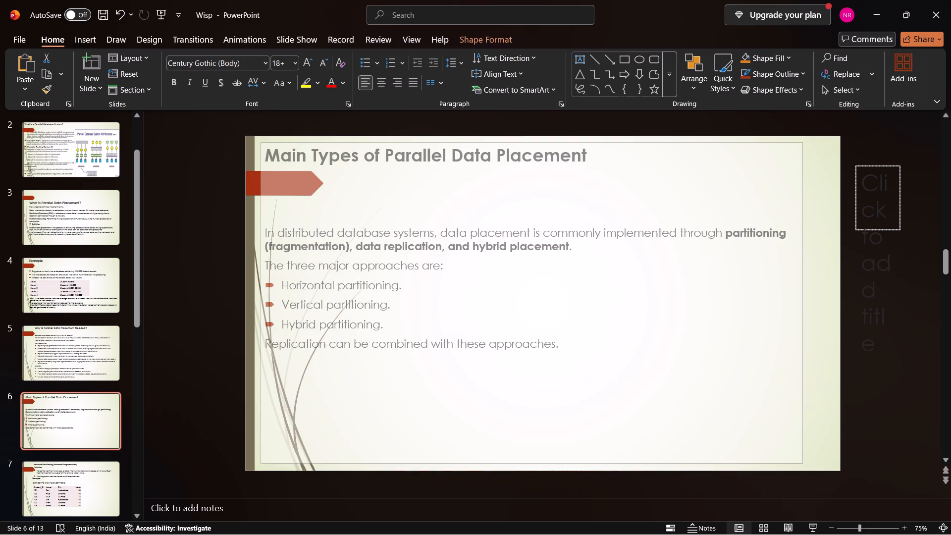
left_click_drag(802, 462, 799, 458)
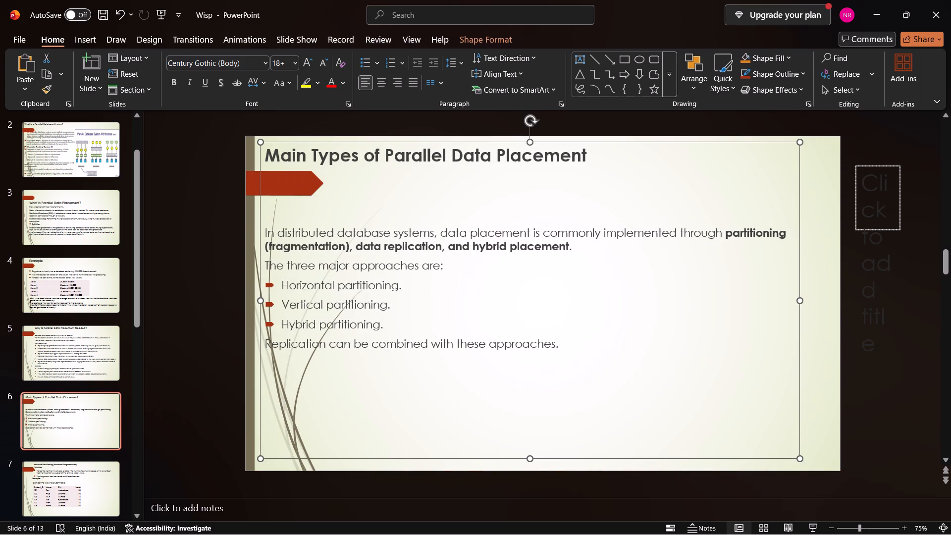
left_click_drag(486, 141, 483, 133)
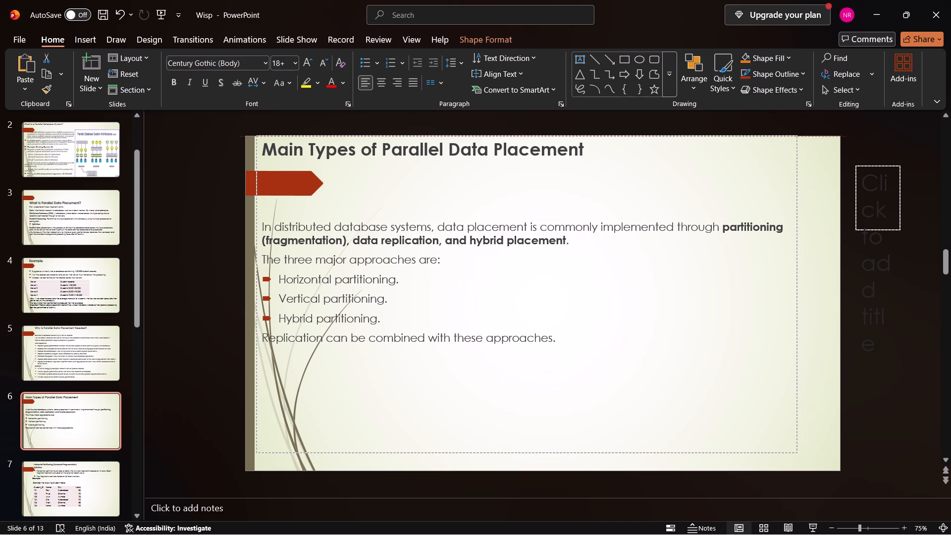
left_click_drag(483, 133, 499, 132)
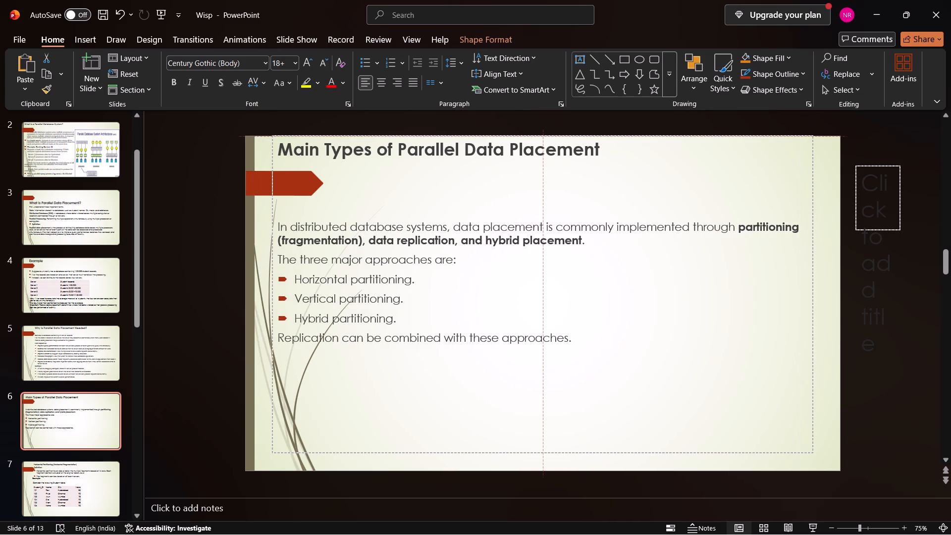
left_click_drag(499, 132, 496, 132)
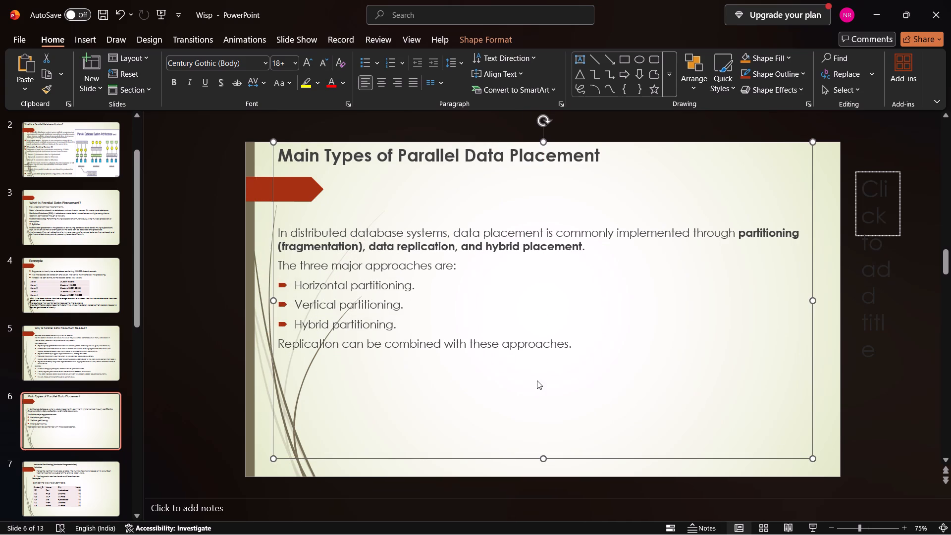
Prefix slide 7's Horizontal Partitioning (Horizontal Fragmentation) heading with "1.".
left_click(48, 488)
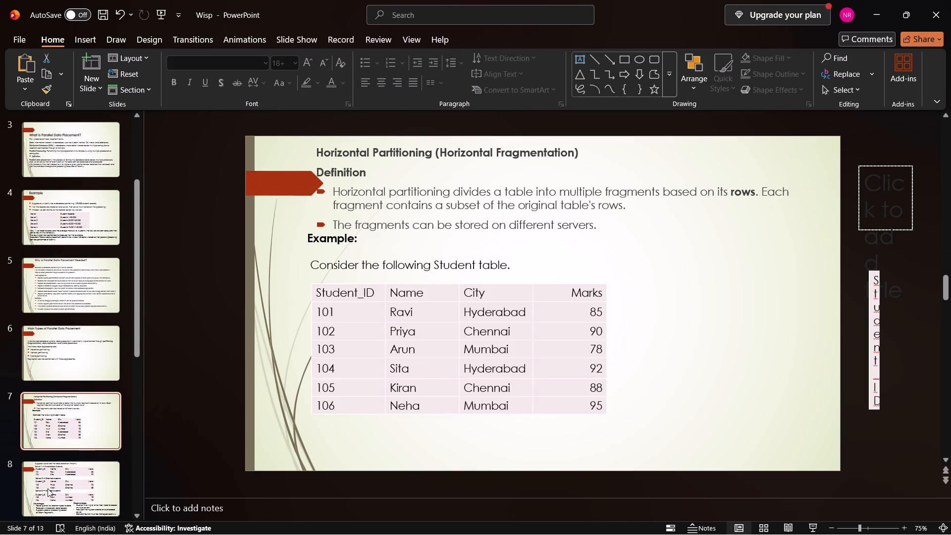
key("Return")
key("BackSpace")
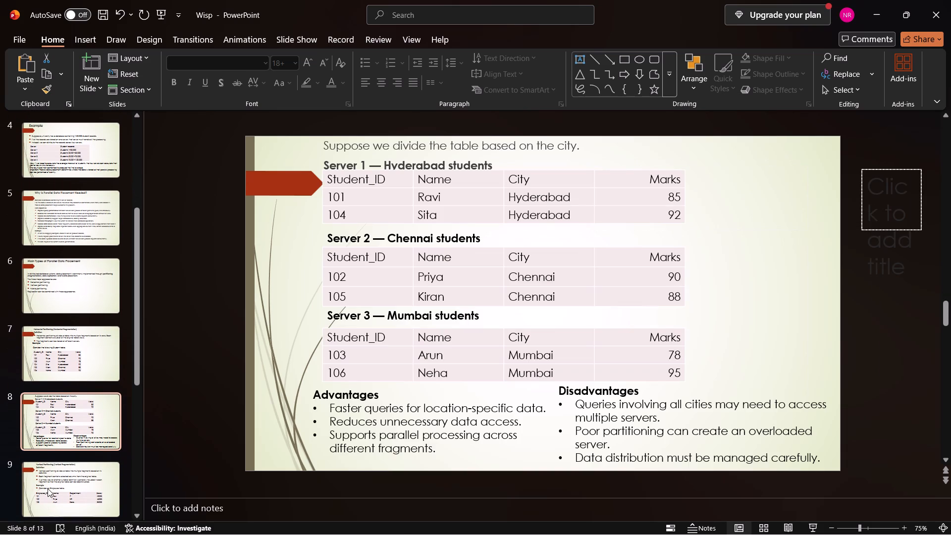
left_click(86, 355)
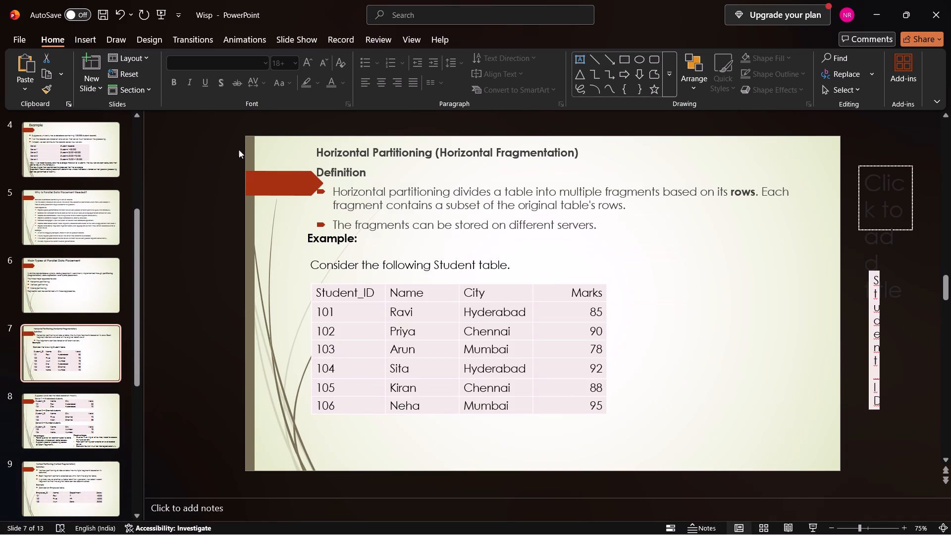
left_click(317, 153)
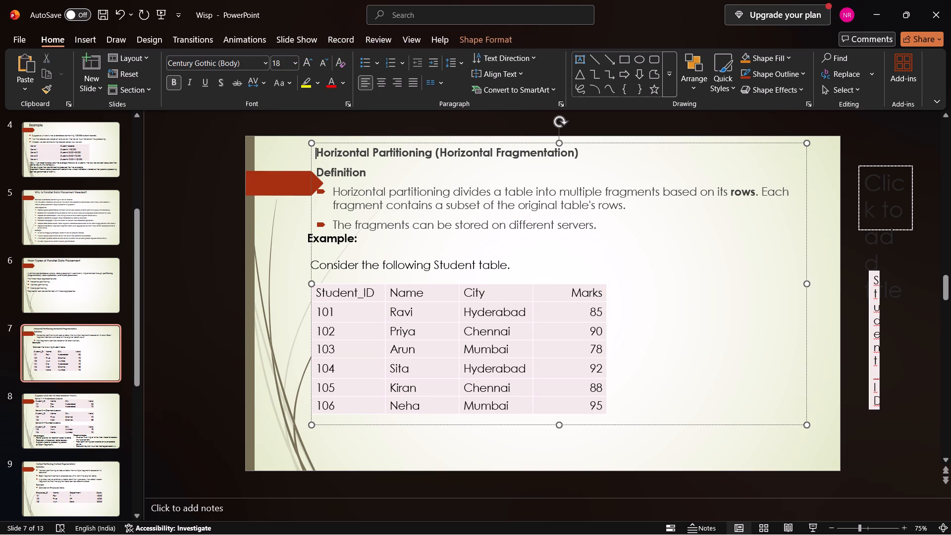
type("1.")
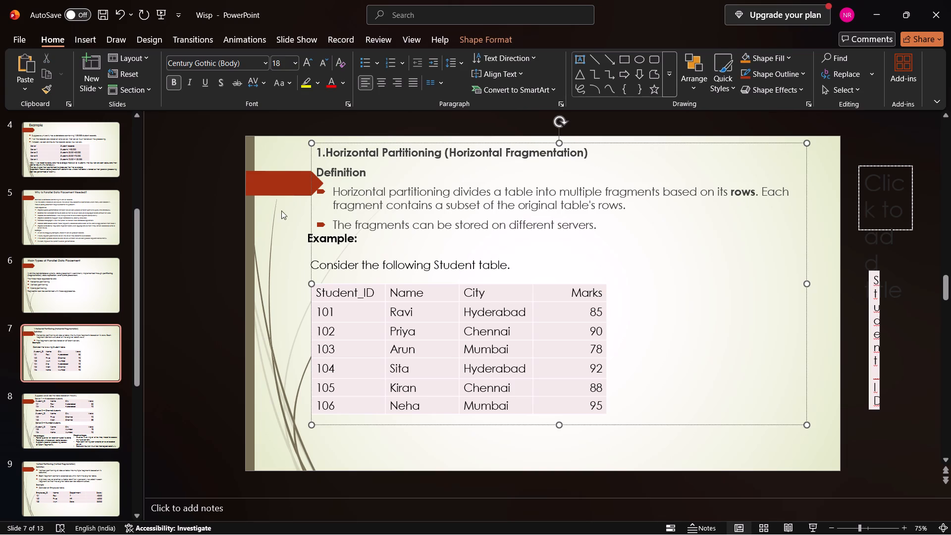
Prefix slide 9's Vertical Partitioning (Vertical Fragmentation) heading with "2.".
left_click(46, 460)
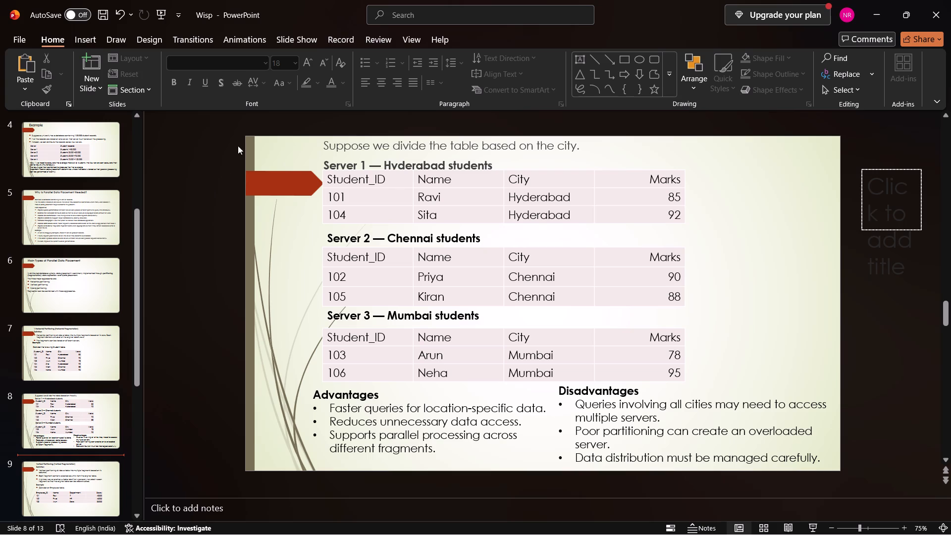
left_click(76, 477)
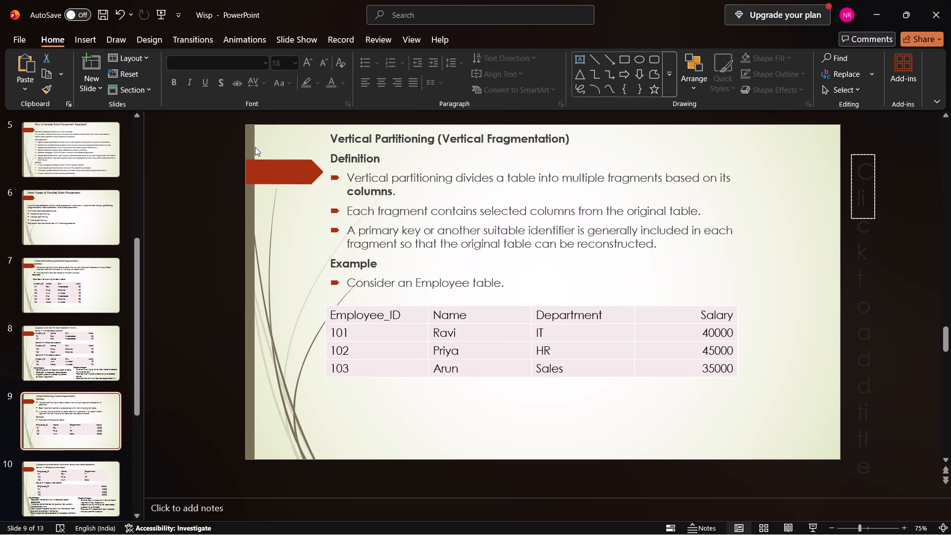
left_click(327, 140)
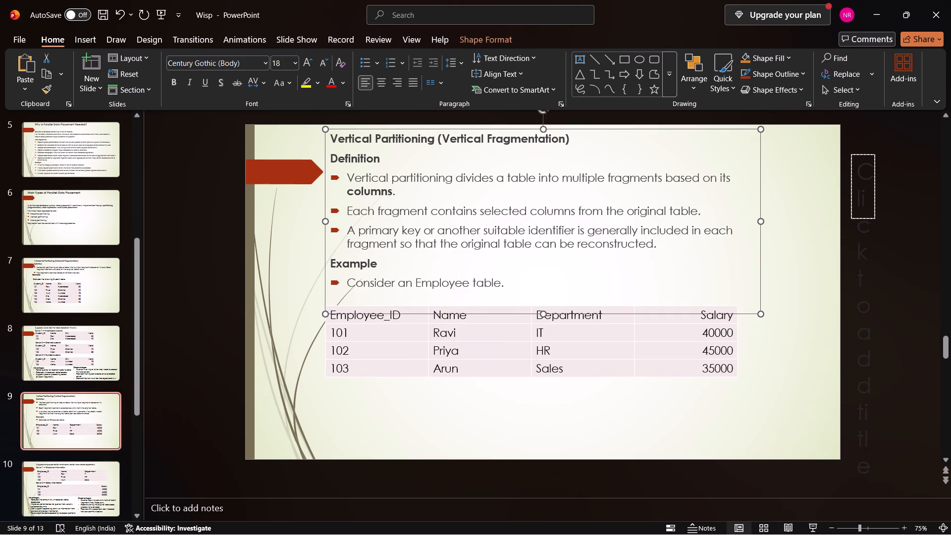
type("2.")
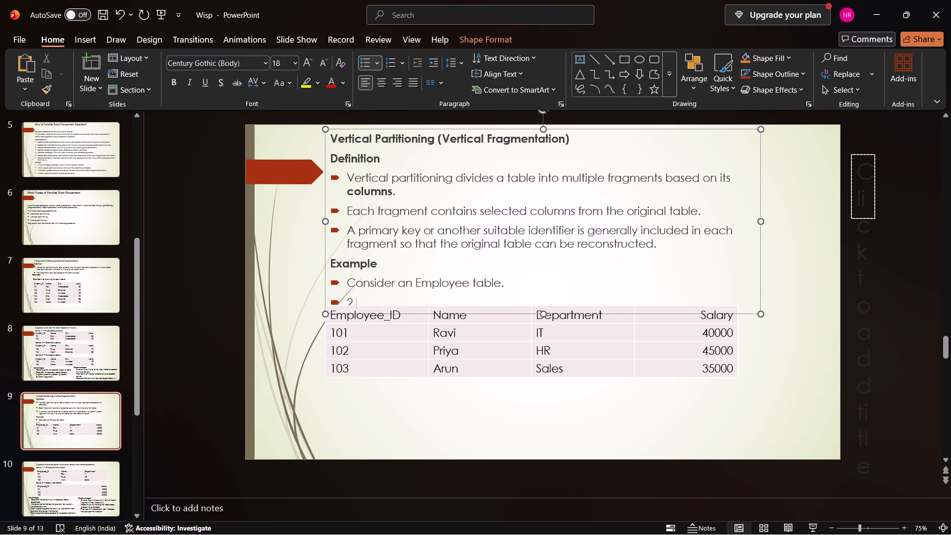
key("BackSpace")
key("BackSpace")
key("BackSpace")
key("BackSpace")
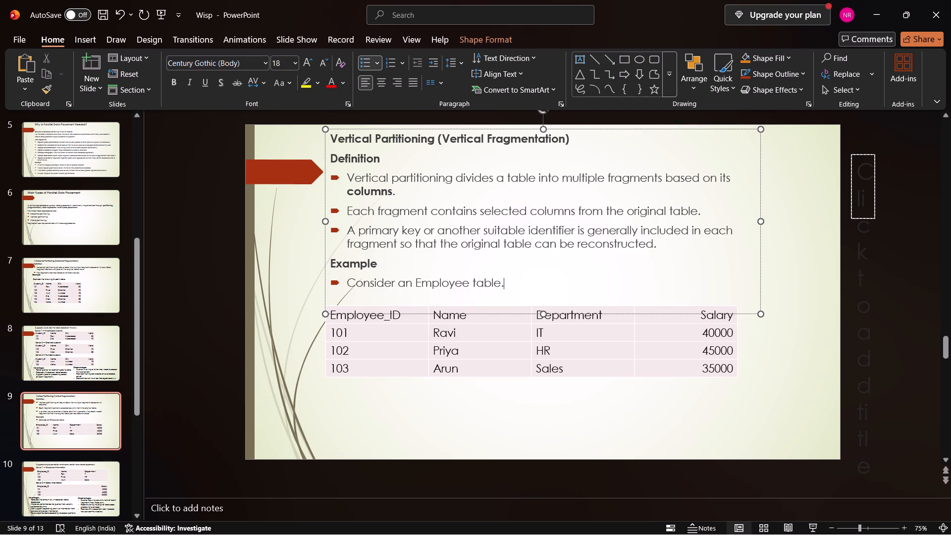
left_click(335, 137)
key("Left")
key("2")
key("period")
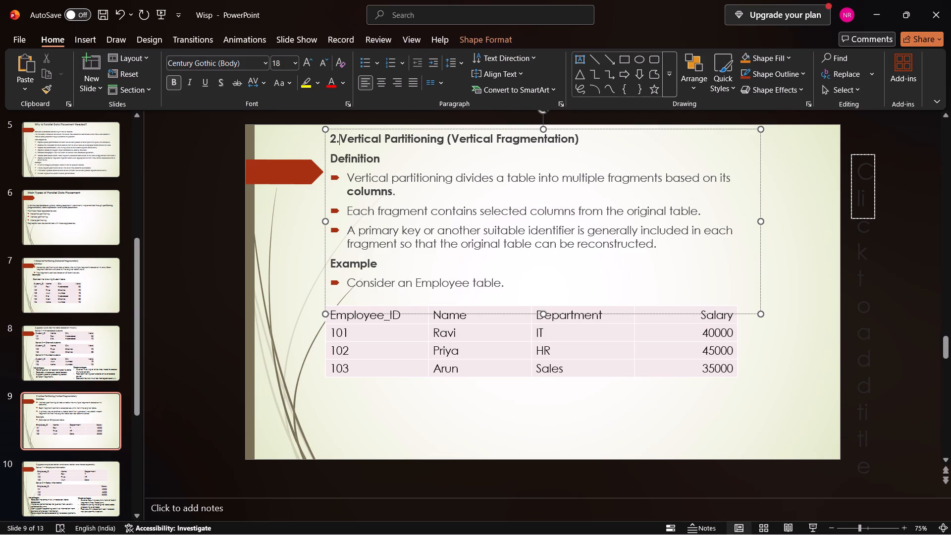
Set the font size of slide 11's Hybrid Partitioning heading to 28.
left_click(74, 478)
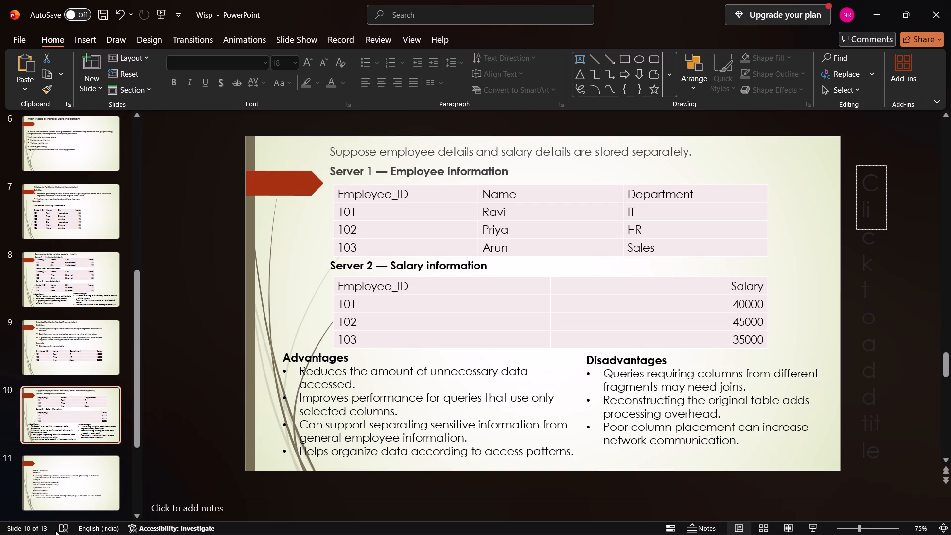
scroll(74, 472, "down", 1)
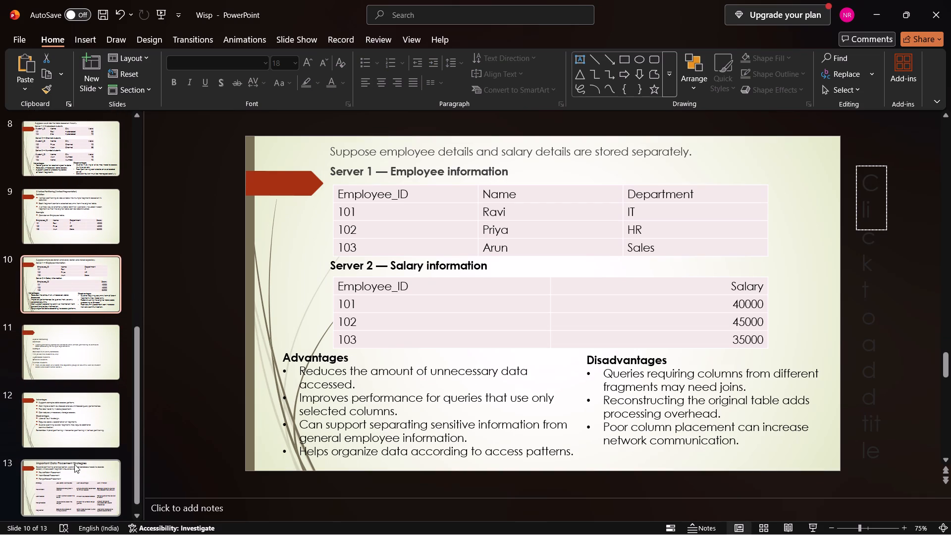
left_click(81, 365)
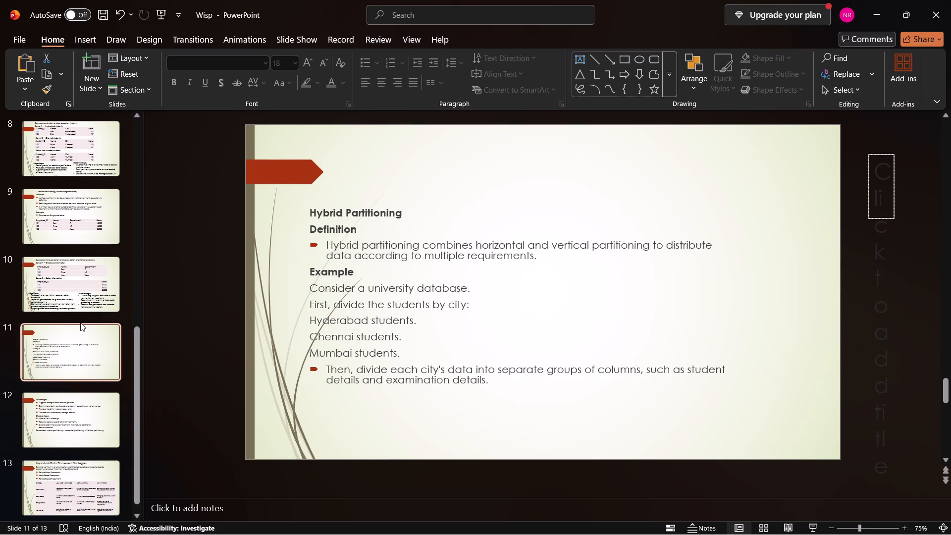
scroll(90, 147, "up", 1)
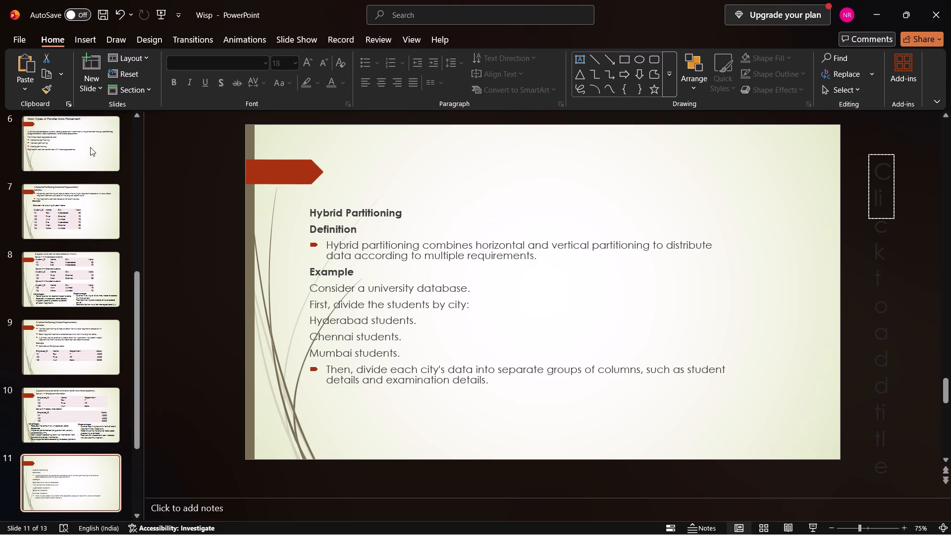
scroll(90, 147, "up", 1)
left_click(77, 174)
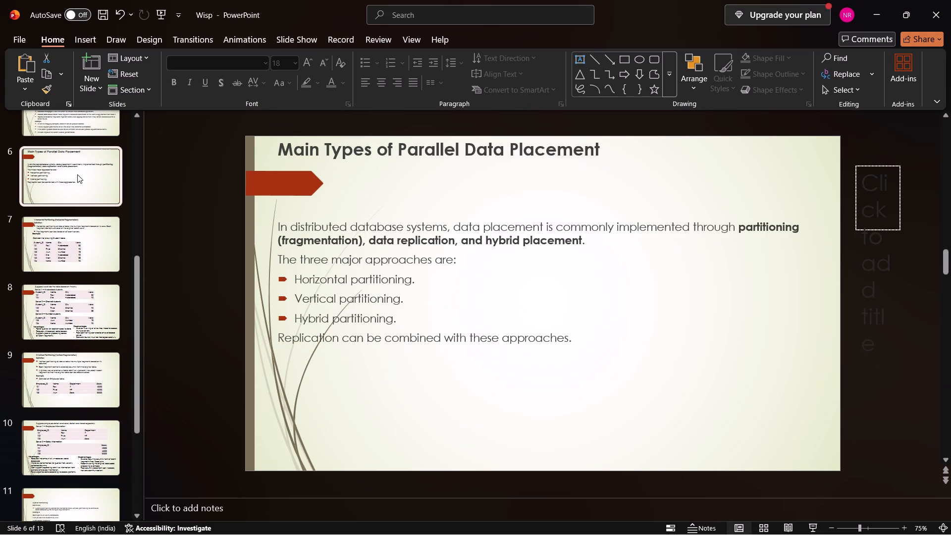
left_click(47, 499)
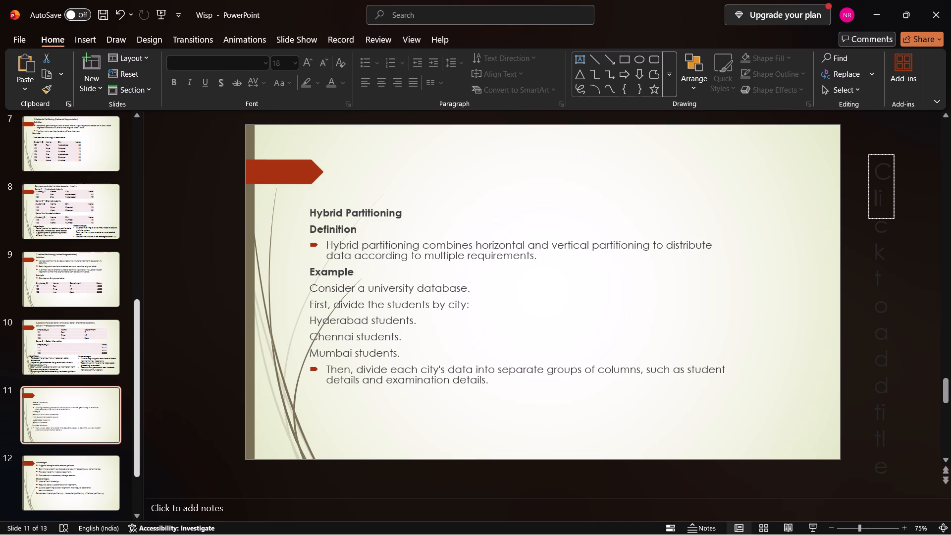
left_click_drag(311, 213, 315, 214)
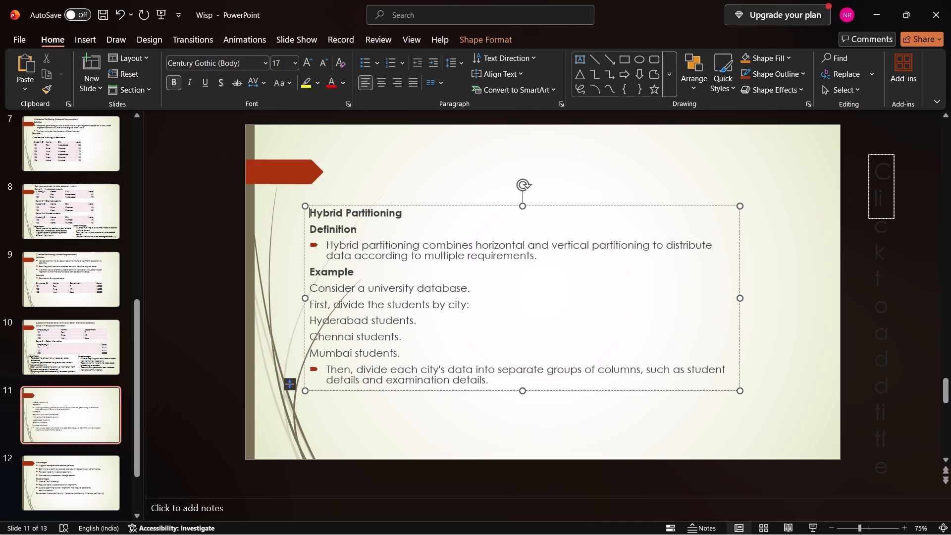
left_click_drag(315, 214, 418, 213)
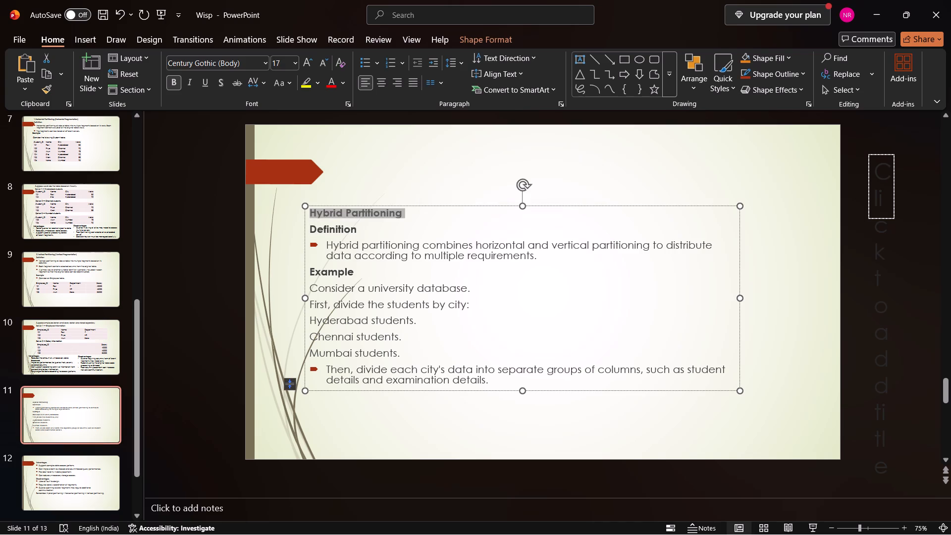
key("ctrl+c")
left_click_drag(418, 213, 450, 207)
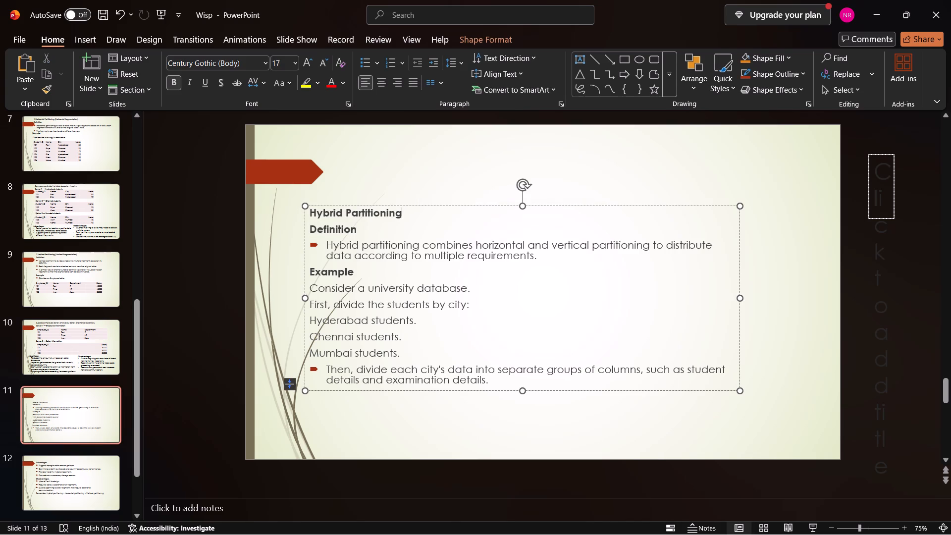
left_click_drag(450, 207, 314, 211)
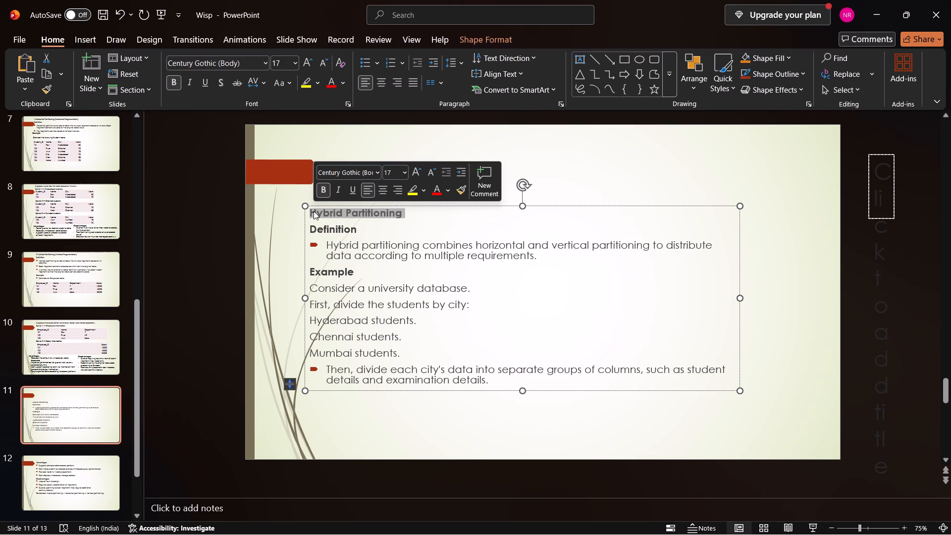
left_click(401, 170)
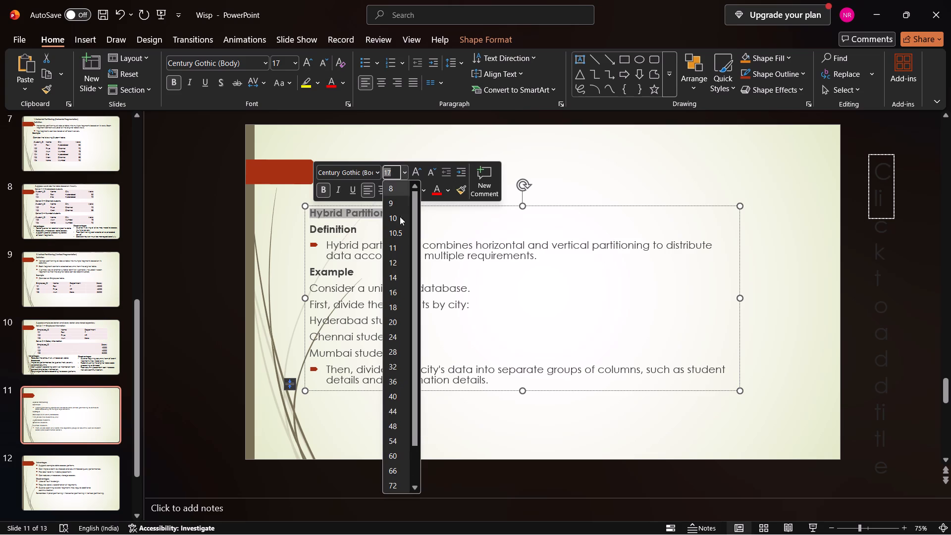
left_click(398, 350)
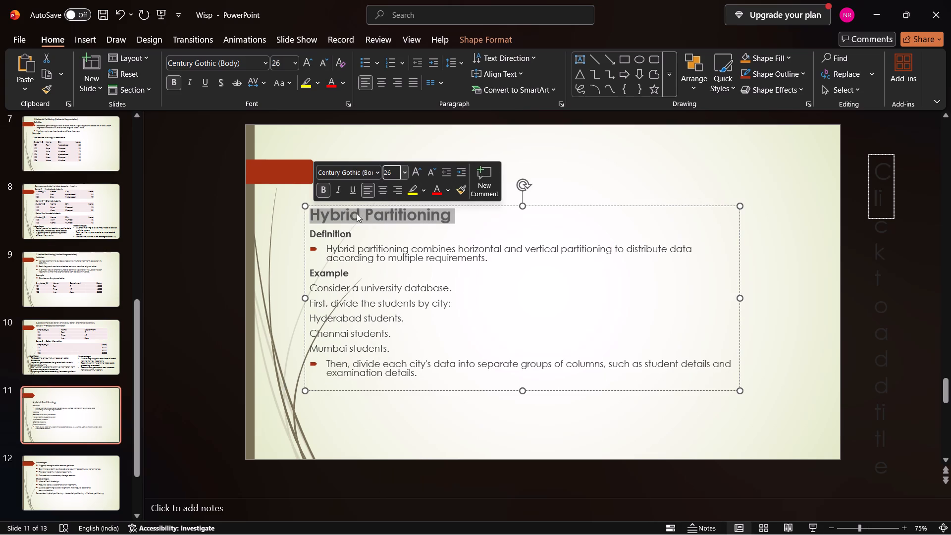
Prefix slide 11's Hybrid Partitioning heading with "3.".
left_click(328, 213)
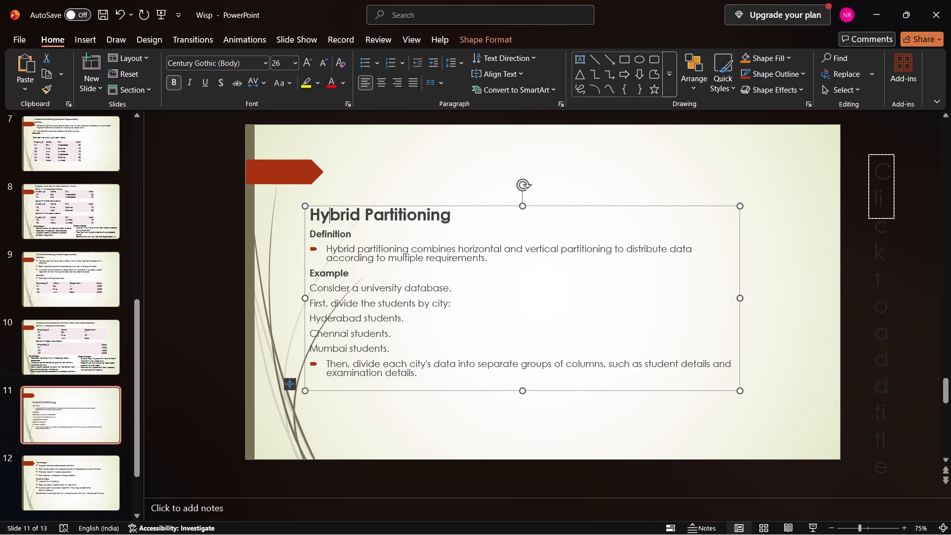
left_click(310, 219)
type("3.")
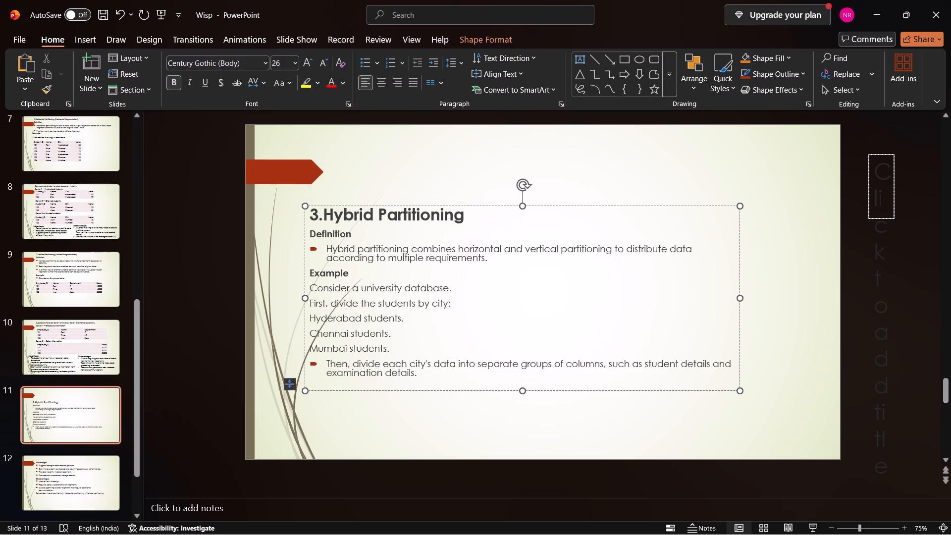
Add a blank line between slide 11's Hybrid Partitioning heading and the Definition subheading.
left_click(467, 211)
key("Return")
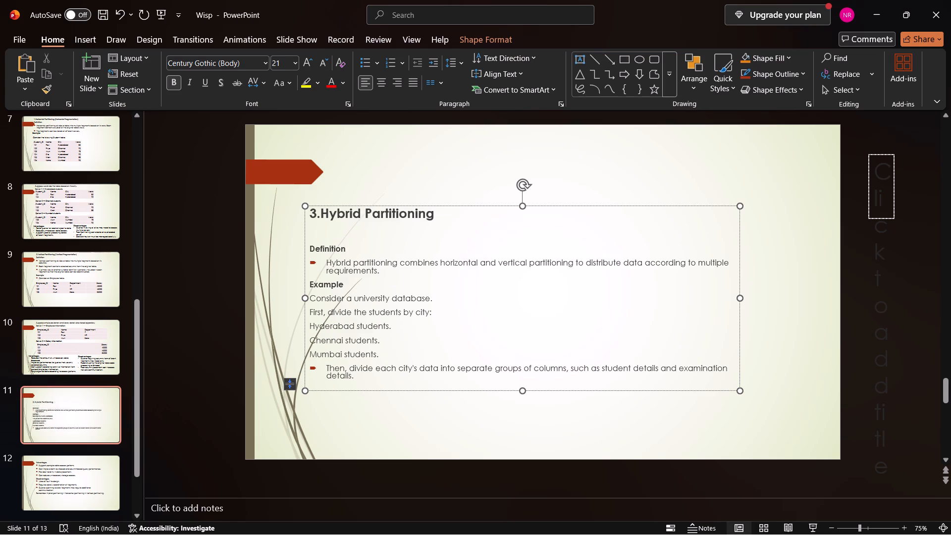
Enlarge slide 11's text box so it starts near the slide's top edge and extends close to its right and bottom edges.
left_click(451, 205)
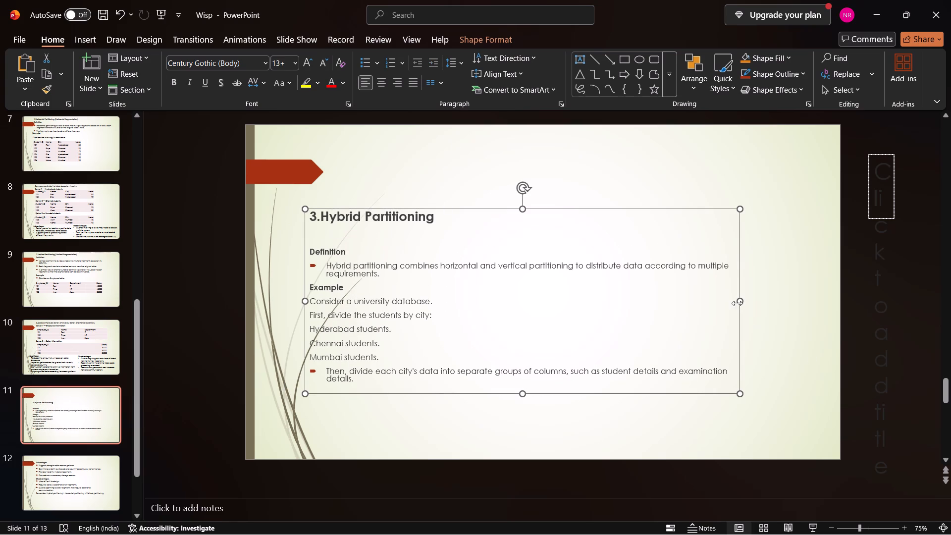
left_click_drag(740, 208, 765, 112)
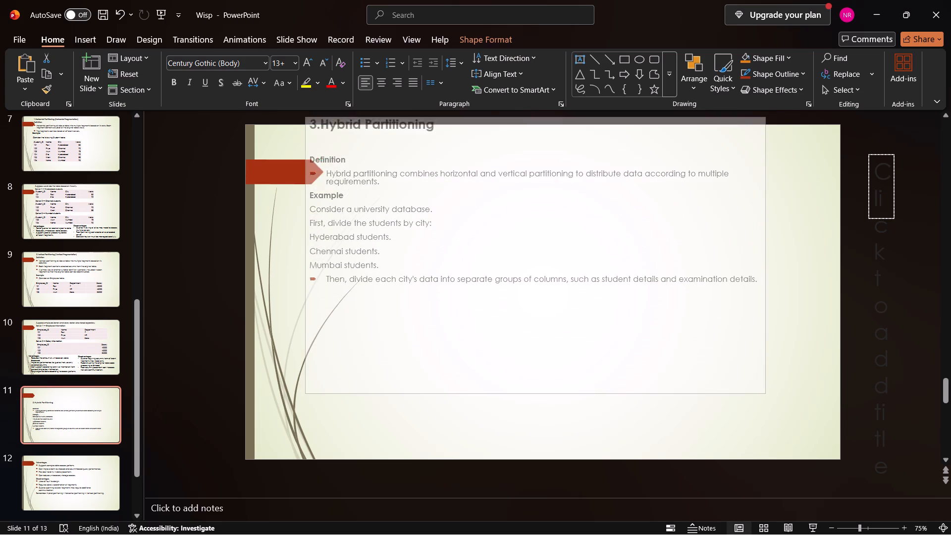
left_click_drag(765, 112, 747, 136)
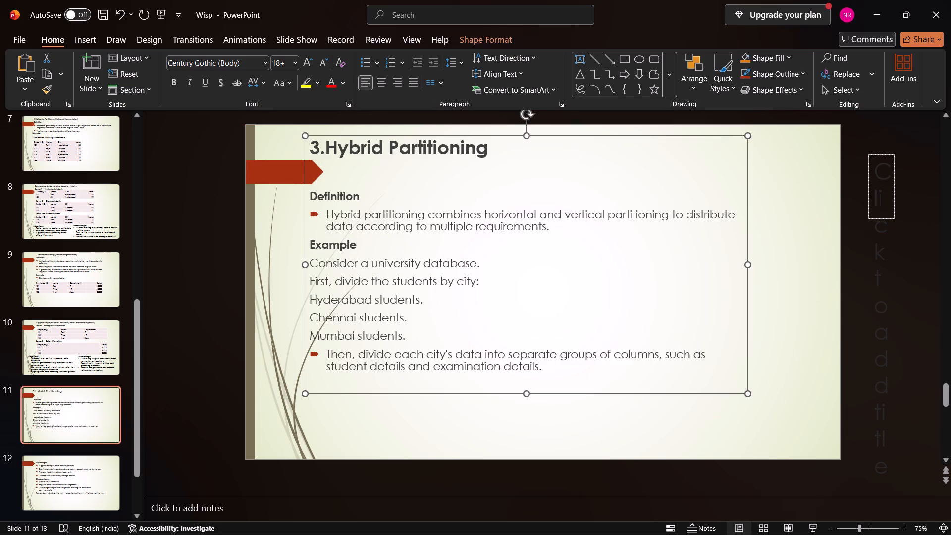
left_click_drag(748, 390, 811, 440)
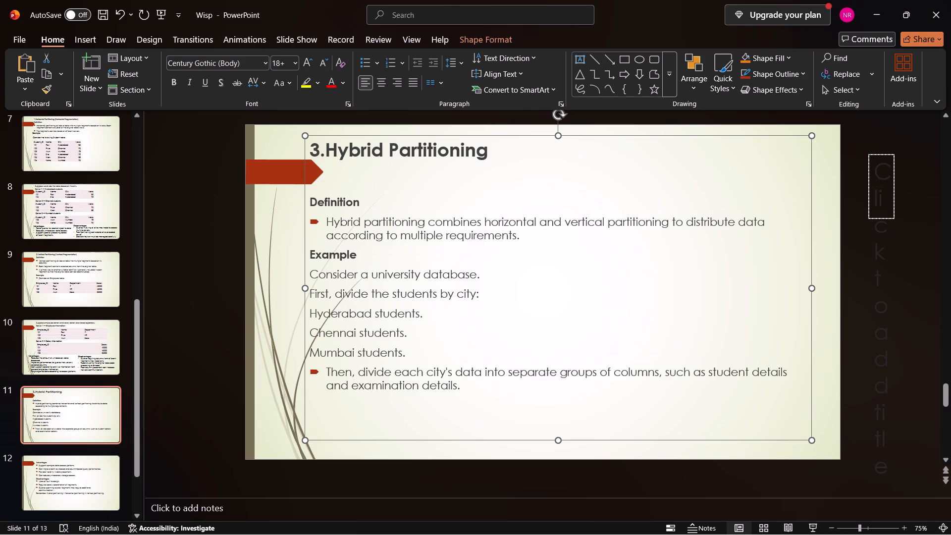
Enlarge slide 12's Advantages and Disadvantages text box towards the slide's right and bottom edges.
left_click(72, 462)
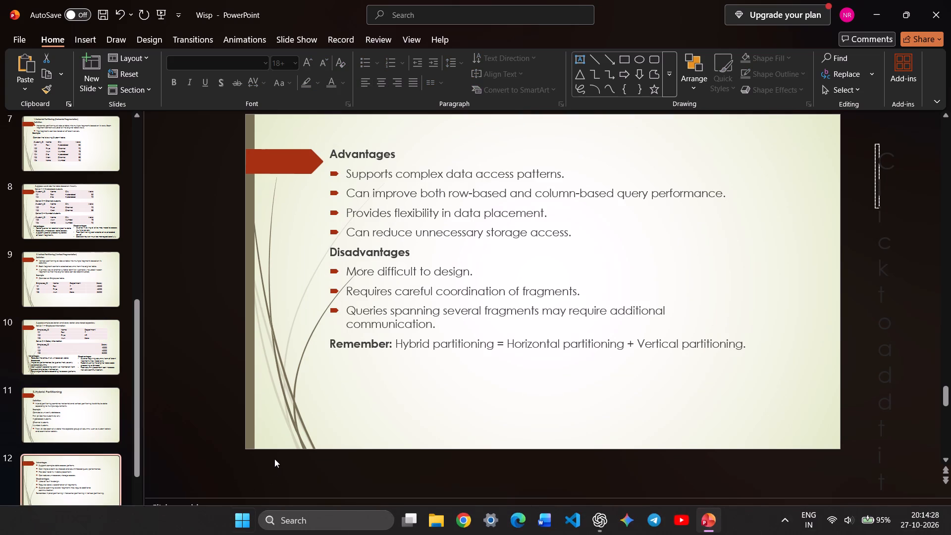
left_click(392, 279)
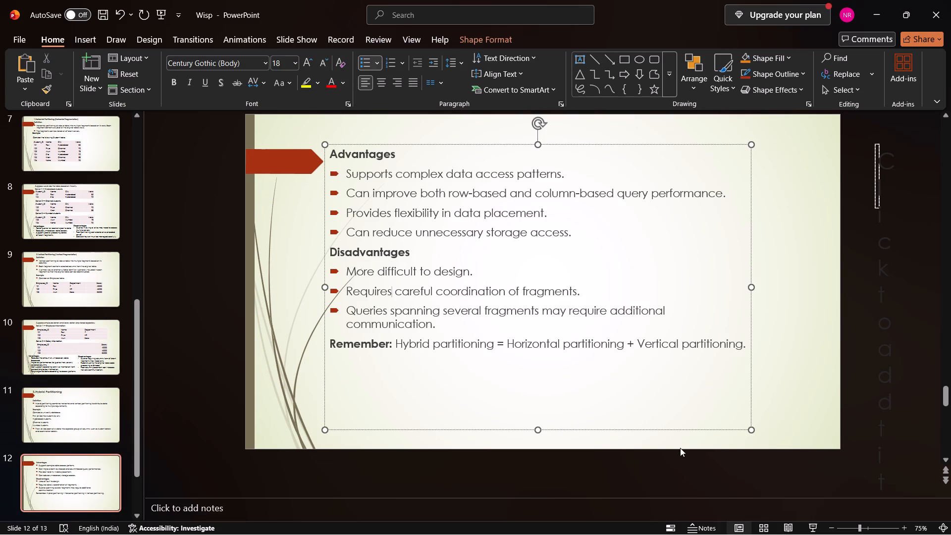
left_click_drag(754, 430, 789, 438)
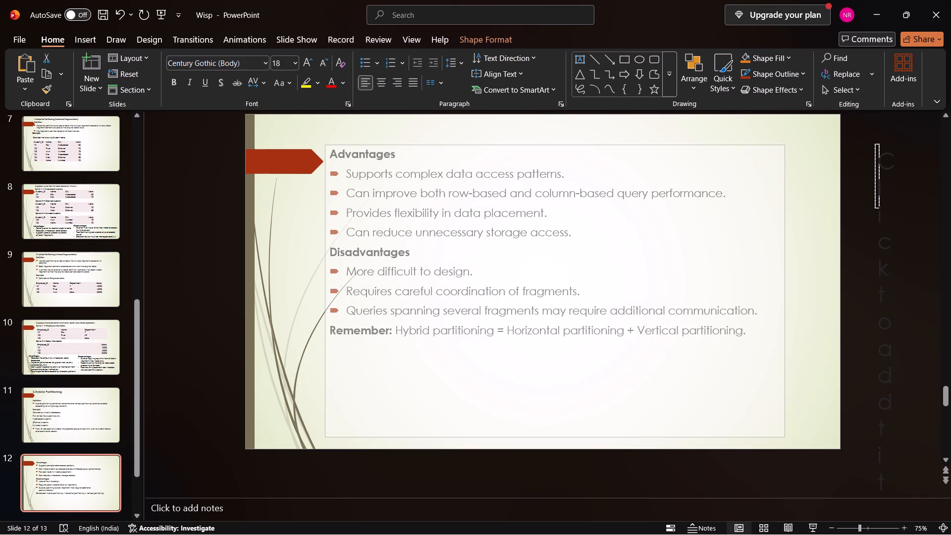
left_click_drag(789, 438, 818, 445)
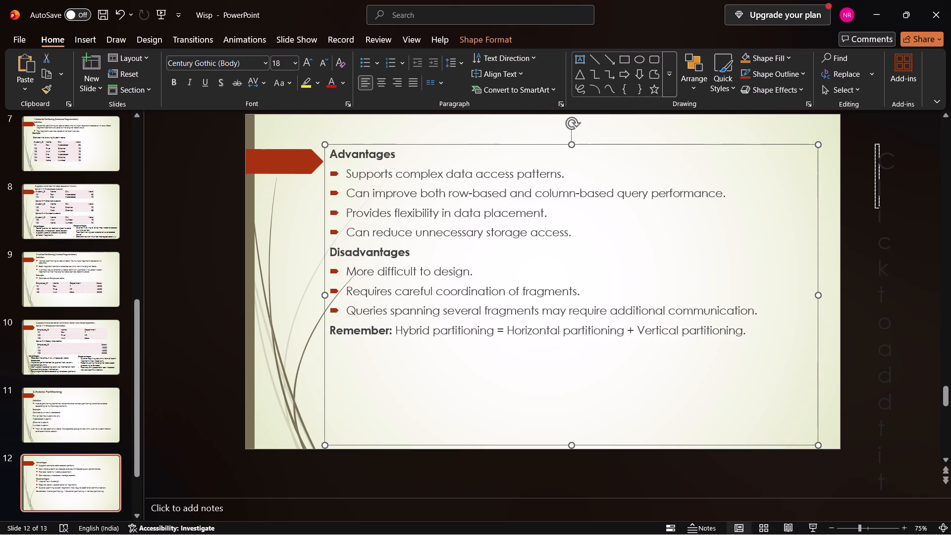
Insert a blank line without a bullet between slide 12's Advantages list and the Disadvantages heading.
left_click(592, 235)
key("Return")
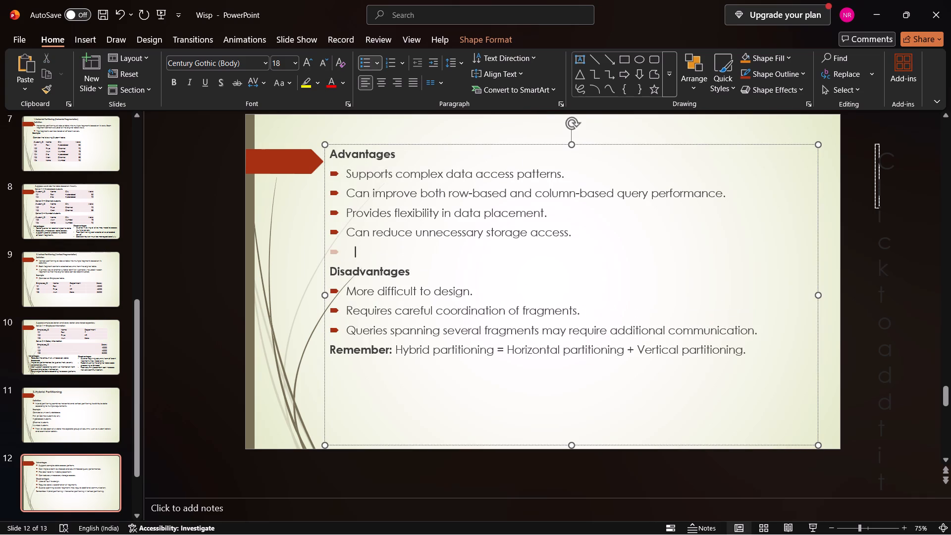
key("BackSpace")
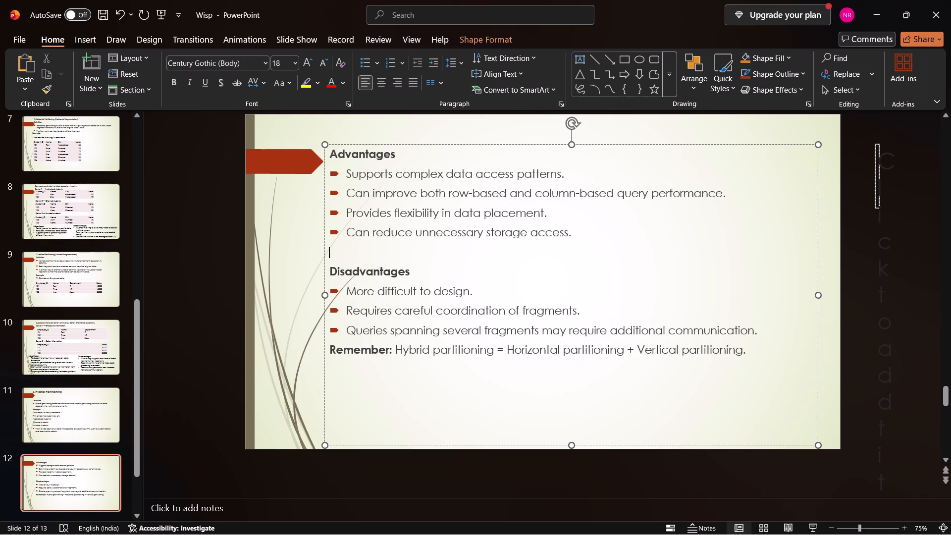
Insert a blank line without a bullet between slide 12's Disadvantages list and the Remember line.
left_click(430, 275)
left_click(758, 326)
key("Return")
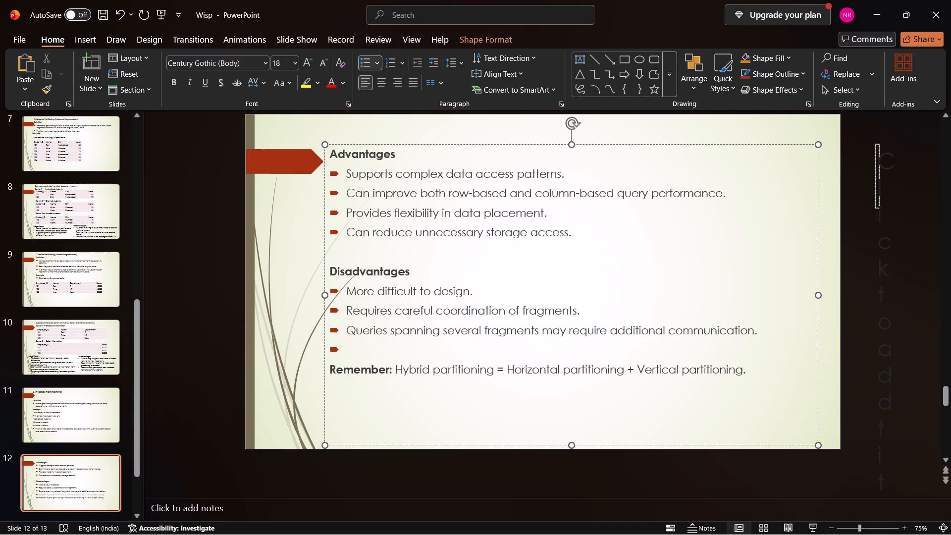
key("BackSpace")
left_click(95, 463)
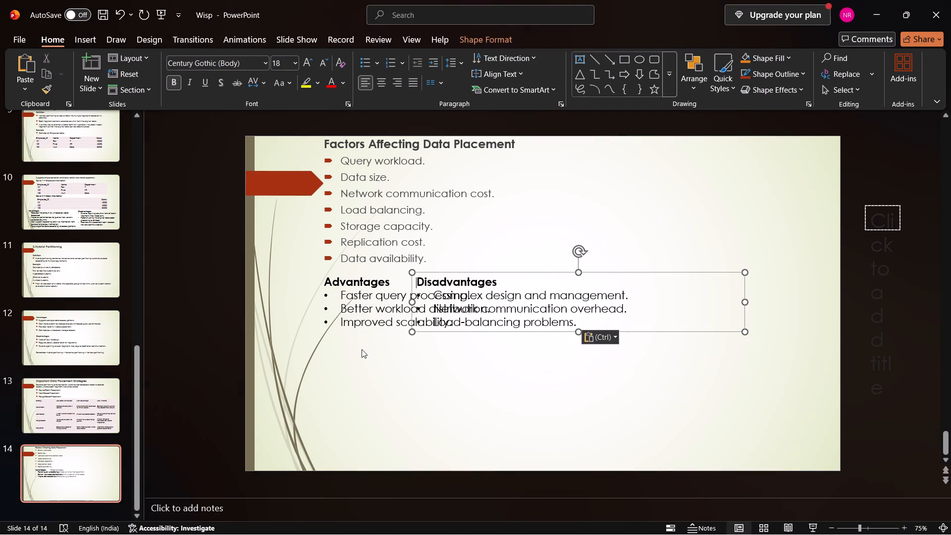
left_click_drag(564, 272, 472, 337)
Move the Disadvantages text box further down the slide, leaving a wider gap below Advantages and keeping its left alignment.
left_click(472, 200)
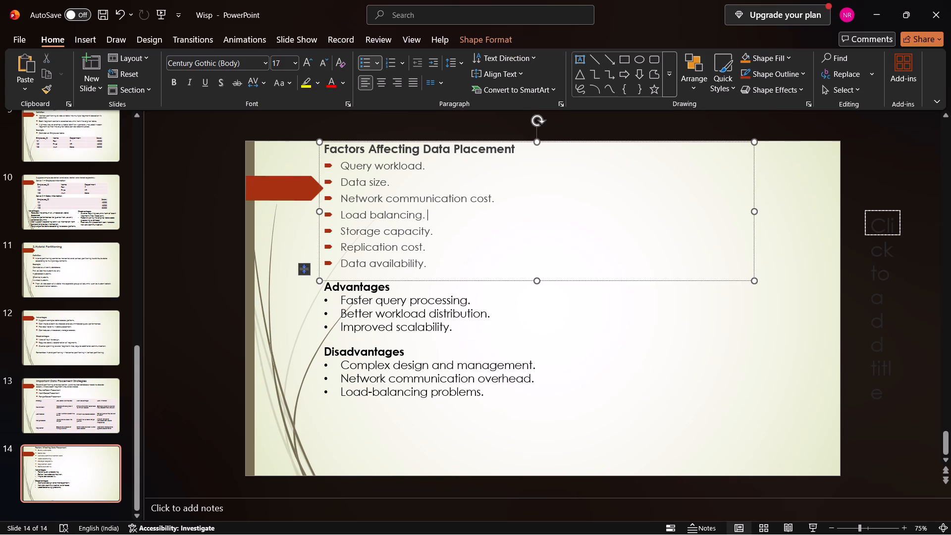
left_click(427, 314)
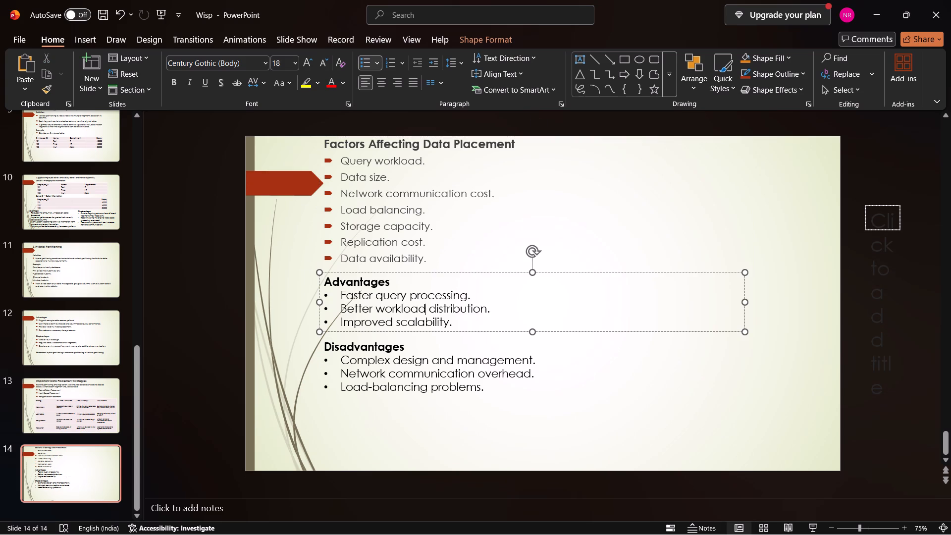
left_click(424, 362)
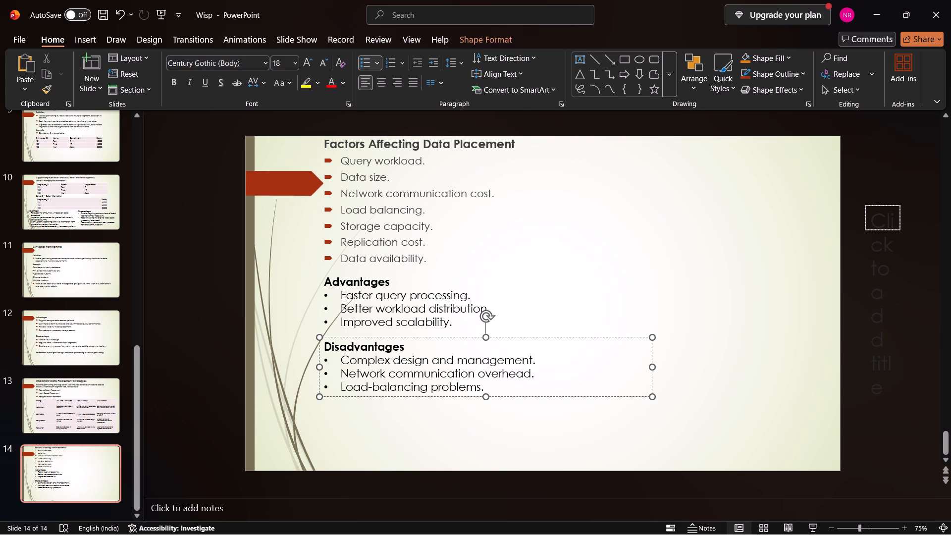
left_click_drag(464, 395, 466, 412)
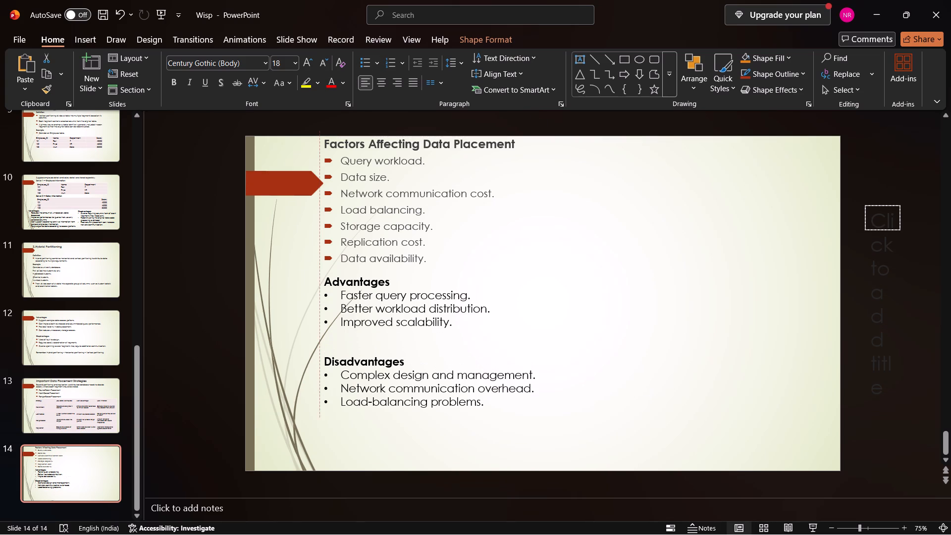
left_click_drag(466, 412, 473, 422)
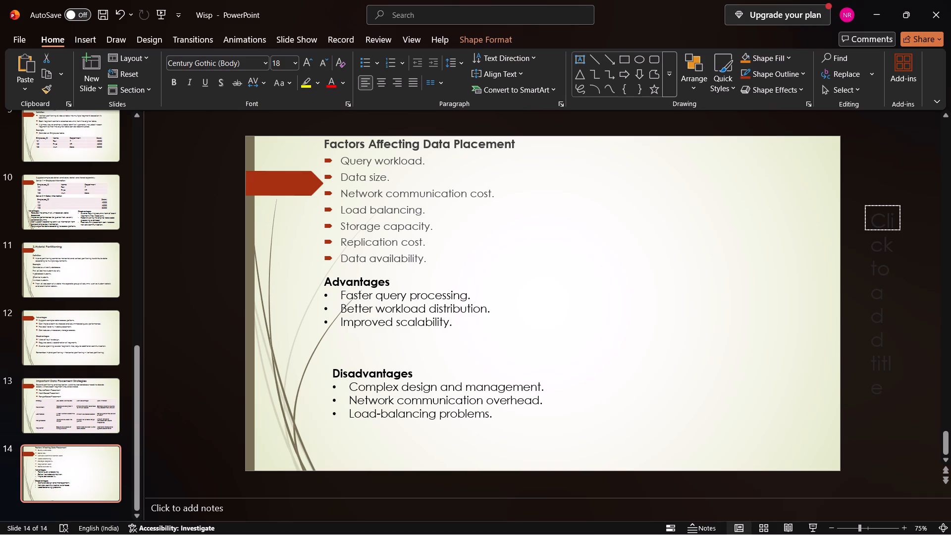
left_click_drag(473, 422, 466, 423)
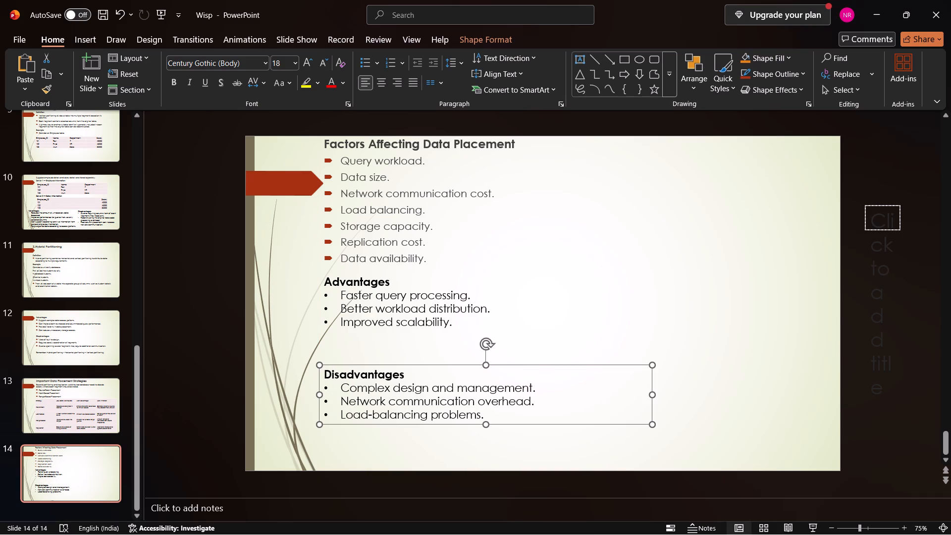
Move the Advantages text box down to just above Disadvantages, keeping its left alignment.
left_click(440, 294)
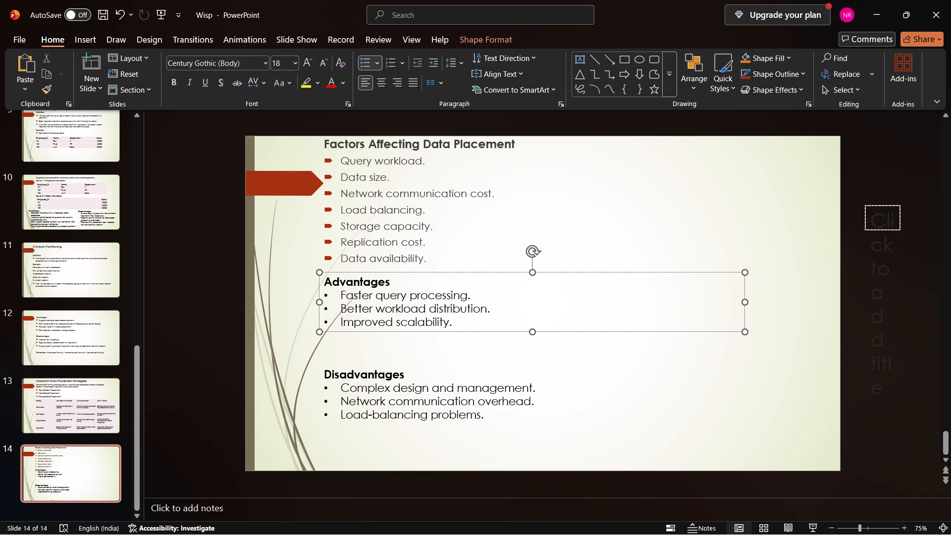
left_click_drag(438, 331, 438, 355)
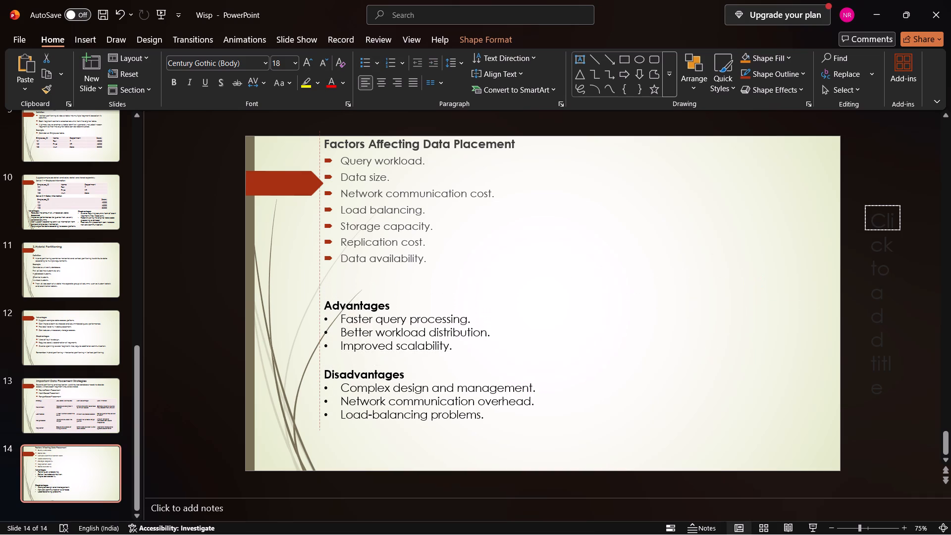
left_click_drag(438, 355, 438, 365)
Move the Factors Affecting Data Placement text box down to just above Advantages, keeping its left alignment.
left_click(421, 237)
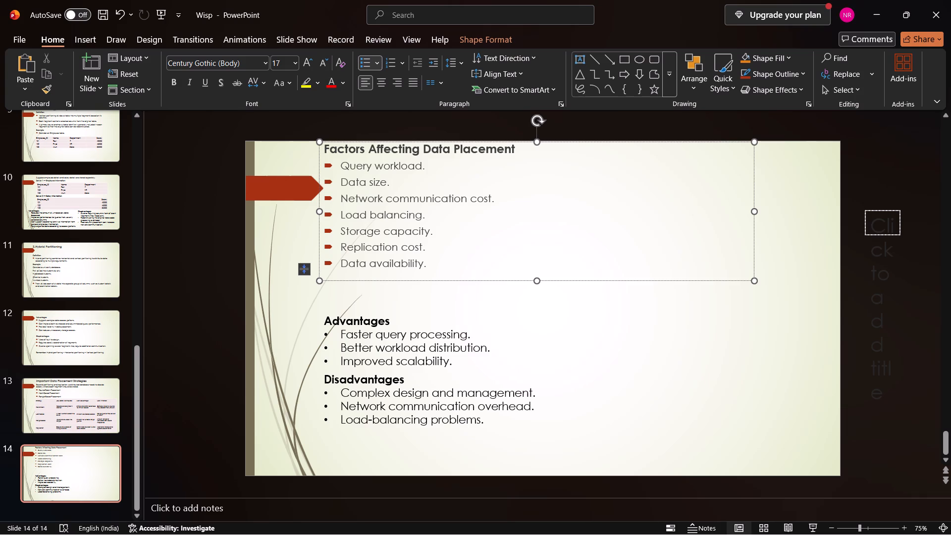
left_click_drag(425, 280, 426, 307)
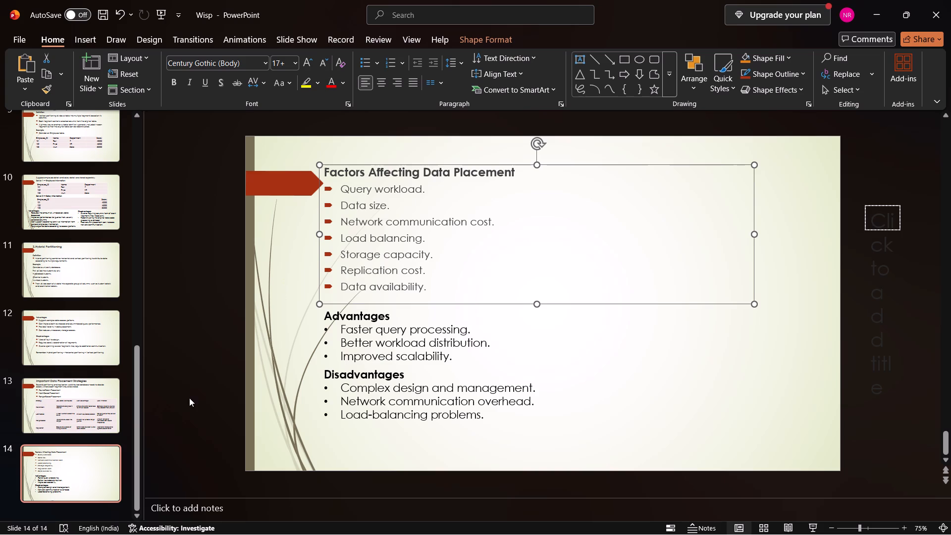
Add a new slide 15 after slide 14.
left_click(90, 57)
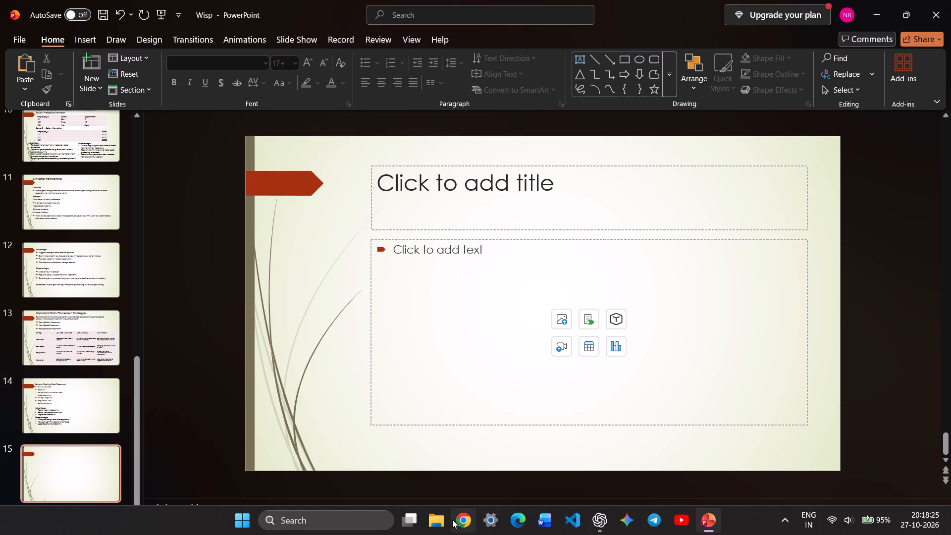
Switch to Chrome, search the web for "thank you slide for ppt" and show all image results.
left_click(452, 520)
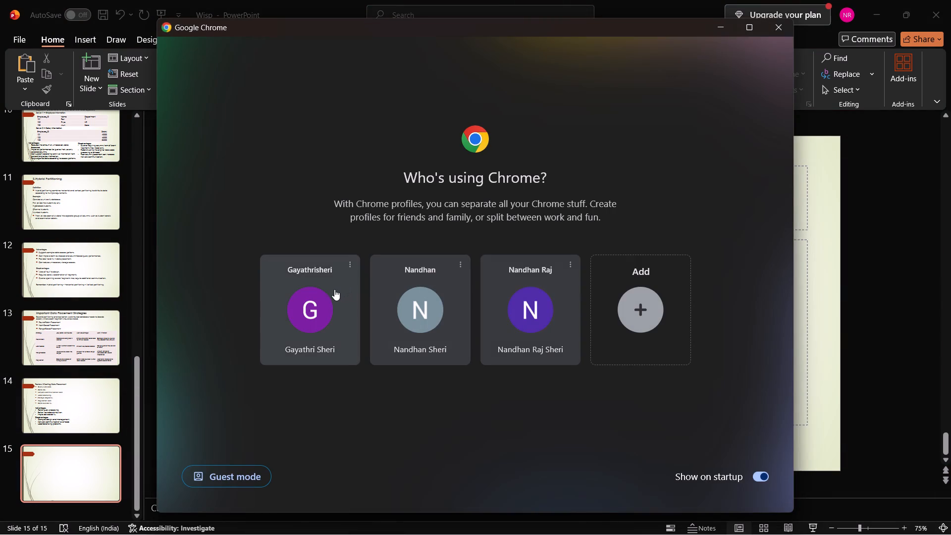
left_click(334, 289)
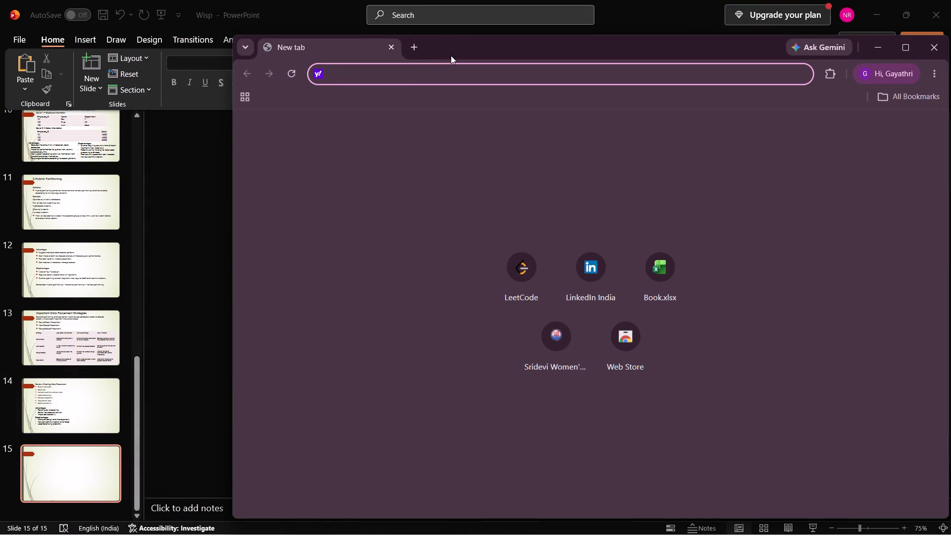
left_click(443, 74)
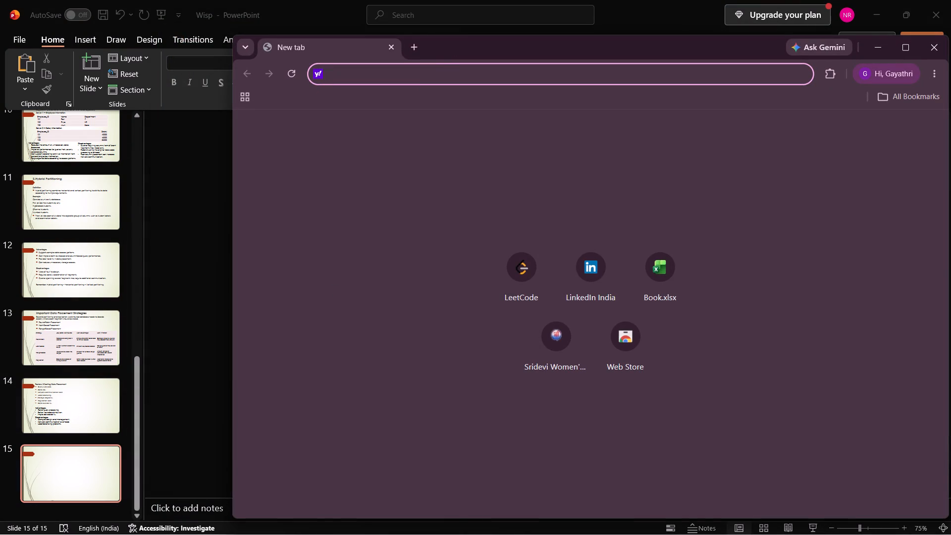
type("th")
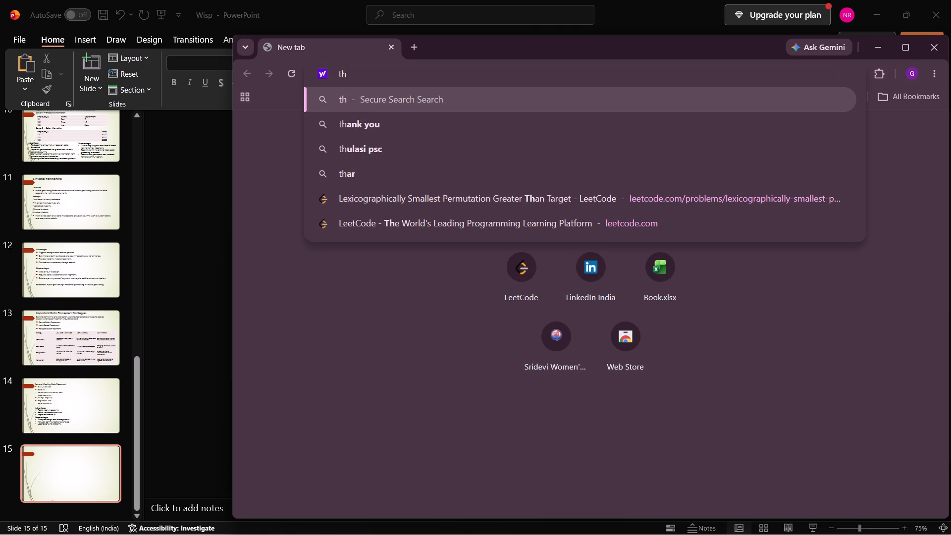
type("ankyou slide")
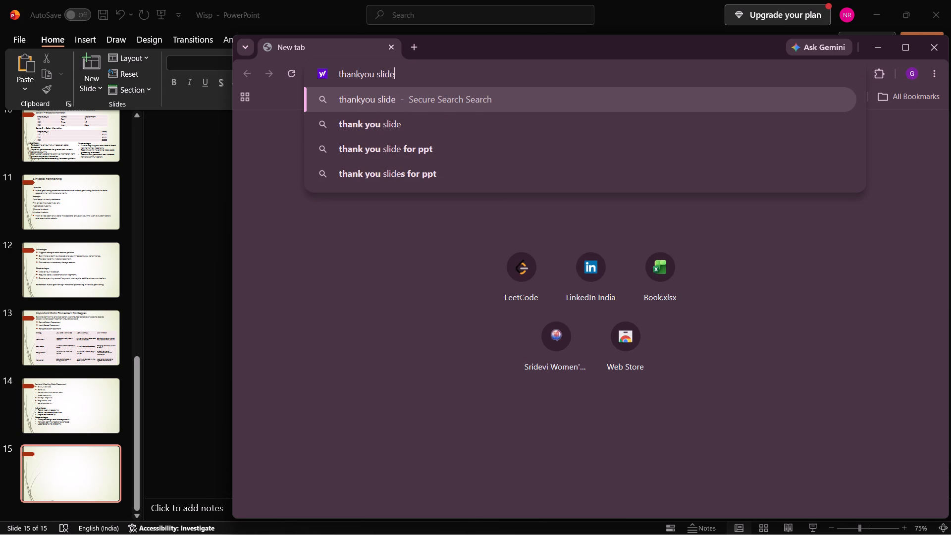
left_click(395, 145)
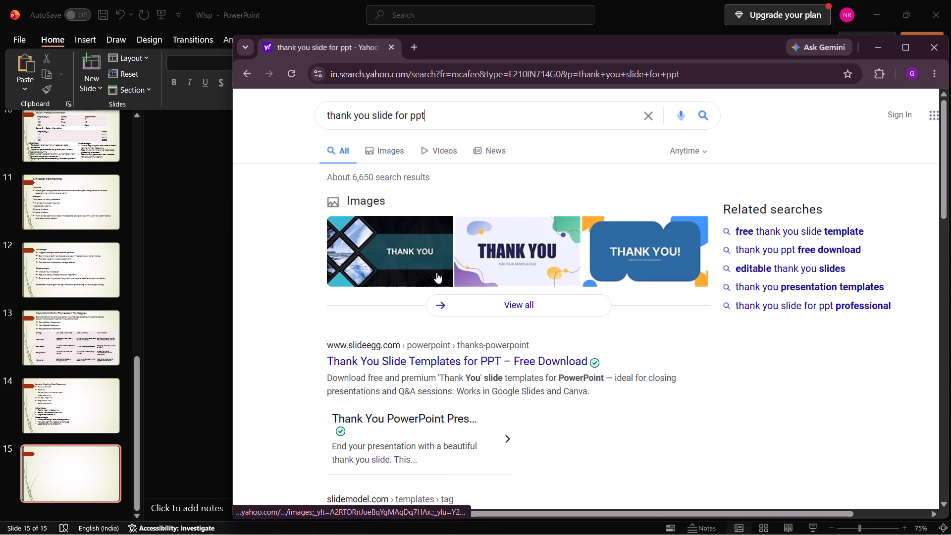
left_click(499, 301)
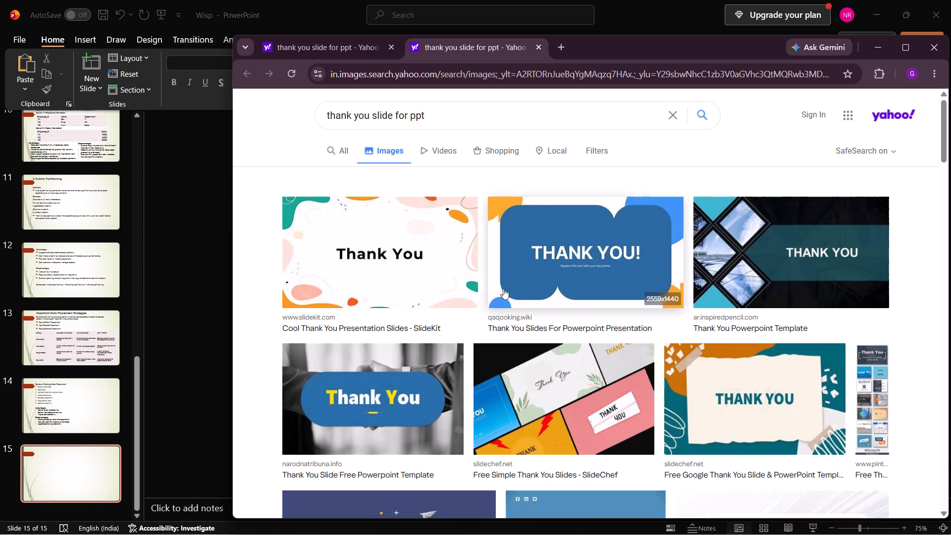
Open the preview of the "Thank You Any Questions?" image with purple leaves and try to copy it.
scroll(513, 358, "down", 3)
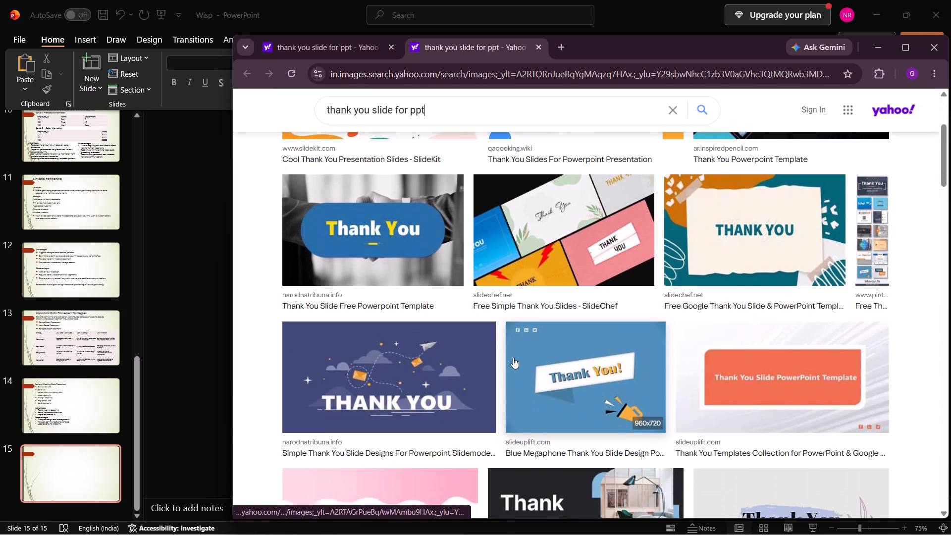
scroll(513, 358, "down", 3)
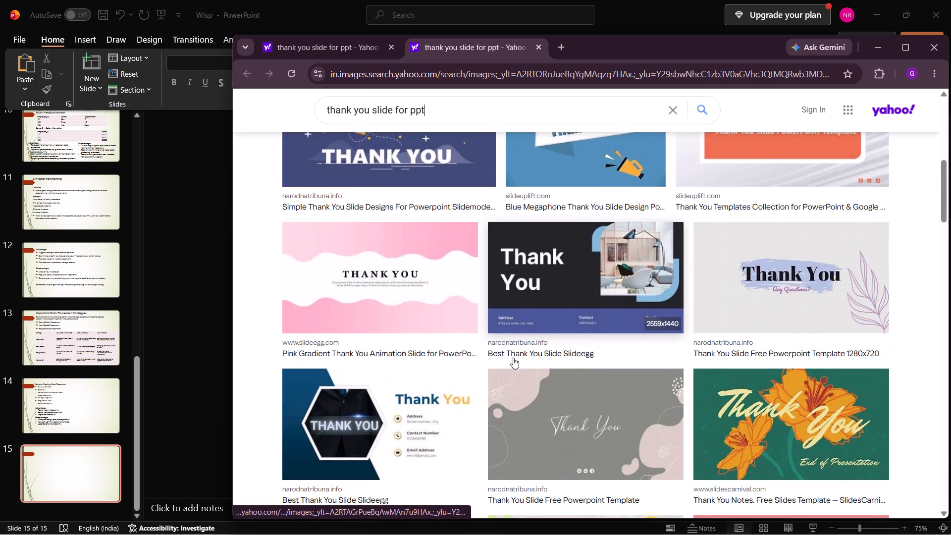
scroll(513, 358, "down", 2)
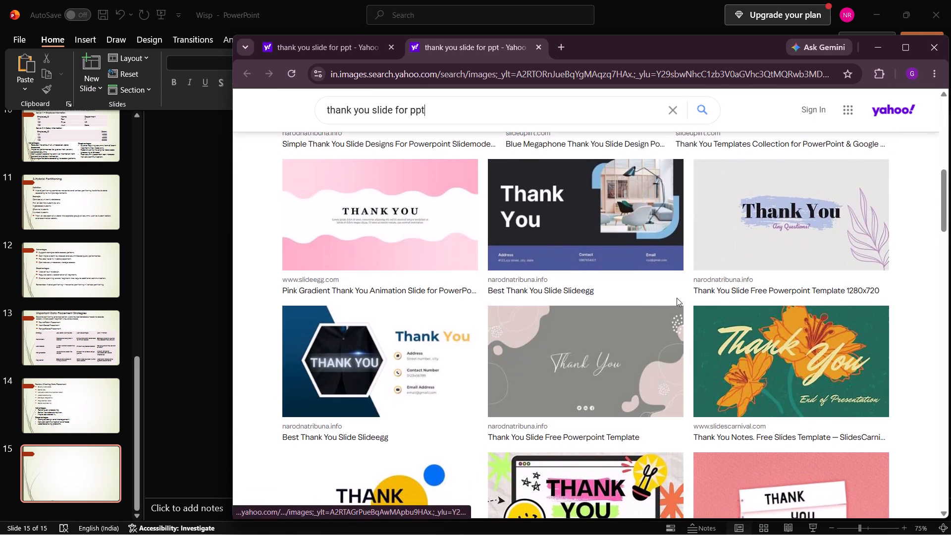
left_click(765, 246)
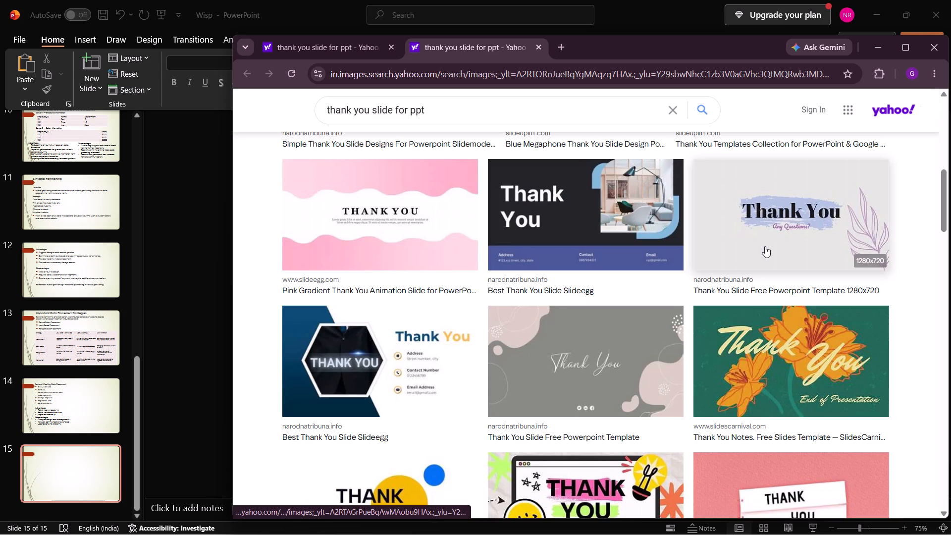
left_click(430, 376)
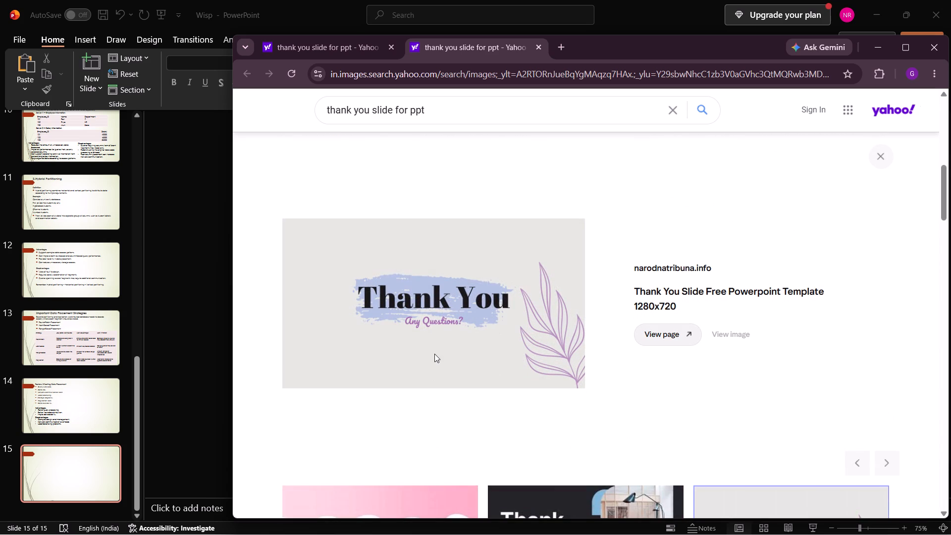
left_click(434, 354)
key("ctrl+c")
left_click(432, 339)
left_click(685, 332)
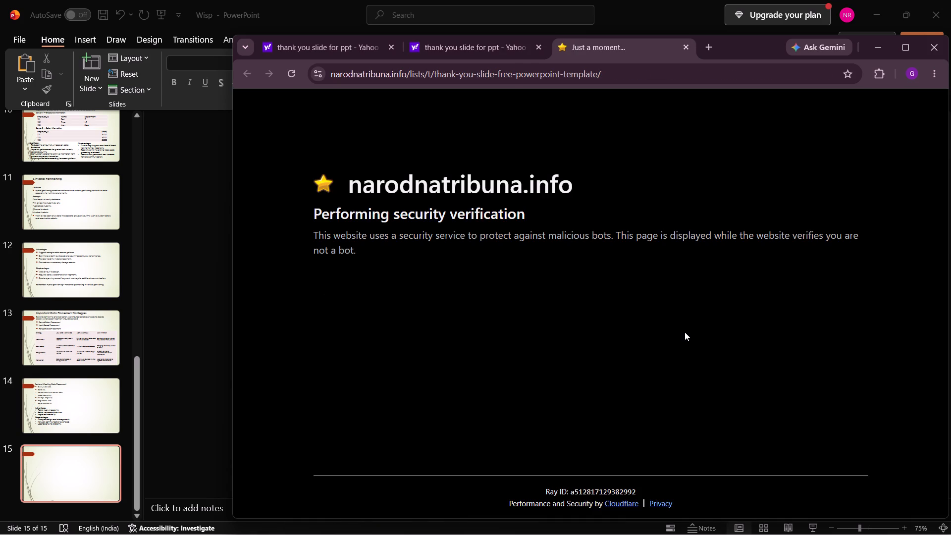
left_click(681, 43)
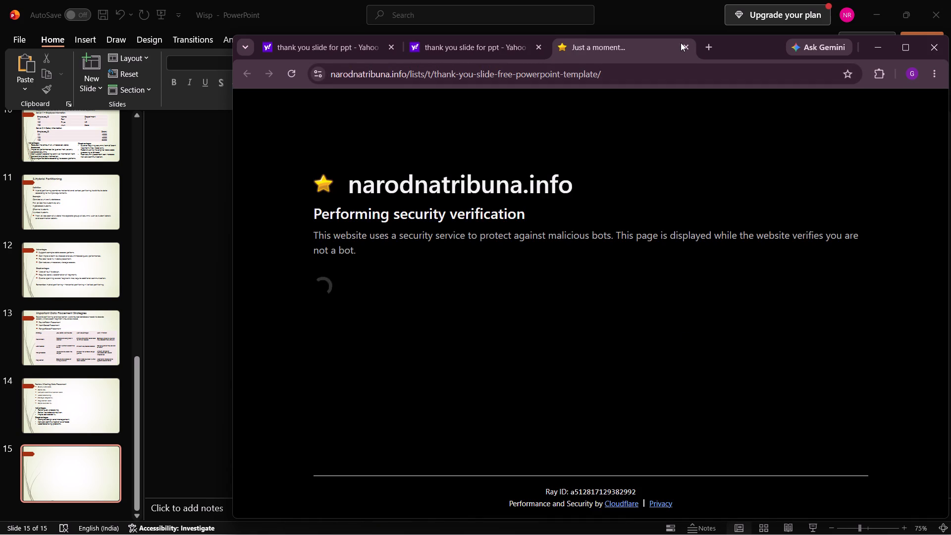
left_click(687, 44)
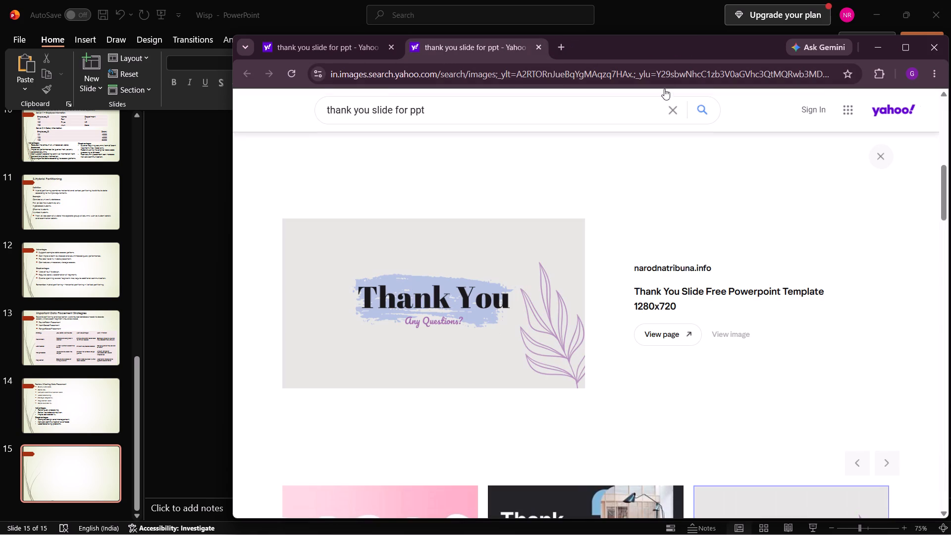
Open the "Thank You Any Questions?" image at full size, copy it and paste it onto PowerPoint slide 15.
left_click(740, 335)
left_click(683, 329)
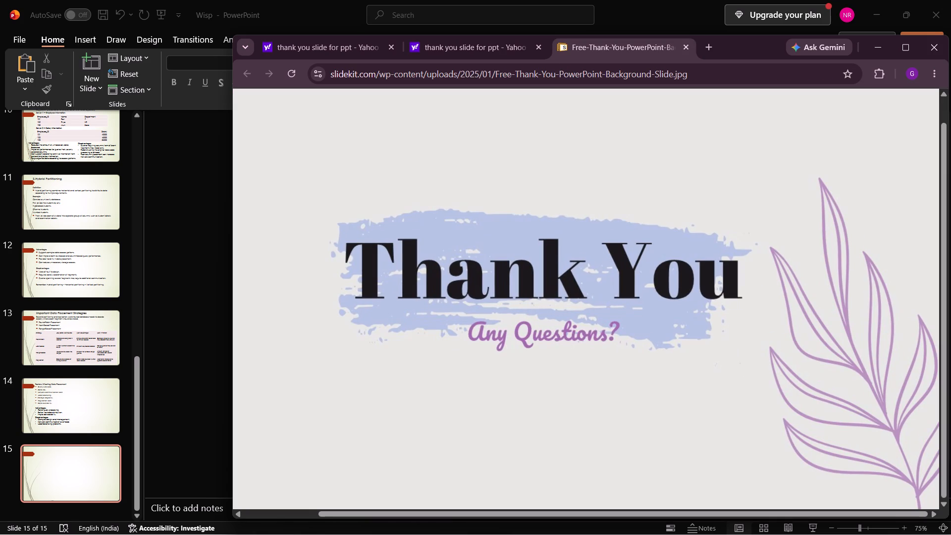
key("ctrl+c")
triple_click(683, 329)
left_click(683, 329)
left_click(41, 467)
key("ctrl+v")
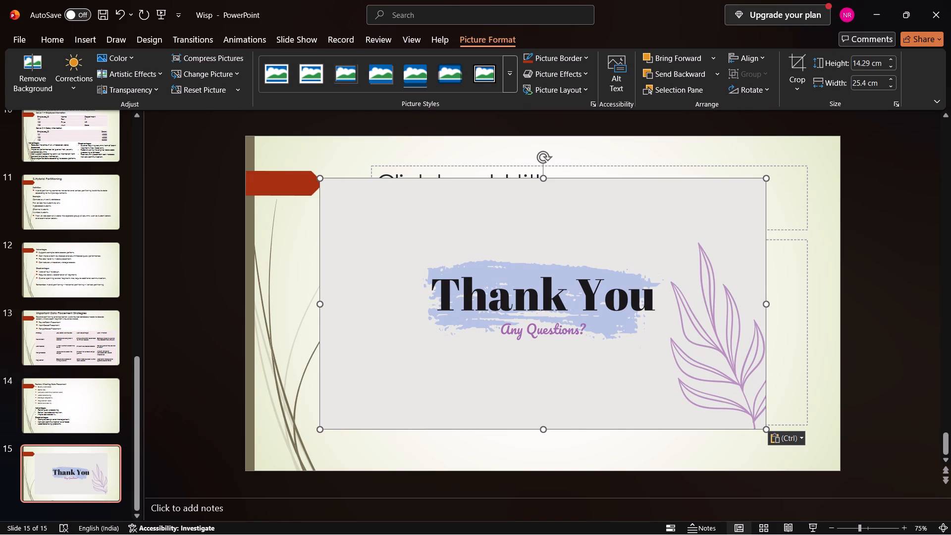
Enlarge the Thank You image to the slide's bottom-right corner and stretch its left edge to the slide's left edge, about 33.84 by 16.66 cm.
left_click(766, 430)
left_click_drag(766, 430, 822, 468)
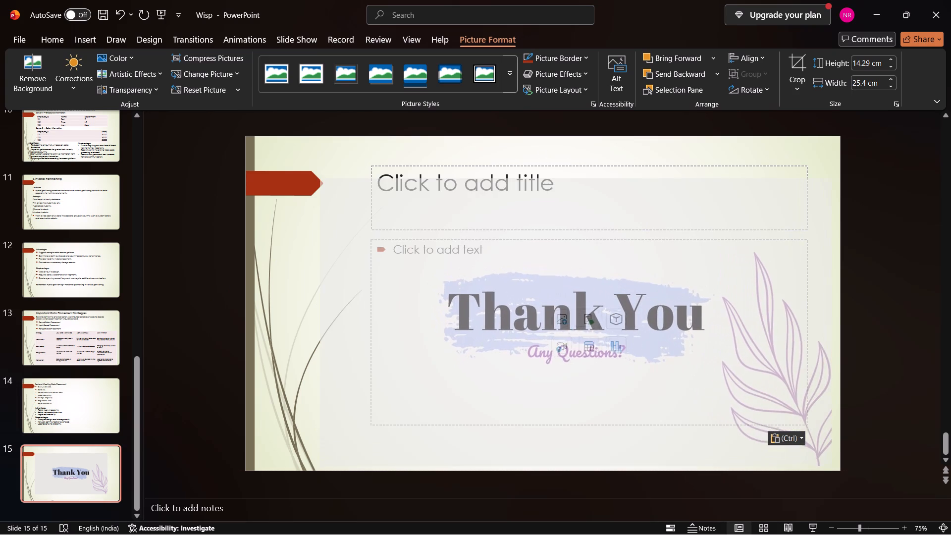
left_click_drag(822, 468, 796, 465)
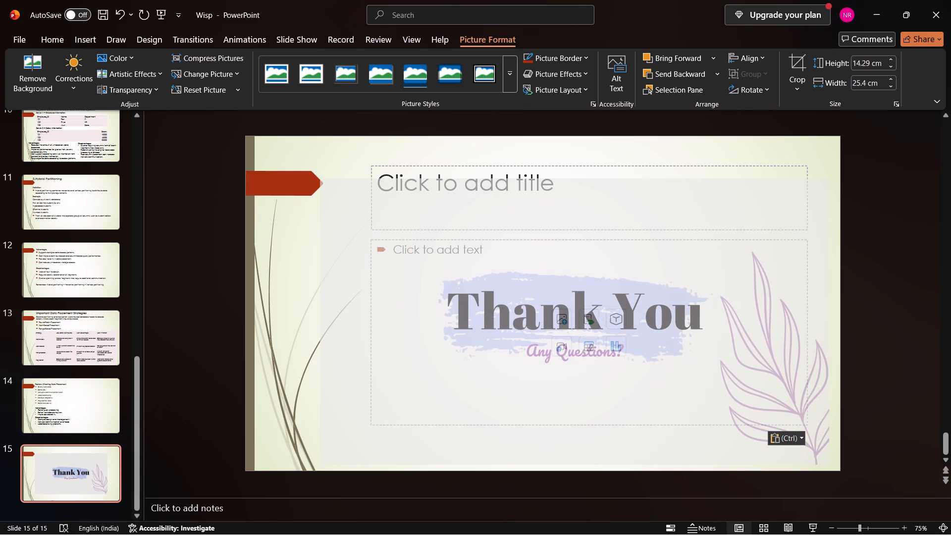
left_click_drag(796, 465, 813, 469)
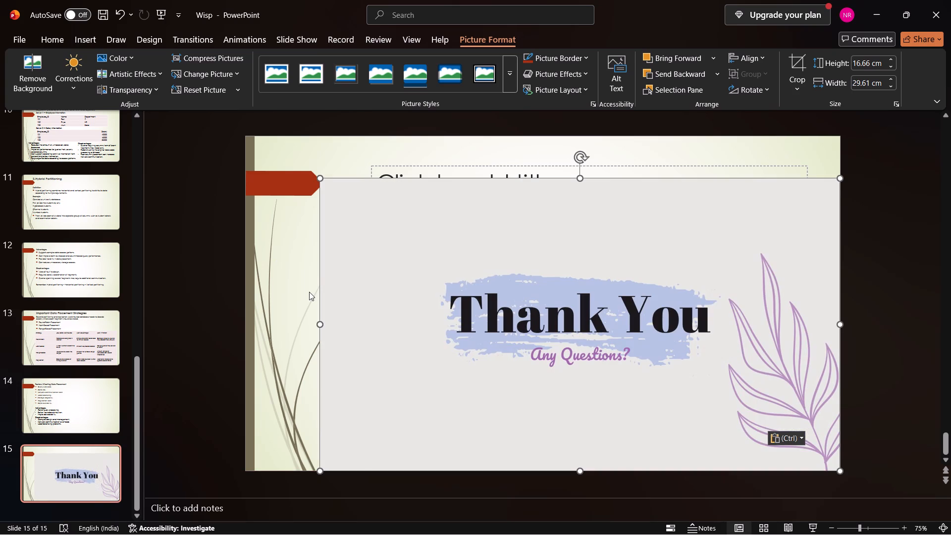
left_click_drag(317, 326, 323, 321)
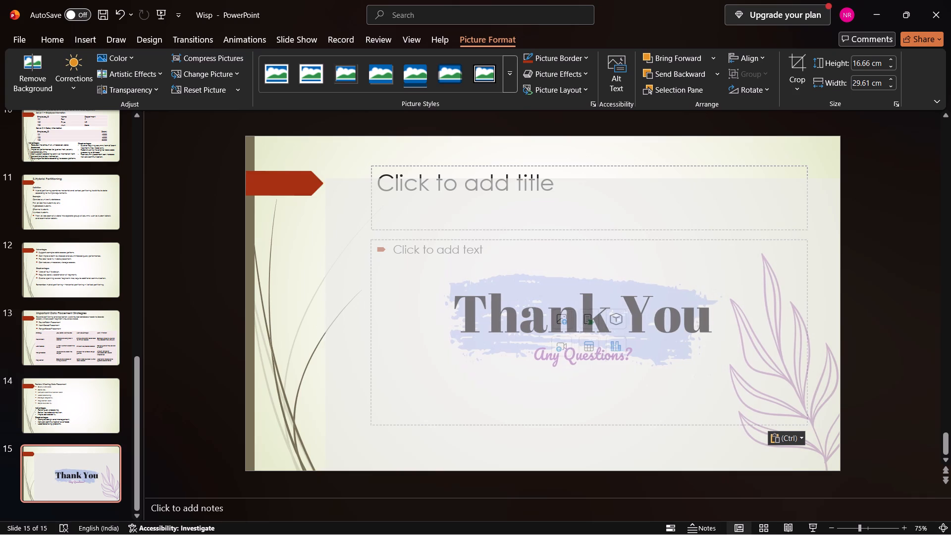
left_click_drag(323, 321, 247, 253)
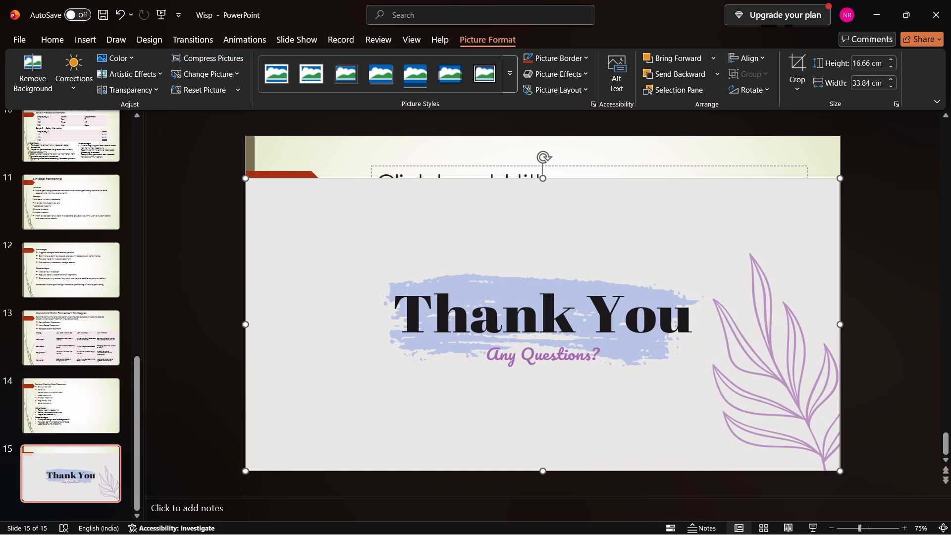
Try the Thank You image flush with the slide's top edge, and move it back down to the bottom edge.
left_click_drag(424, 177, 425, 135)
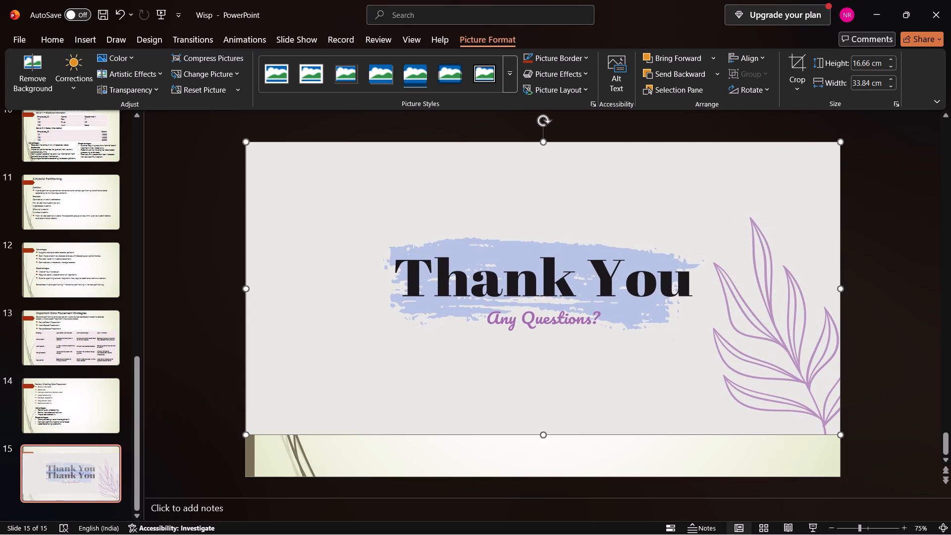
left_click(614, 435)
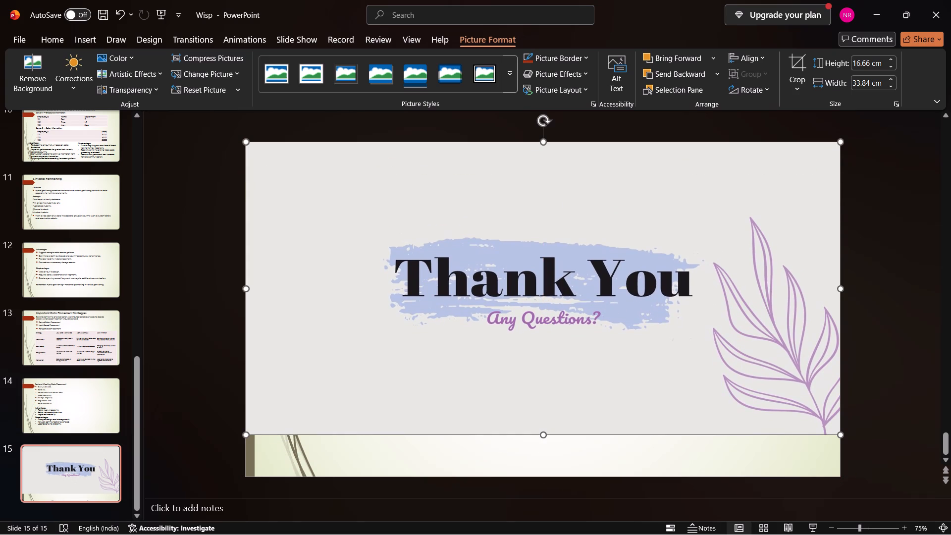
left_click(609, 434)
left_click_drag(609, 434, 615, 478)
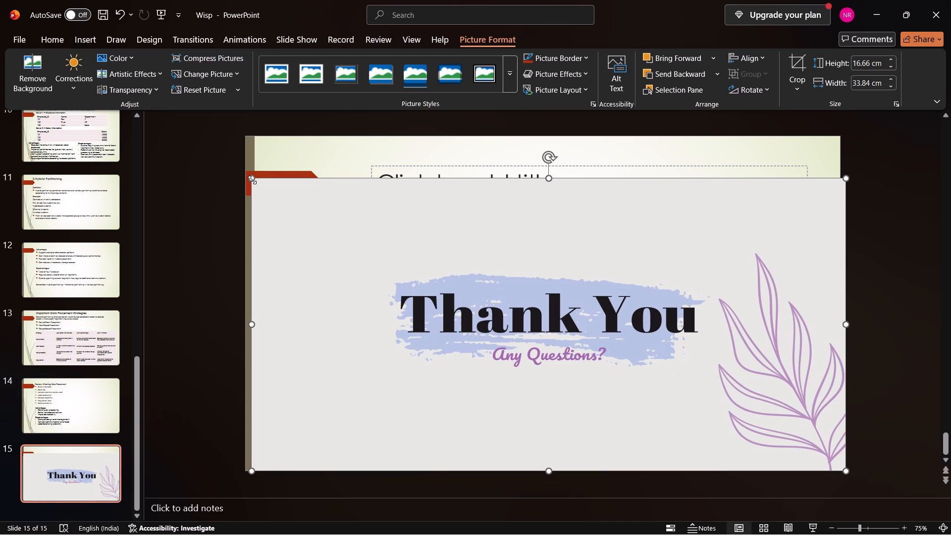
Shrink the Thank You image to about 20.3 by 9.99 cm and align it with the slide's top-left corner.
left_click_drag(252, 180, 284, 143)
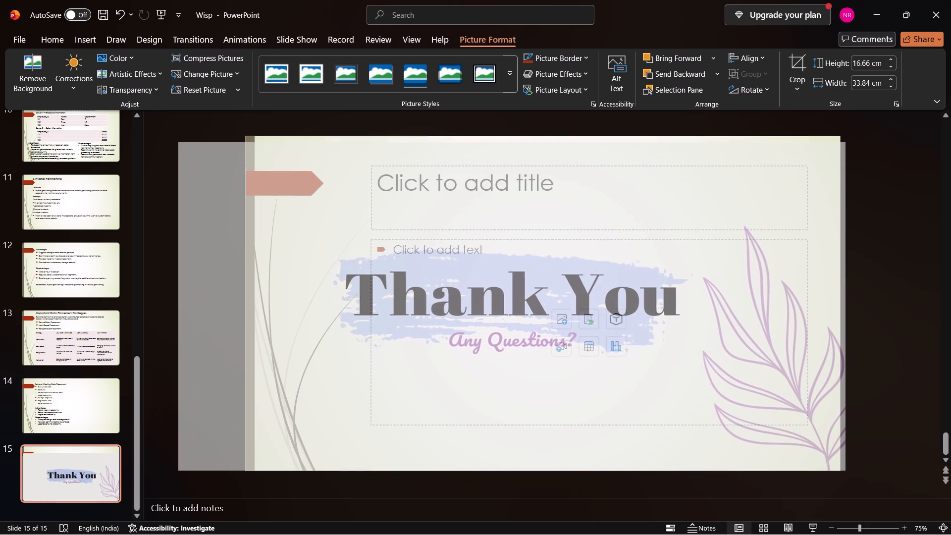
left_click_drag(284, 143, 519, 168)
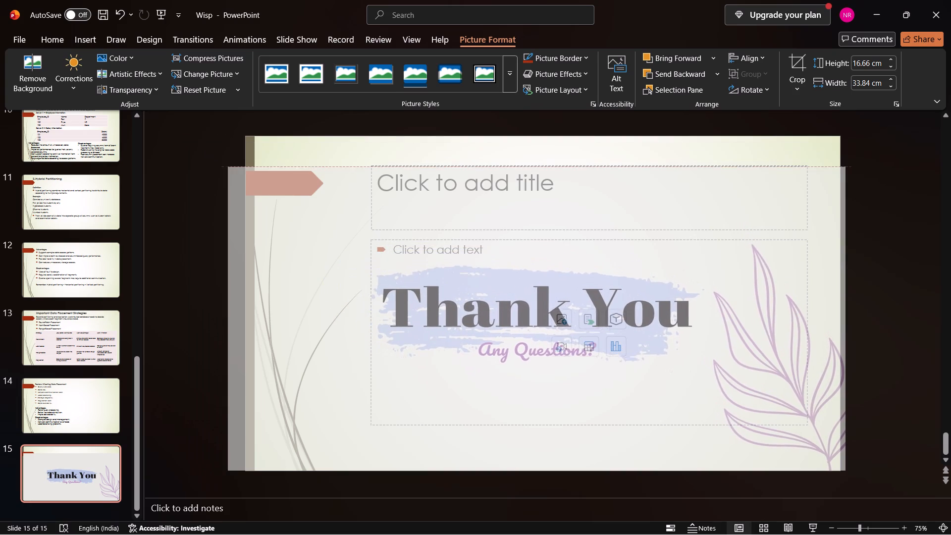
left_click_drag(519, 168, 559, 134)
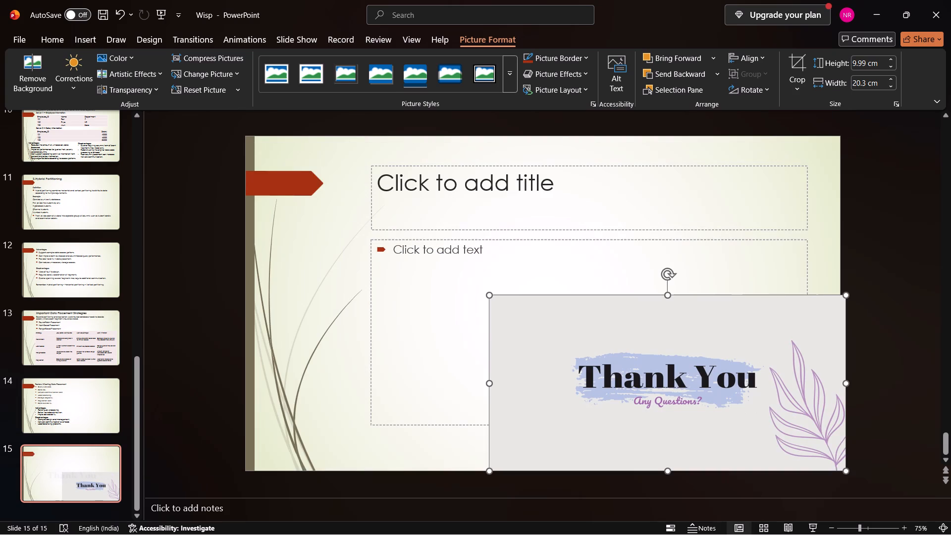
left_click(750, 294)
left_click_drag(750, 294, 691, 148)
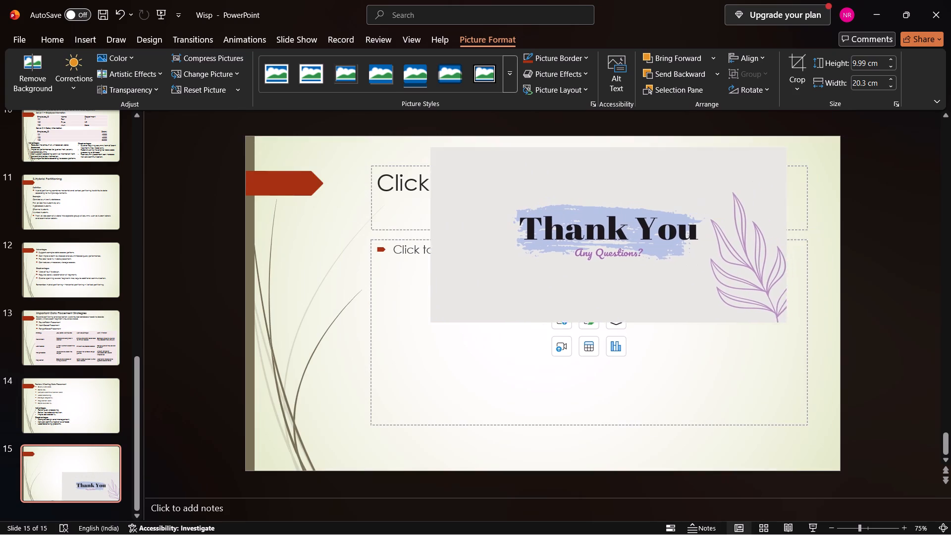
left_click_drag(691, 148, 648, 199)
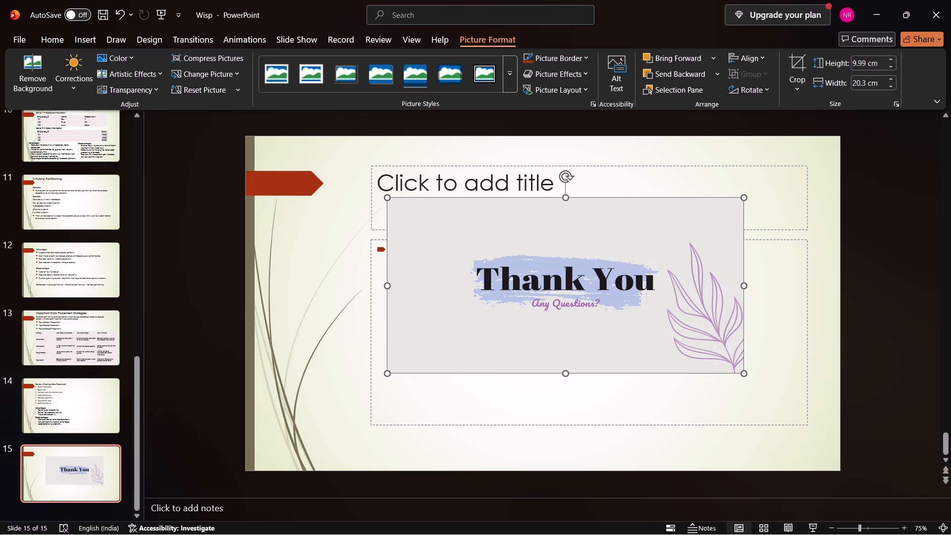
left_click_drag(543, 196, 400, 102)
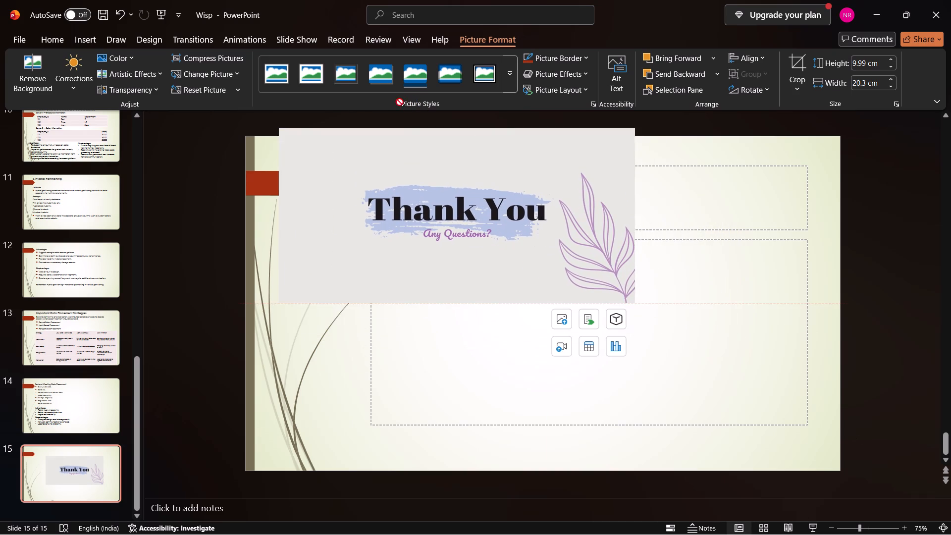
left_click_drag(400, 102, 400, 134)
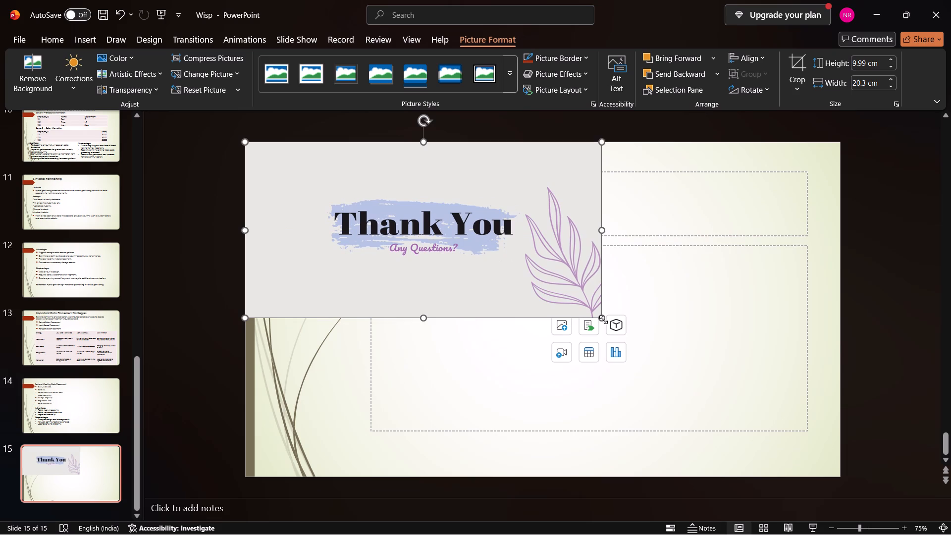
Enlarge the Thank You image, then extend its bottom and right edges to fill the slide, about 33.9 by 19.05 cm.
left_click(603, 319)
left_click_drag(603, 319, 778, 462)
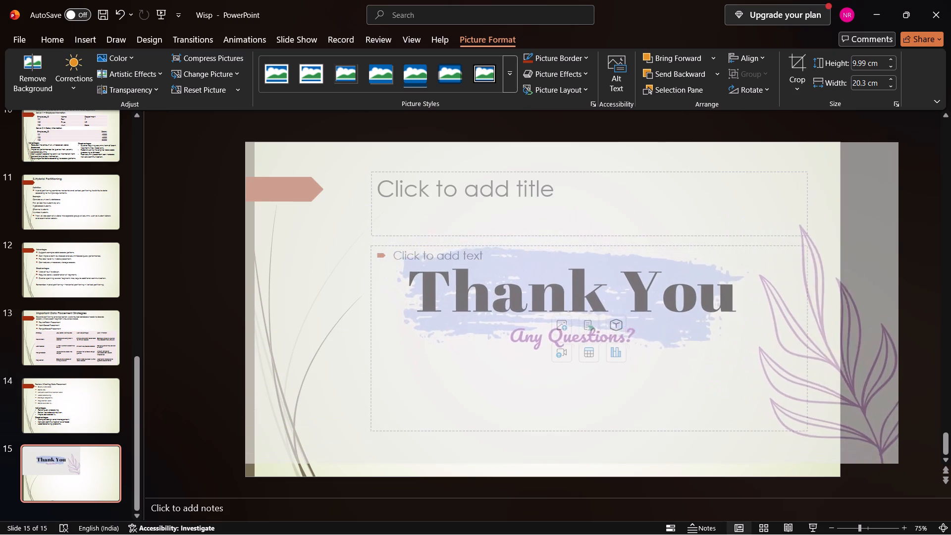
left_click_drag(778, 462, 680, 433)
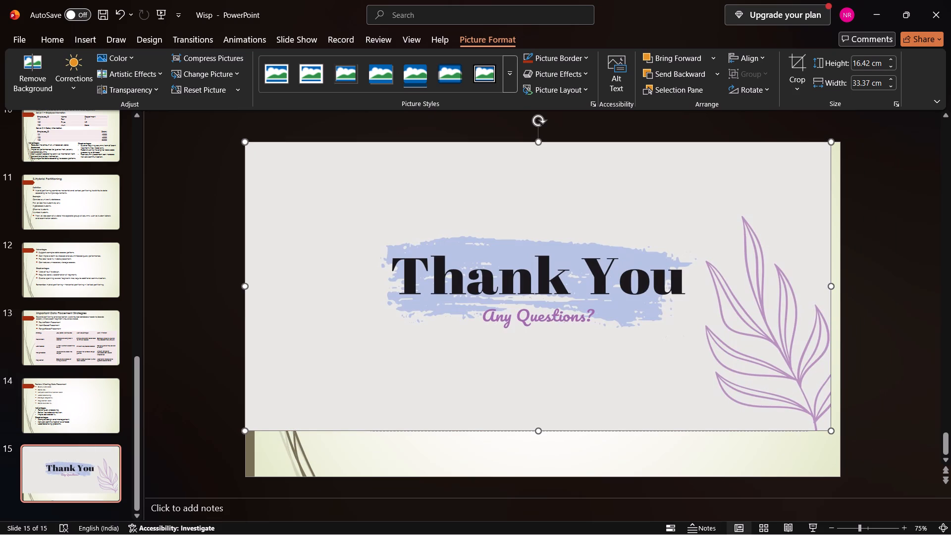
left_click_drag(537, 431, 540, 459)
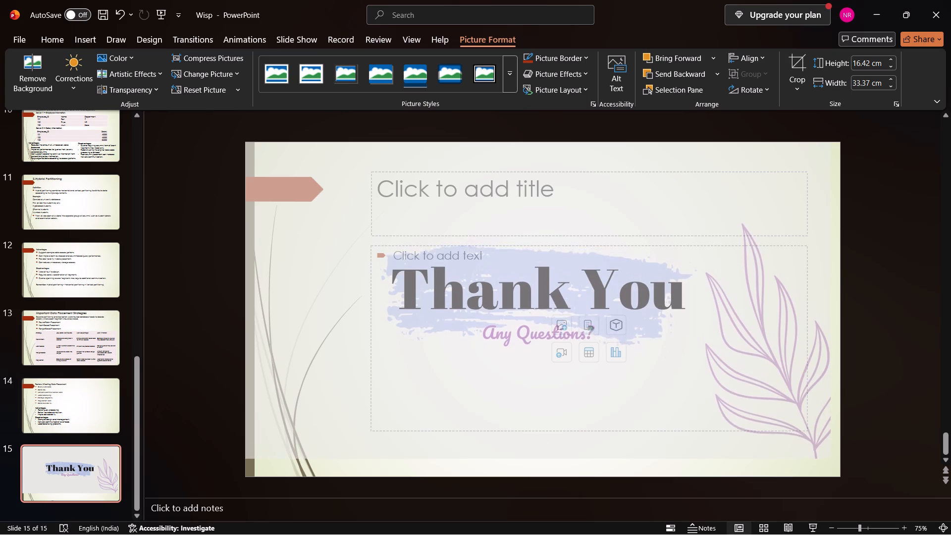
left_click_drag(540, 459, 545, 477)
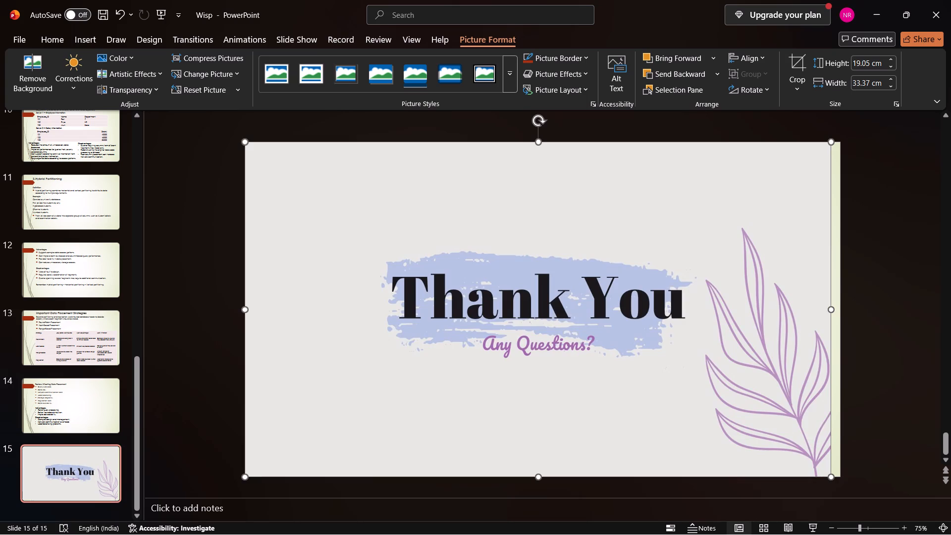
left_click(828, 309)
left_click_drag(832, 308, 841, 316)
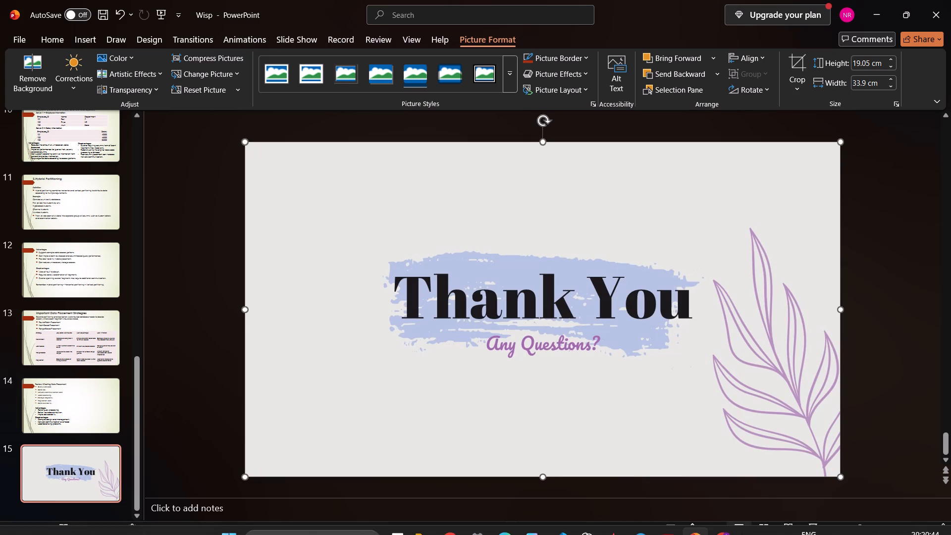
Switch to Chrome, close the full-size purple-leaf image and browse the other Thank You slide image results.
left_click(716, 518)
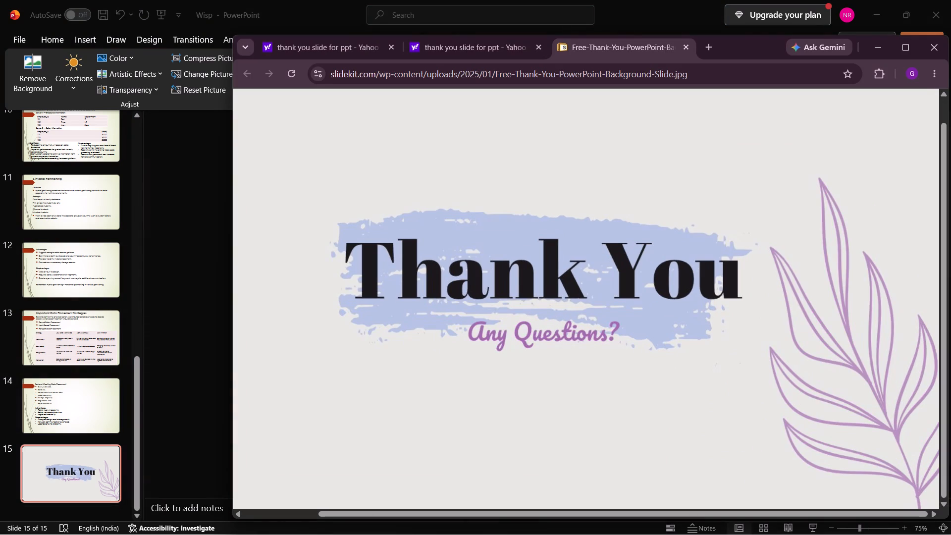
left_click(807, 125)
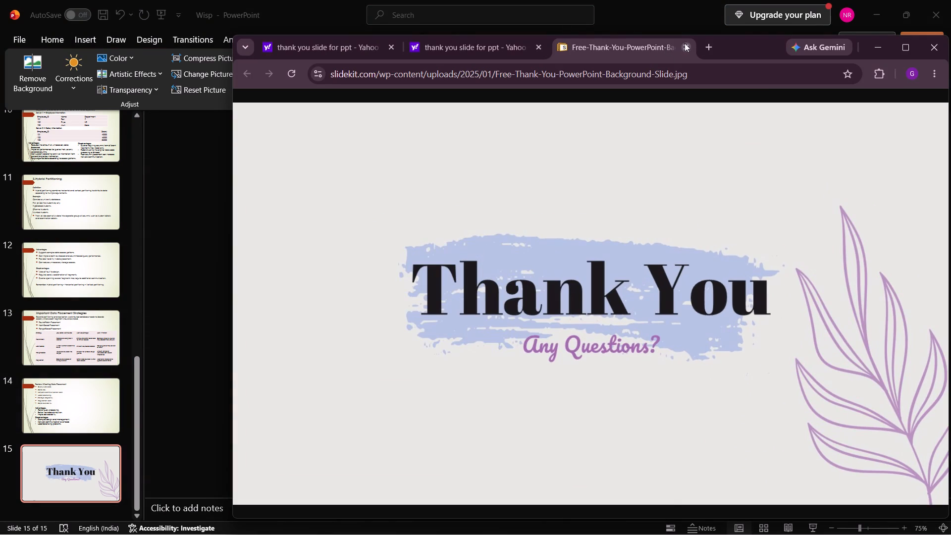
left_click(685, 43)
scroll(677, 361, "down", 1)
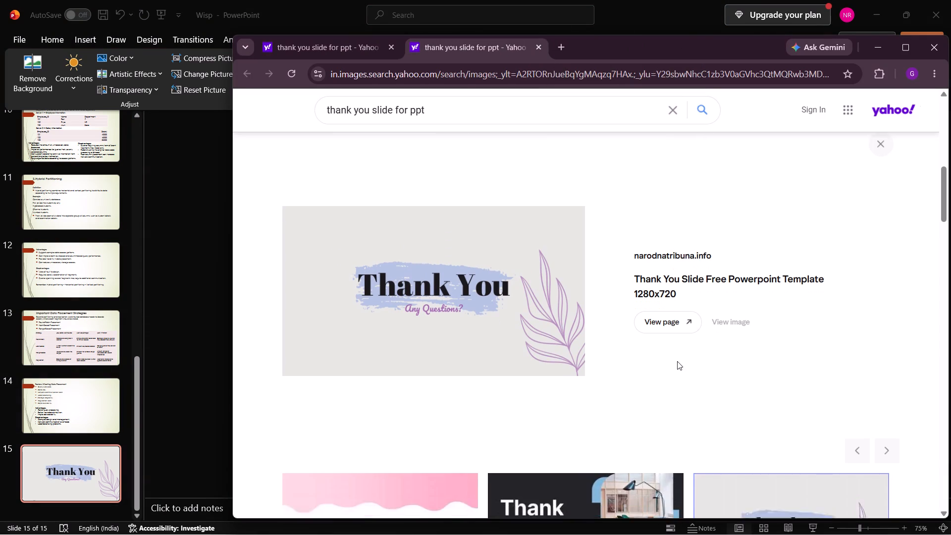
scroll(677, 361, "down", 1)
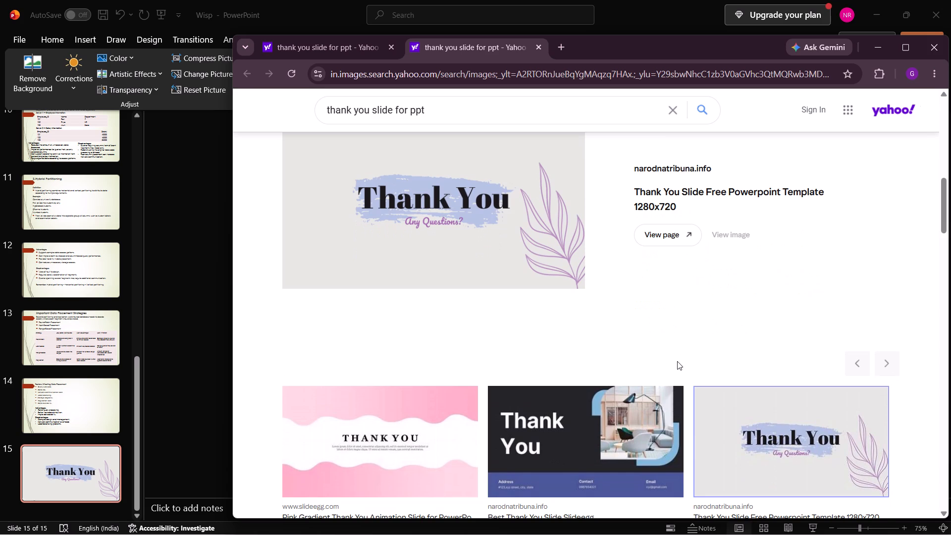
scroll(677, 361, "down", 3)
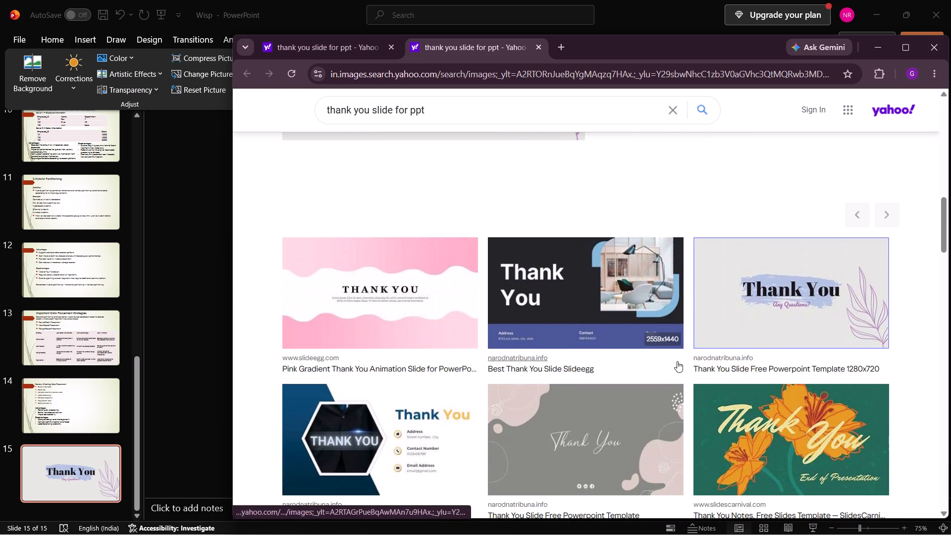
scroll(702, 411, "down", 3)
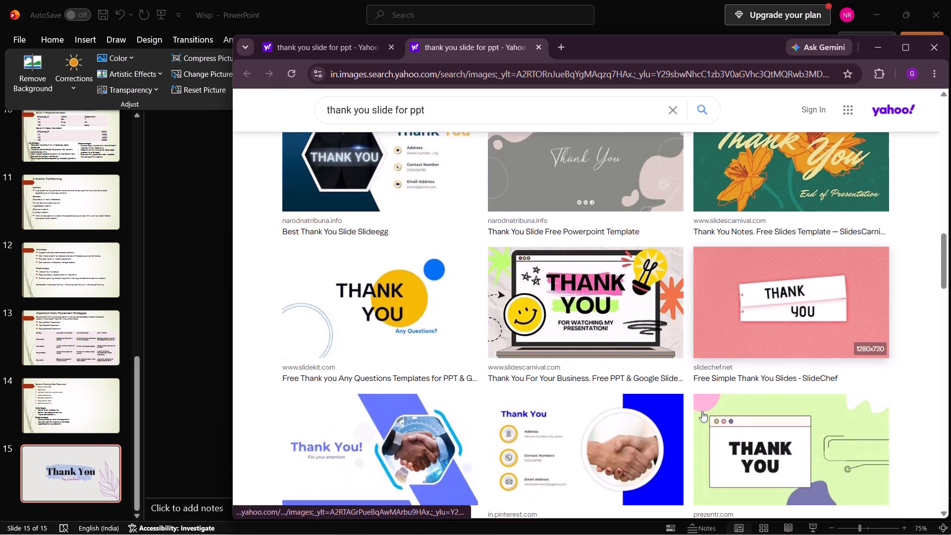
scroll(702, 411, "down", 1)
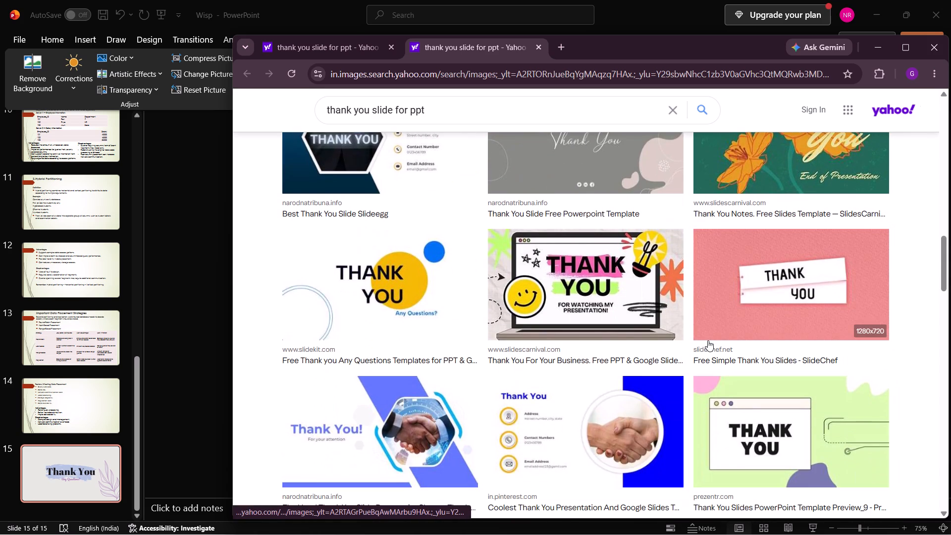
scroll(529, 393, "down", 4)
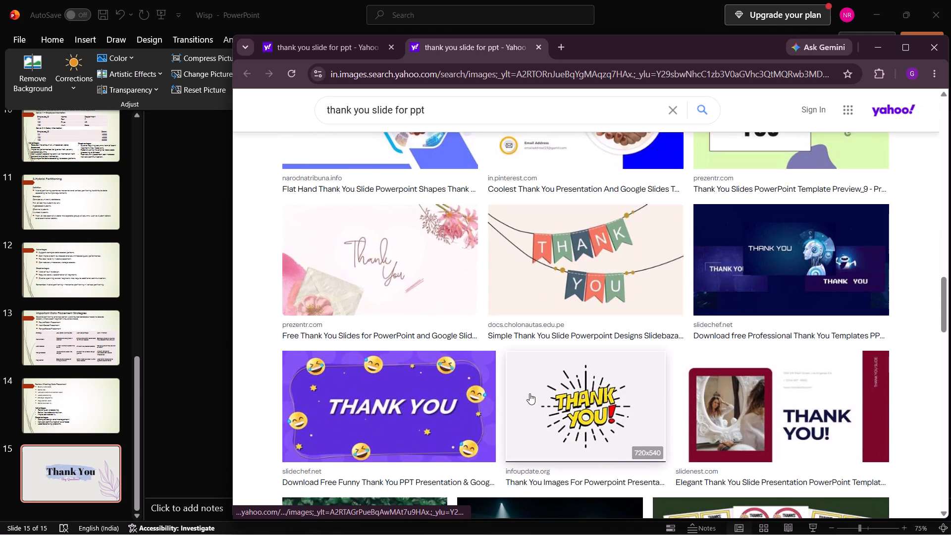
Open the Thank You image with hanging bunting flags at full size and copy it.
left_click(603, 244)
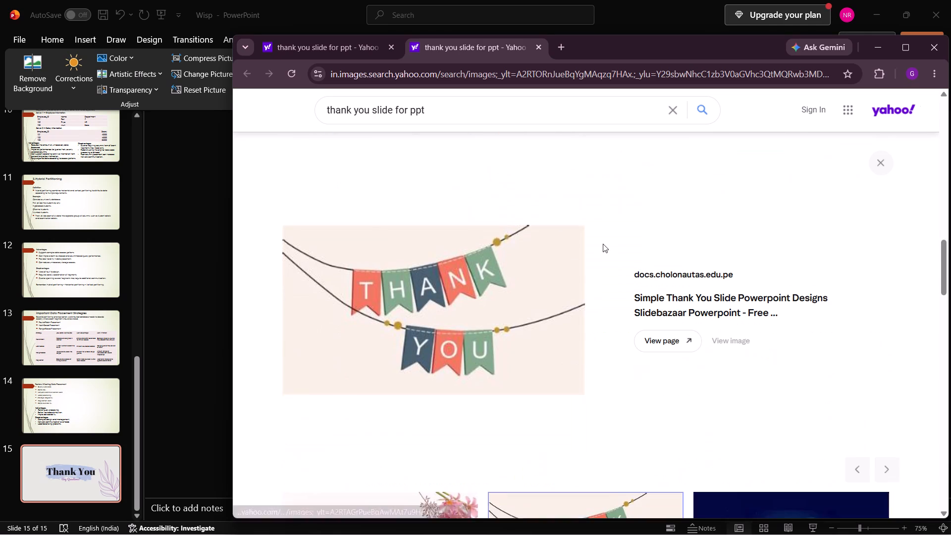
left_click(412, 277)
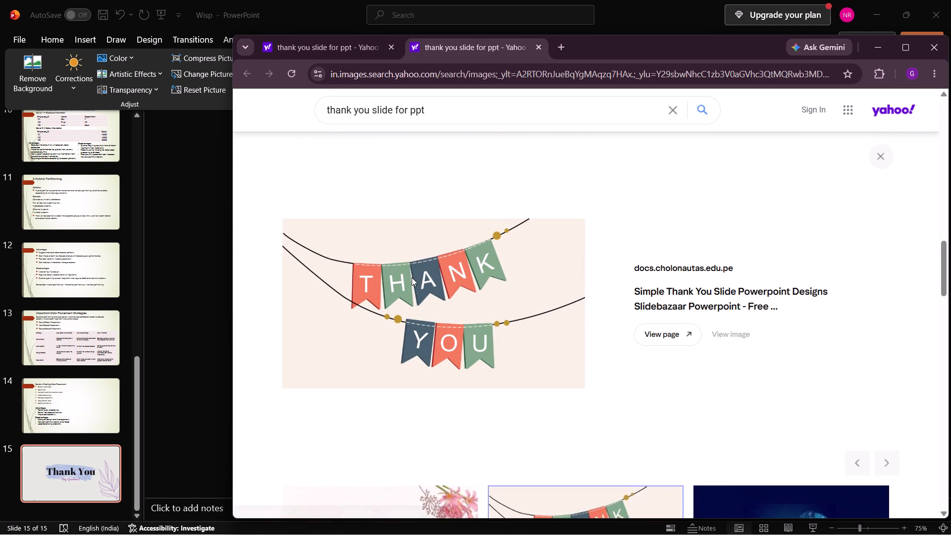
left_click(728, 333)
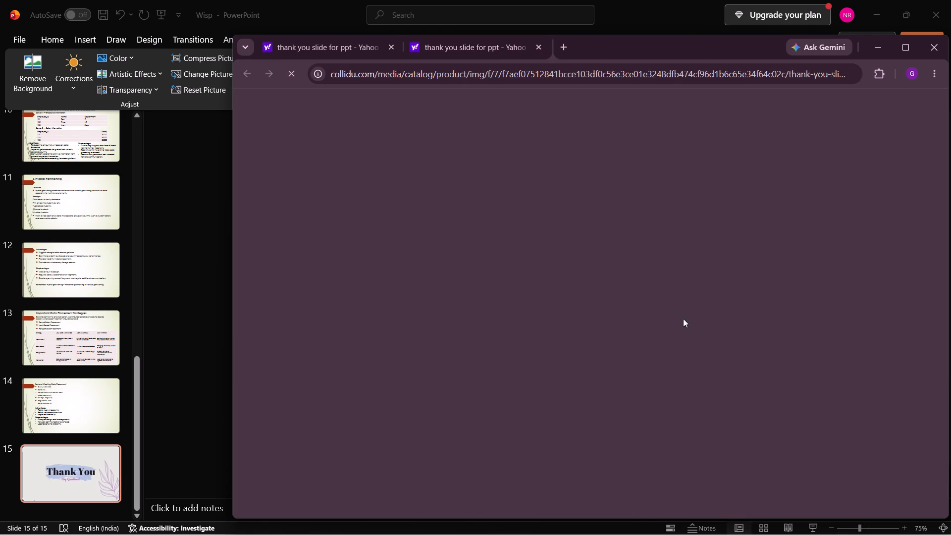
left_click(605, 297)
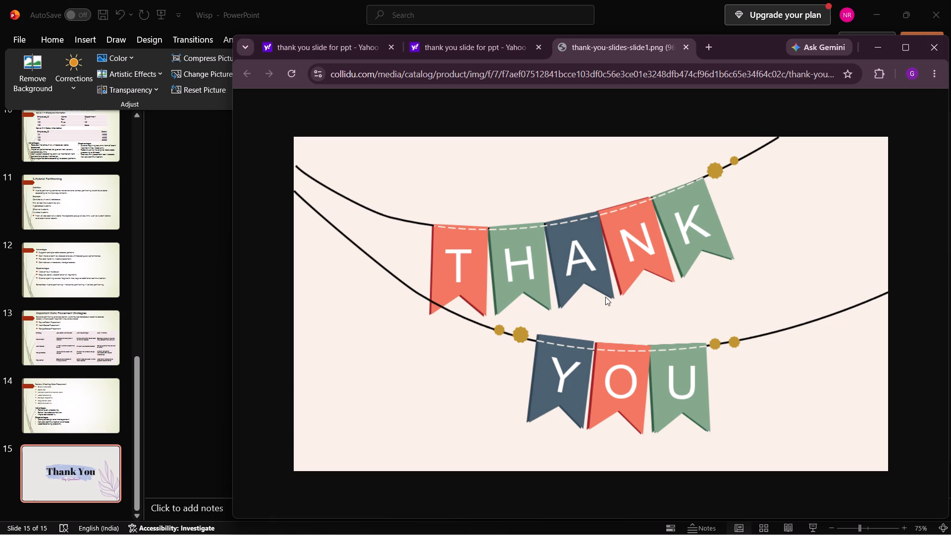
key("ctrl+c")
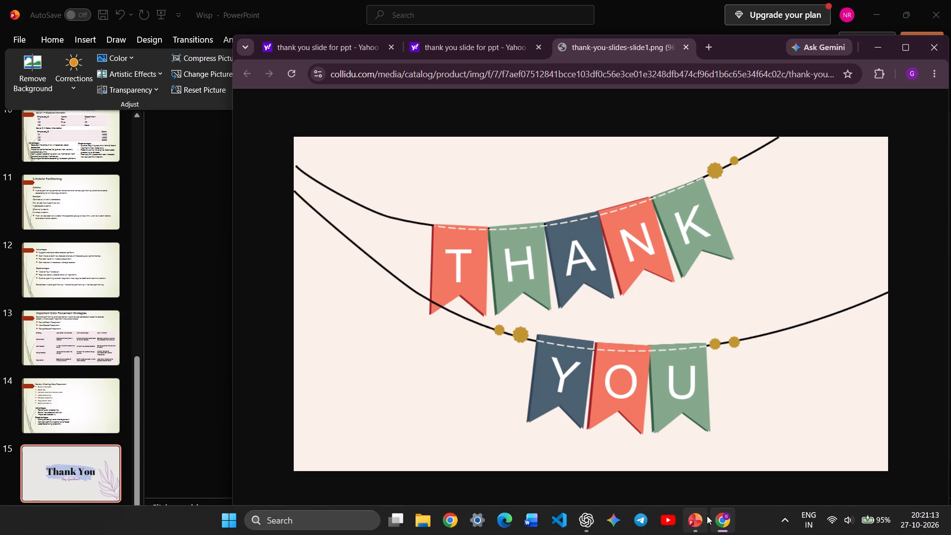
Switch back to PowerPoint, go to slide 1 and place the cursor in its empty title placeholder.
left_click(699, 523)
left_click(619, 425)
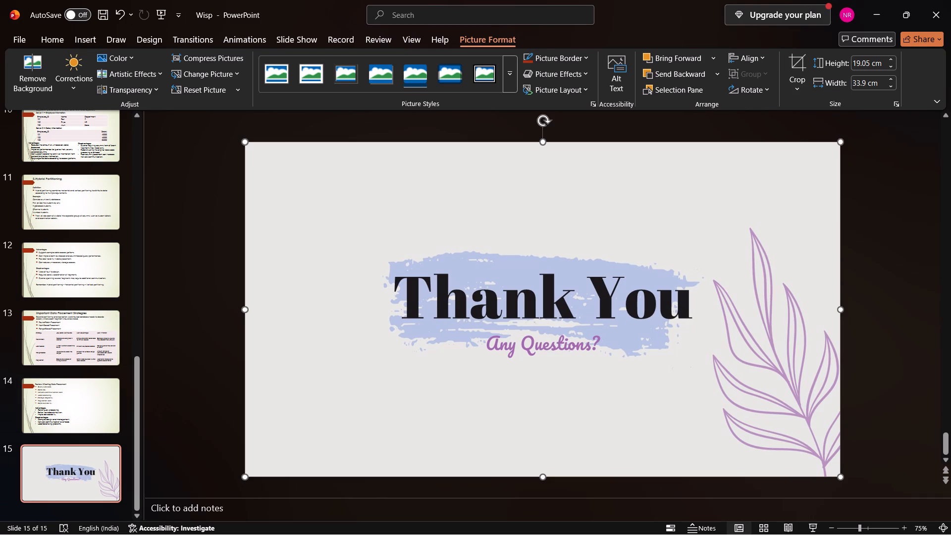
scroll(94, 217, "up", 8)
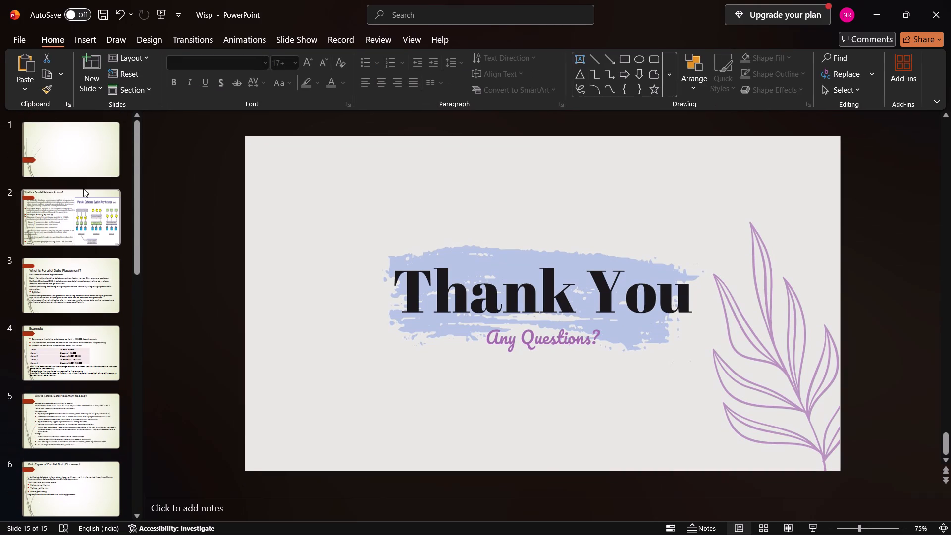
left_click(68, 142)
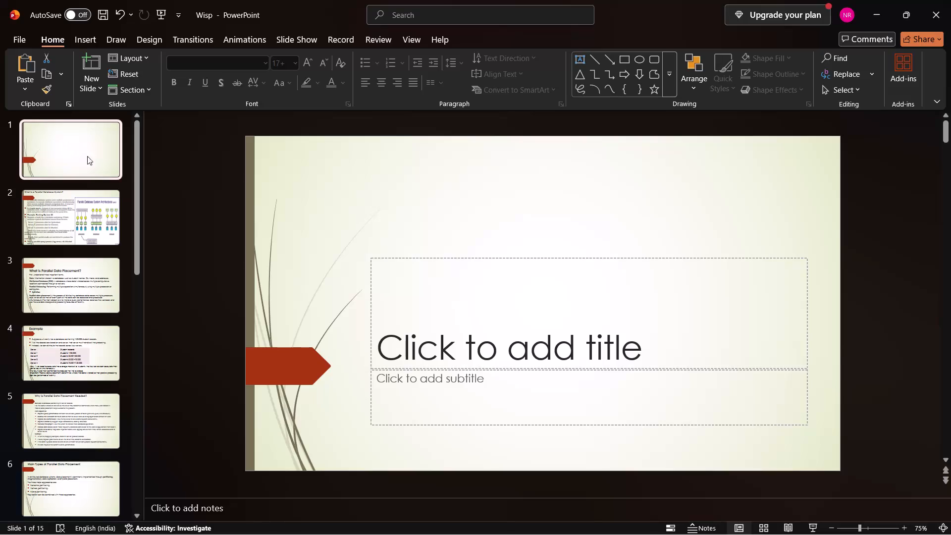
left_click(482, 320)
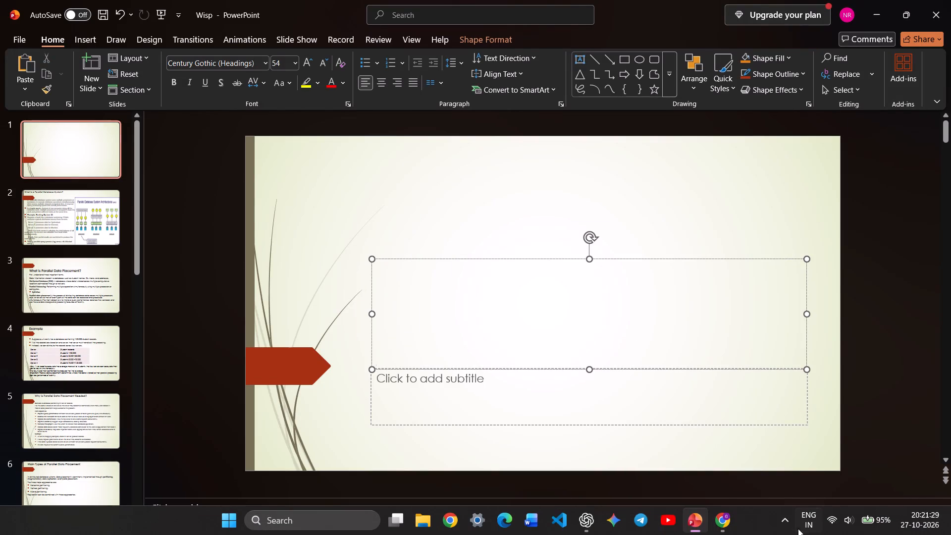
Switch to Chrome and return to the search box of the first Thank You slide results.
left_click(715, 520)
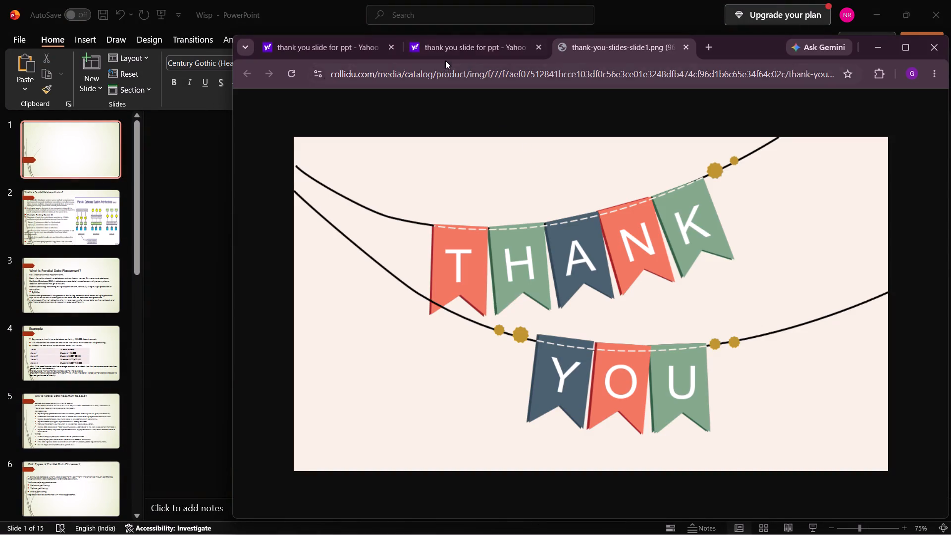
left_click(373, 55)
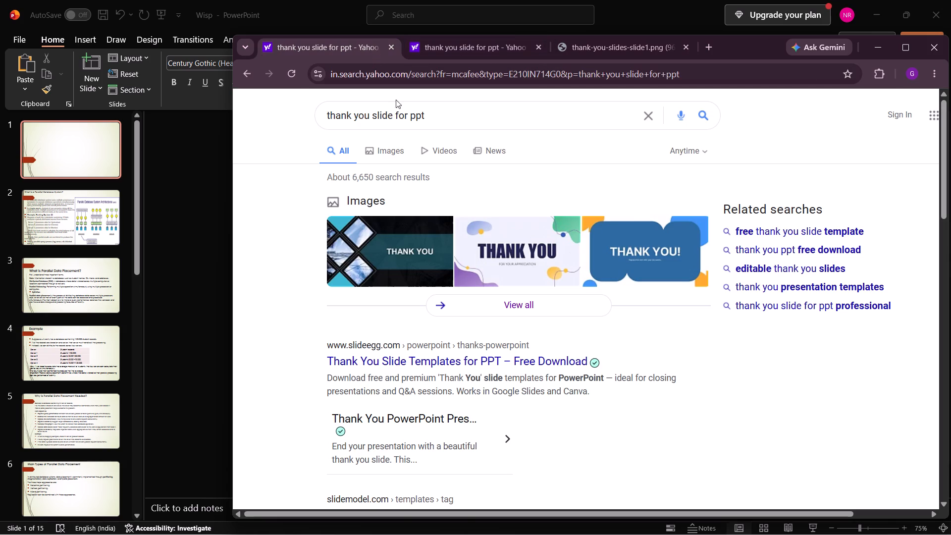
left_click(443, 119)
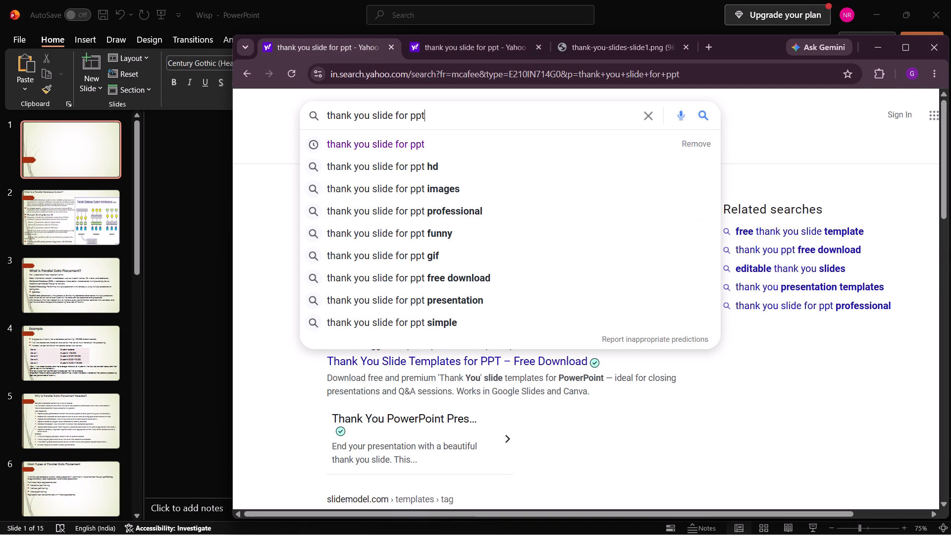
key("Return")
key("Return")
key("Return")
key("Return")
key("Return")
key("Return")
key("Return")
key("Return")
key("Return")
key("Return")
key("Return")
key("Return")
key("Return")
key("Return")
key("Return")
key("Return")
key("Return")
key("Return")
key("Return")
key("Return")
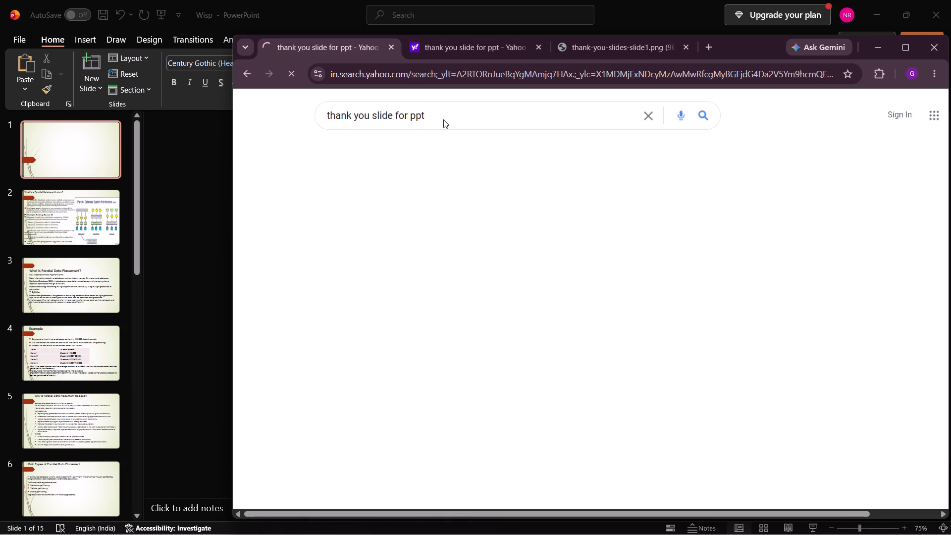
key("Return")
Replace the Thank You slide query with a search for sridevi women's engineering college.
key("BackSpace")
key("BackSpace")
key("BackSpace")
key("BackSpace")
key("BackSpace")
key("BackSpace")
key("BackSpace")
key("BackSpace")
key("BackSpace")
key("BackSpace")
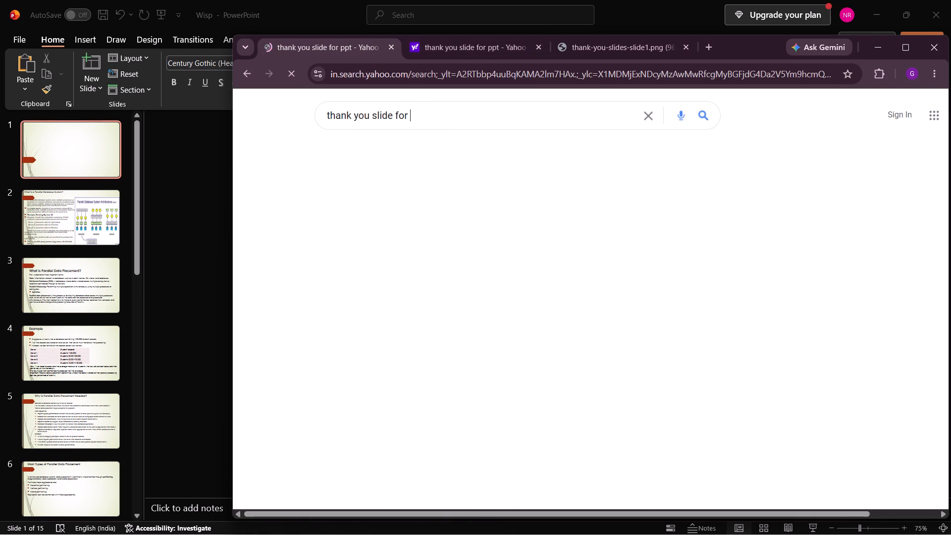
left_click(649, 118)
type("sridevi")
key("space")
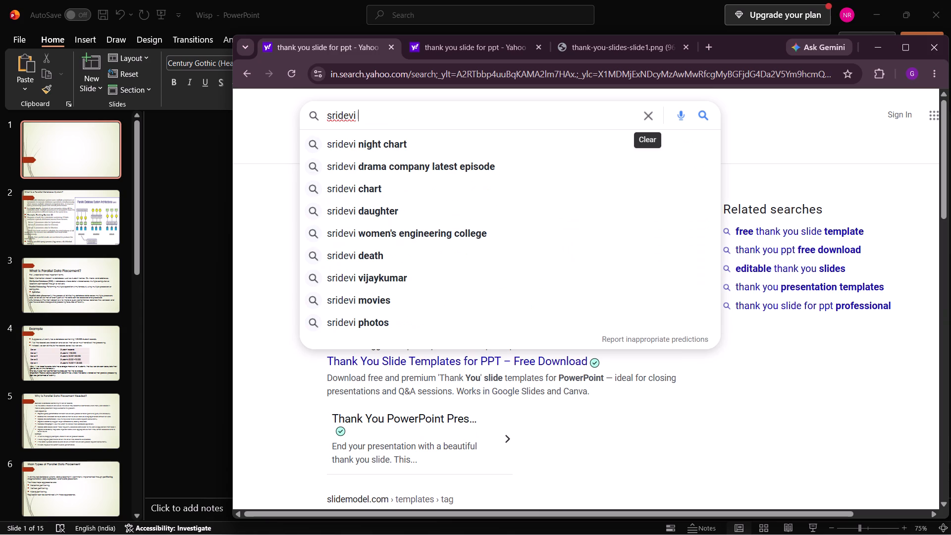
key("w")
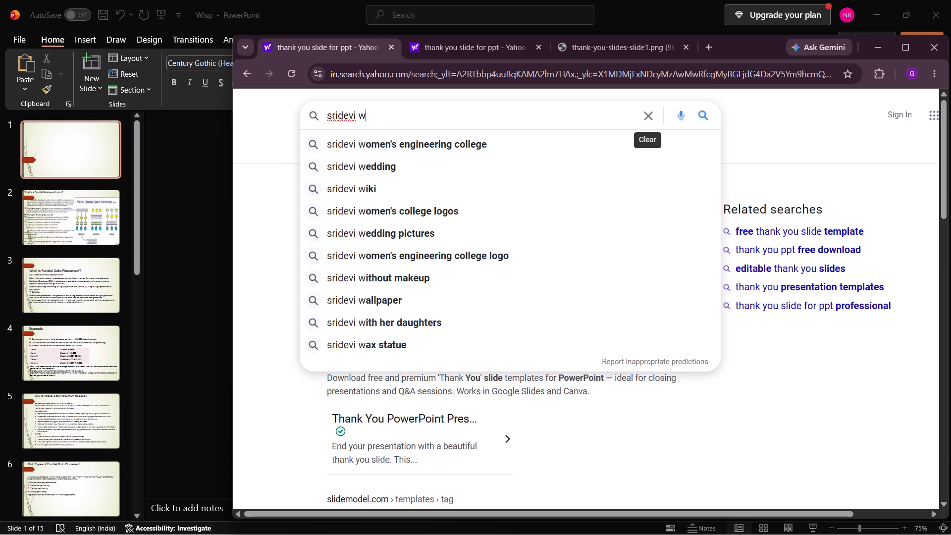
left_click(459, 149)
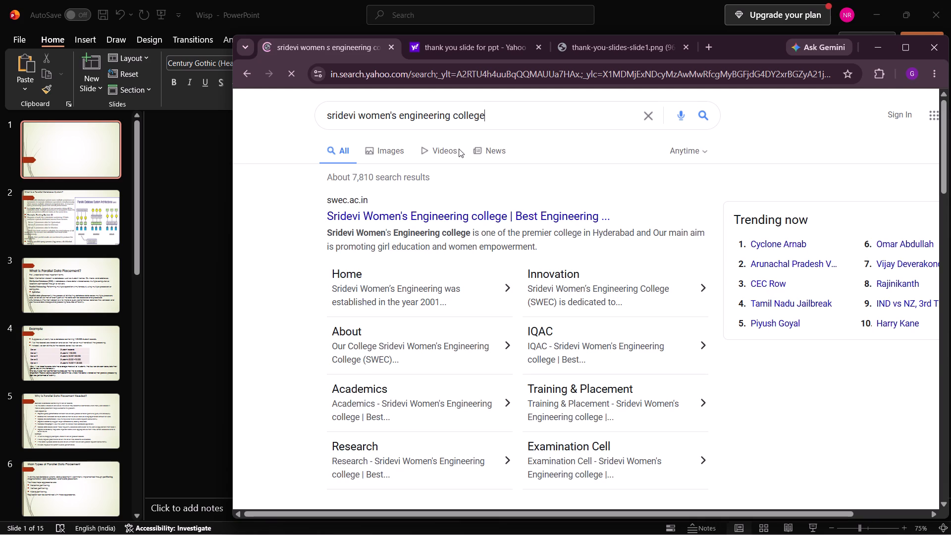
Extend the search to sridevi women's engineering college logo and preview the logo image that includes the college name.
left_click(499, 116)
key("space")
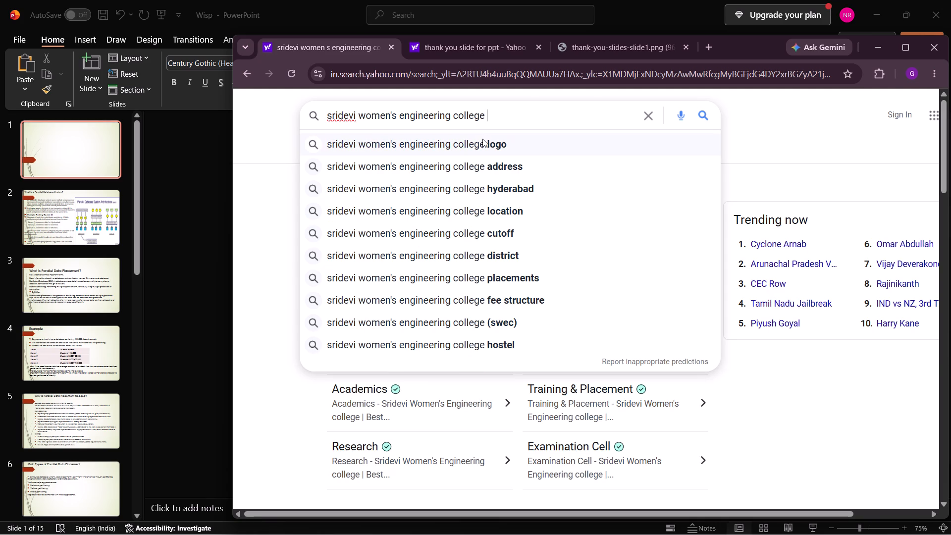
left_click(483, 139)
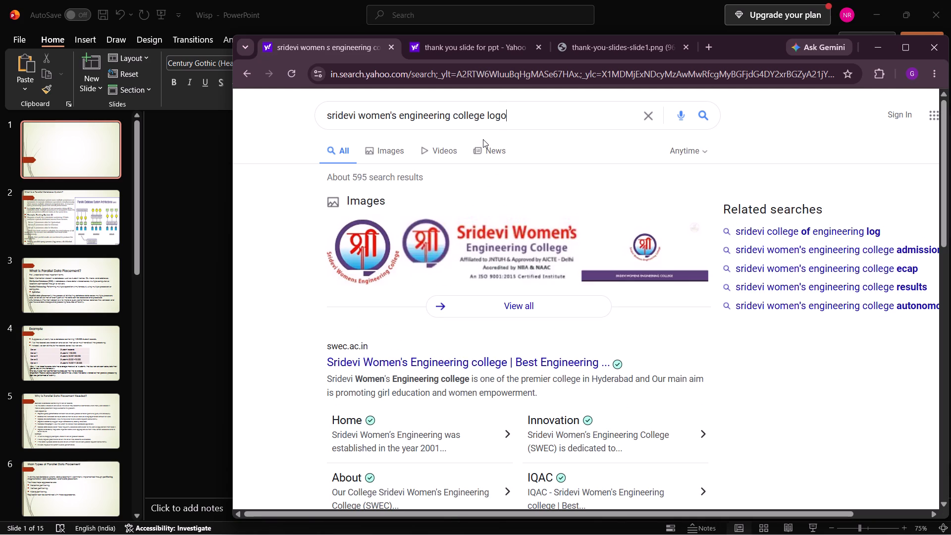
left_click(433, 250)
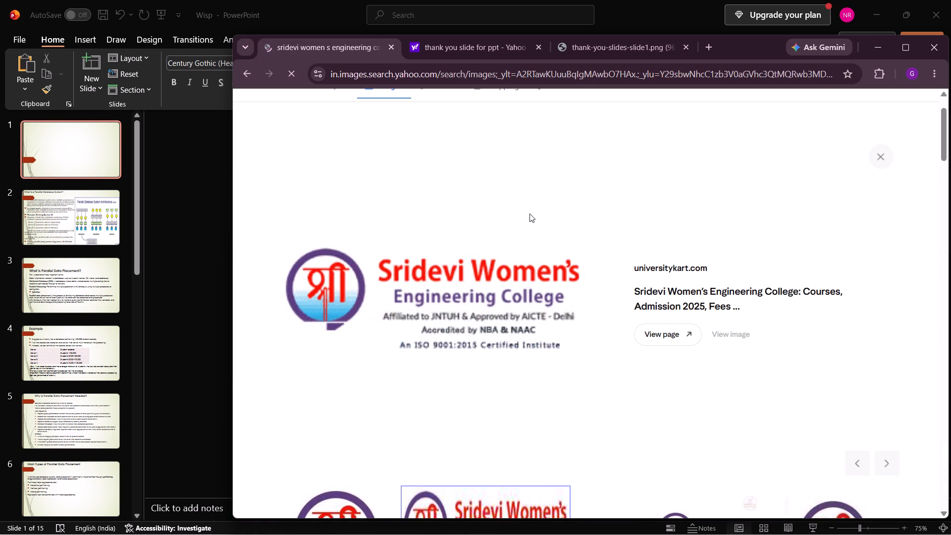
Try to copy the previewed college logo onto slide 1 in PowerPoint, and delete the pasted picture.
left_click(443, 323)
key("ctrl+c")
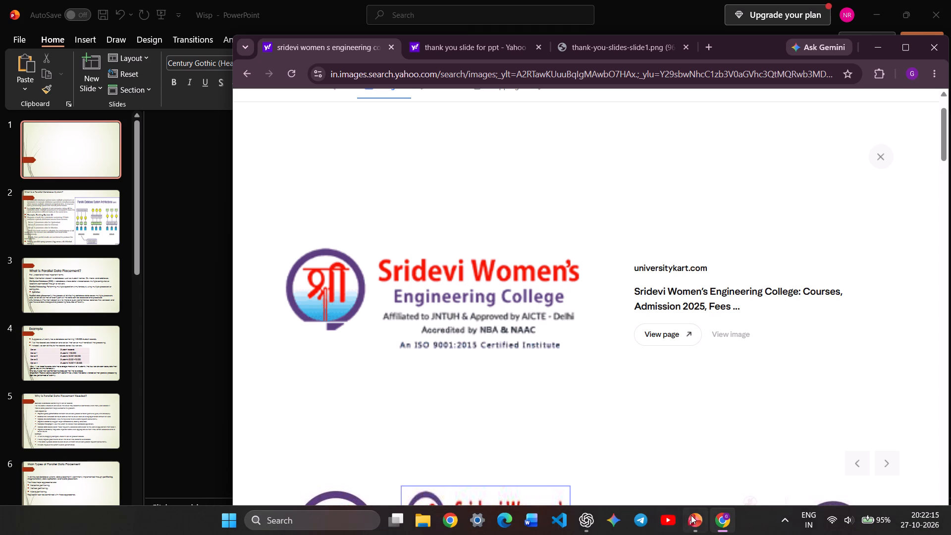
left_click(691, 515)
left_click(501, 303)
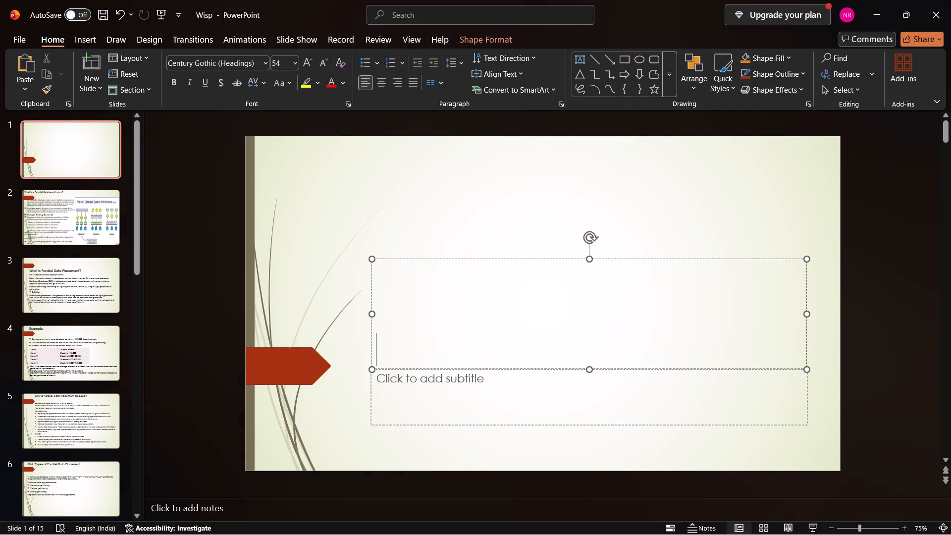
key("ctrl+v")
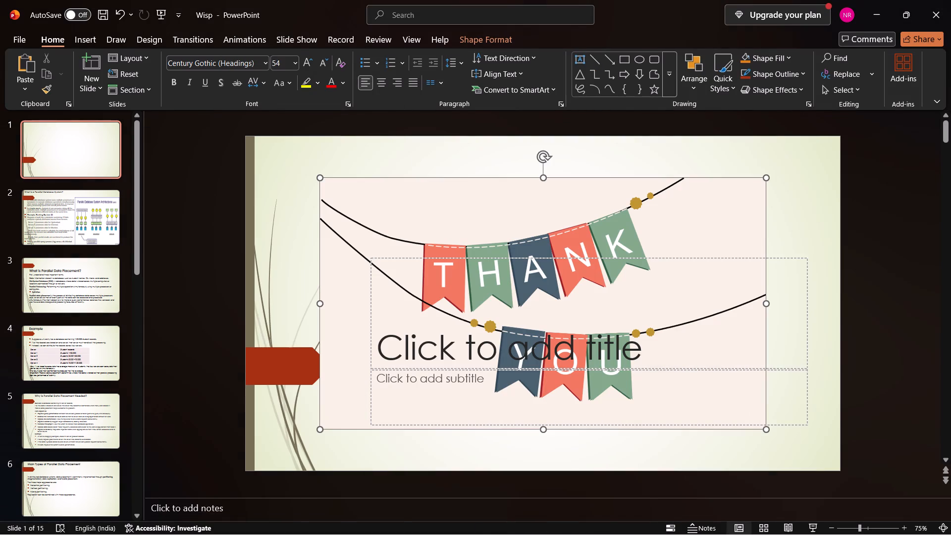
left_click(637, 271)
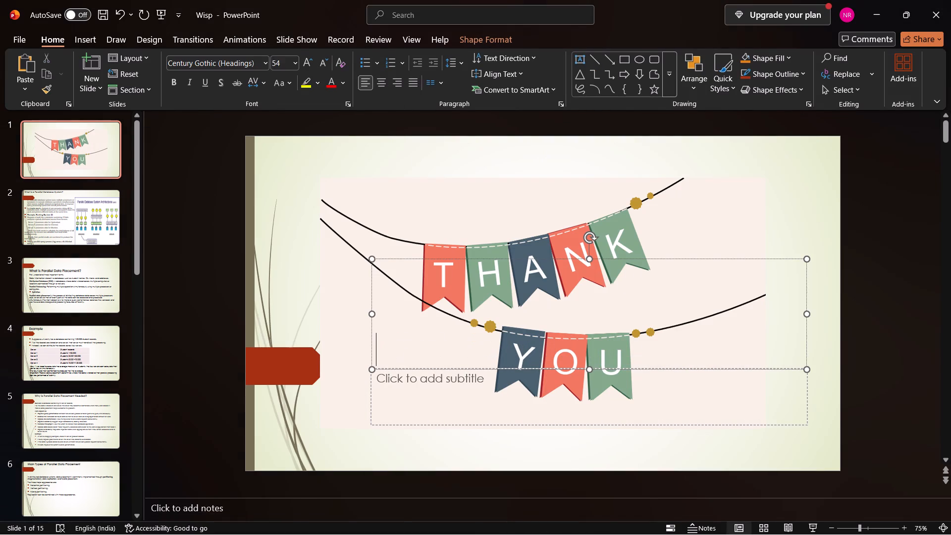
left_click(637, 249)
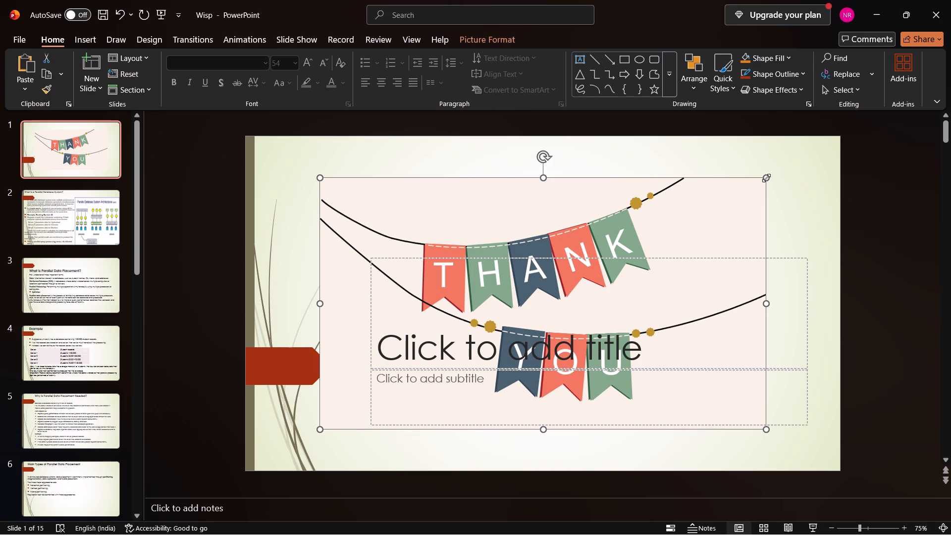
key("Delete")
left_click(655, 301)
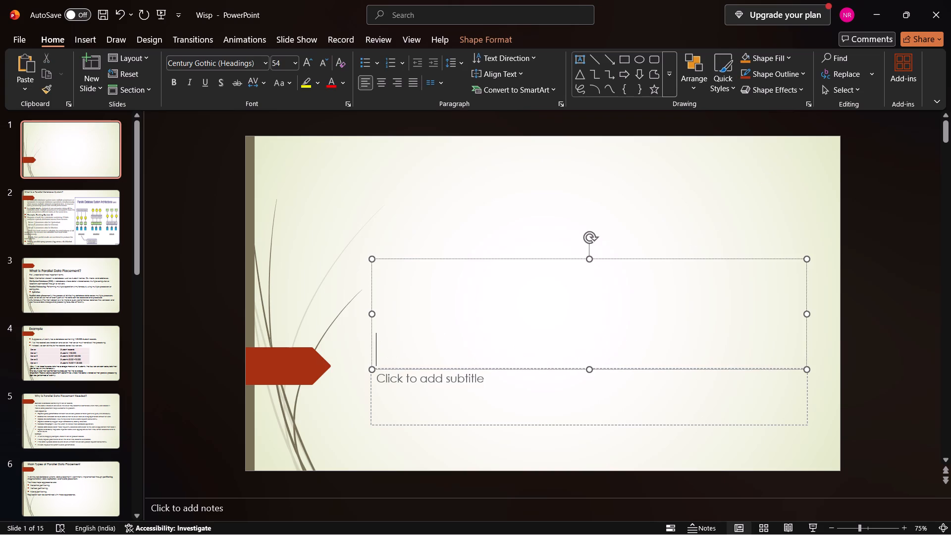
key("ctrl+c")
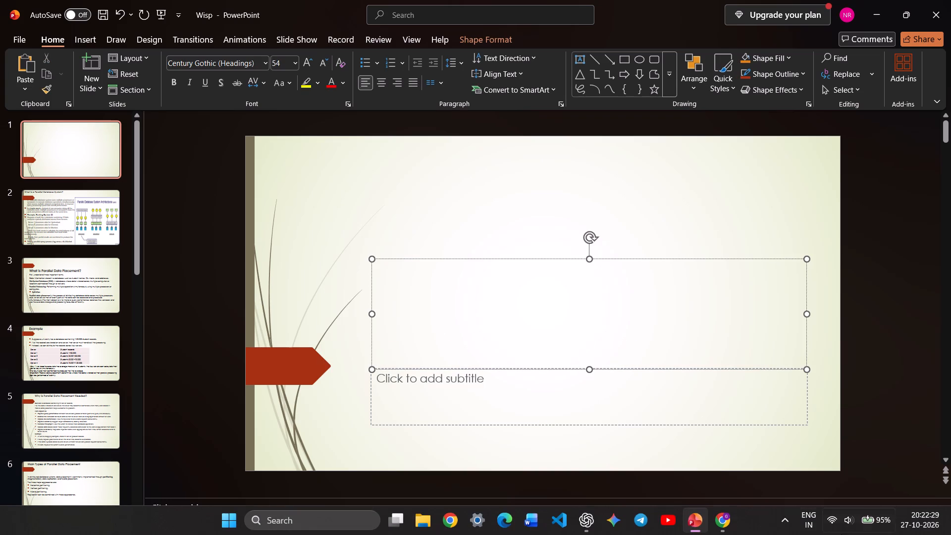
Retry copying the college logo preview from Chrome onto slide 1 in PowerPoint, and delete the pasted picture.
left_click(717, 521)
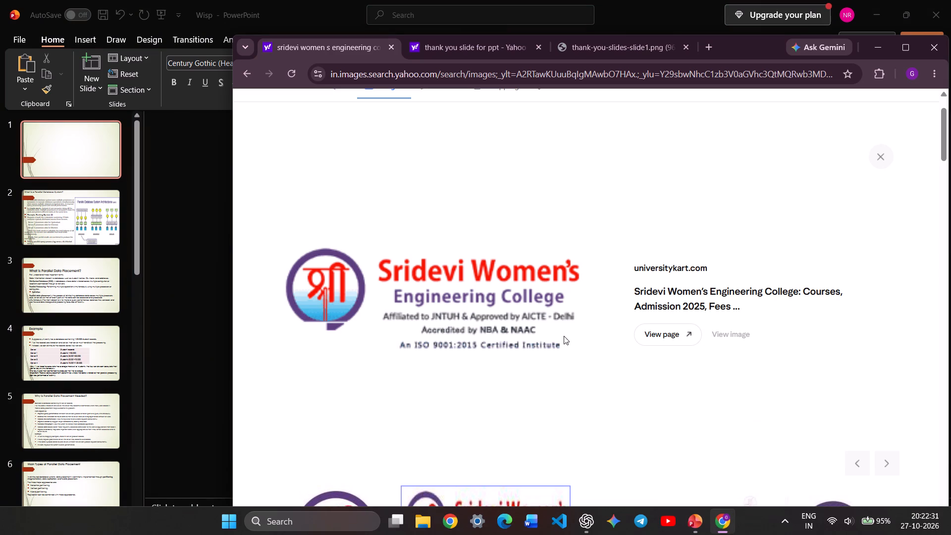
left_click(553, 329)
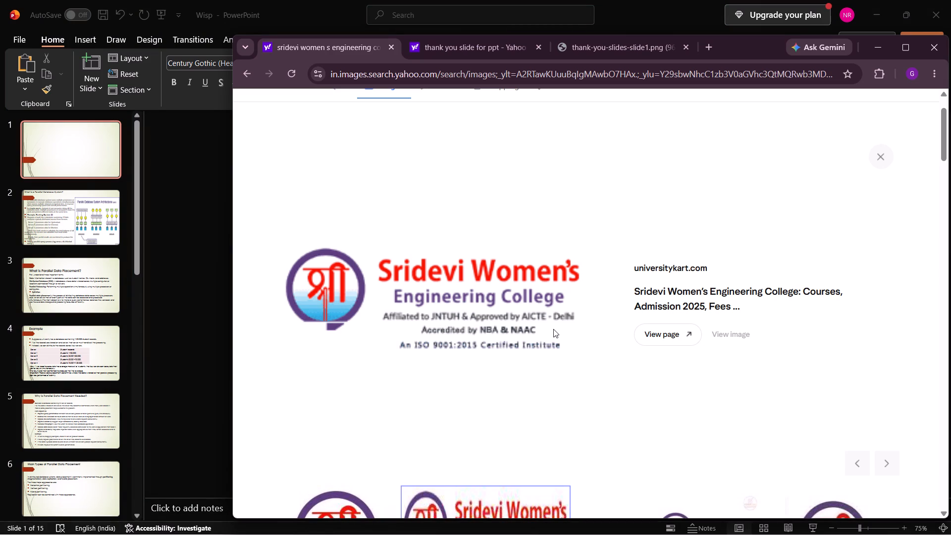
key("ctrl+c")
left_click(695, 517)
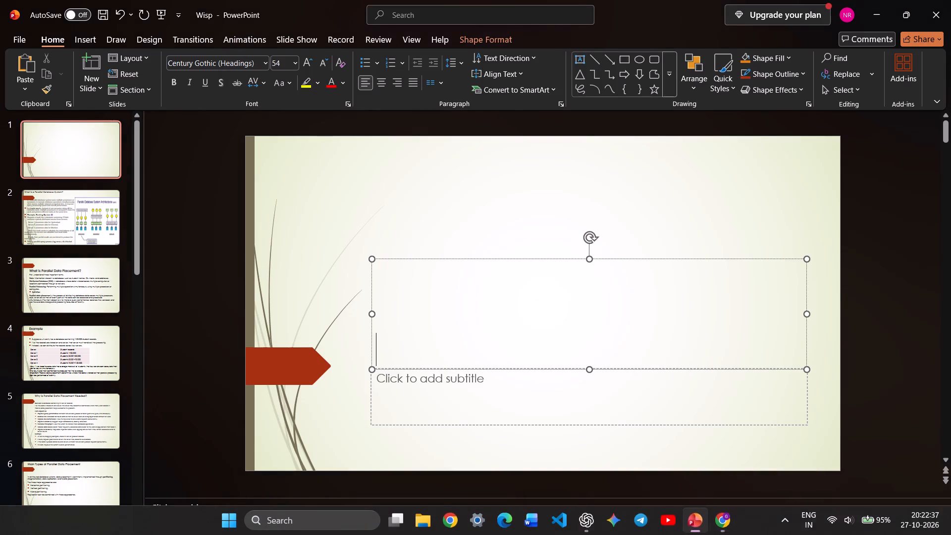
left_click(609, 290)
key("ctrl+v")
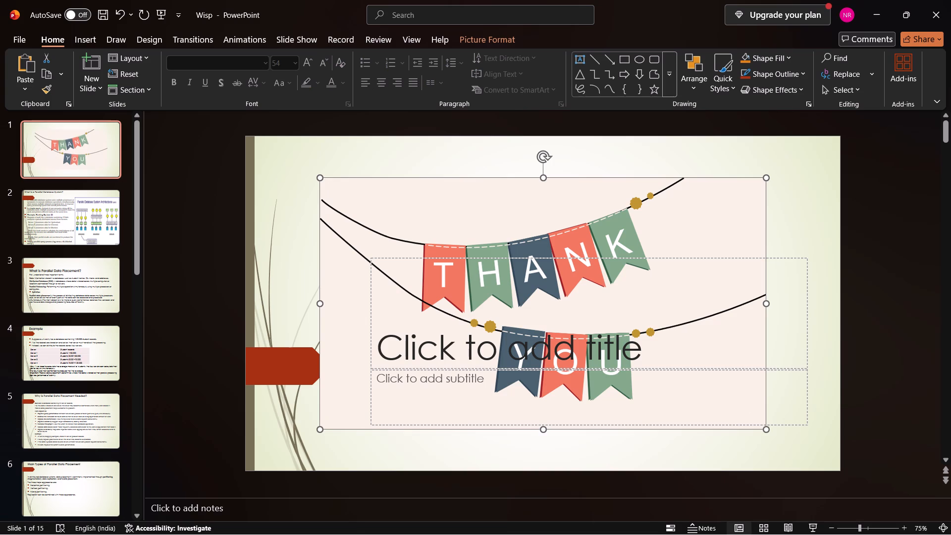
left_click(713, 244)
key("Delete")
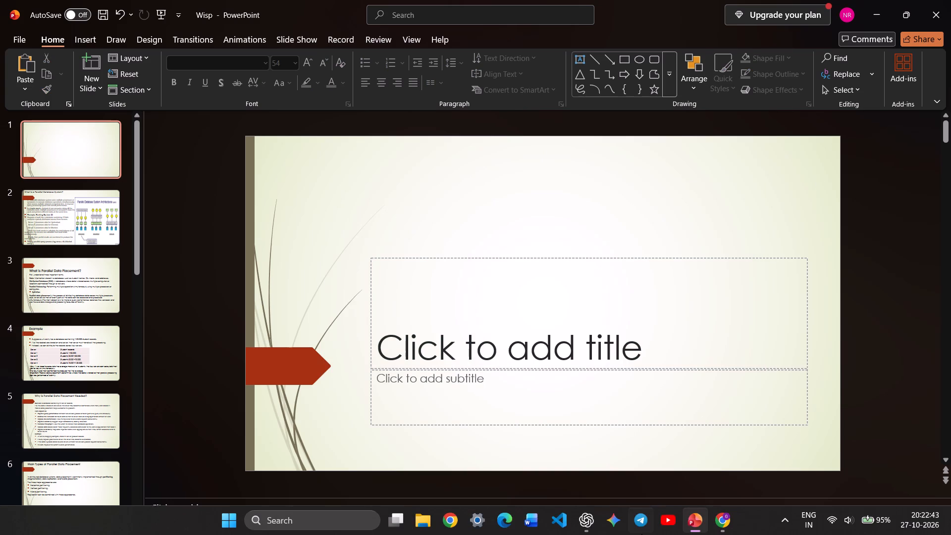
Switch to Chrome, open the Sridevi Women's Engineering College logo as a full image and copy it.
left_click(728, 522)
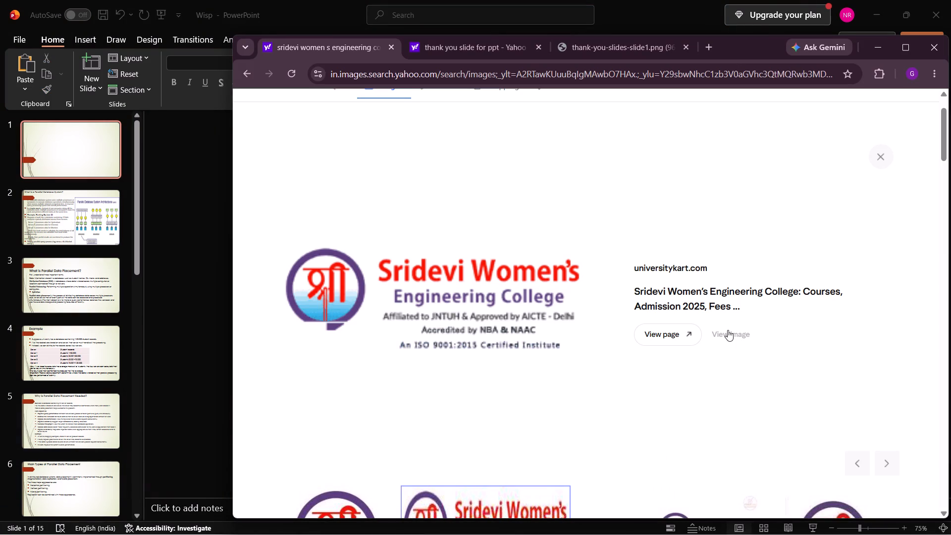
left_click(728, 330)
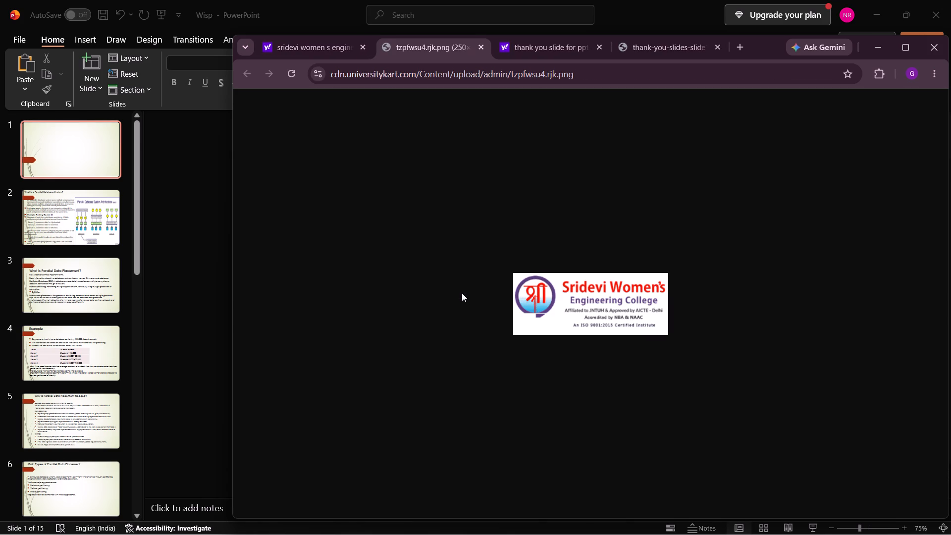
left_click(613, 310)
key("ctrl+c")
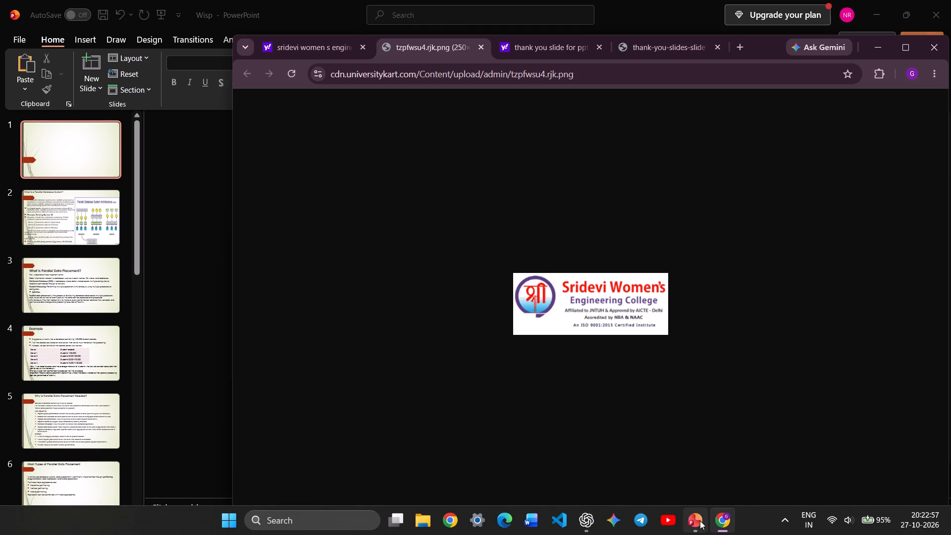
Switch back to PowerPoint and paste the college logo onto slide 1.
left_click(700, 521)
left_click(574, 300)
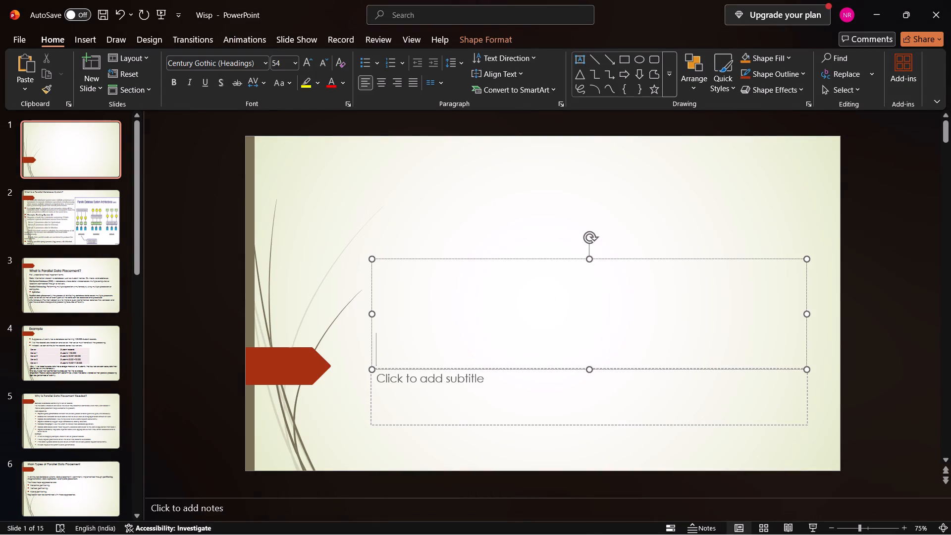
key("ctrl+v")
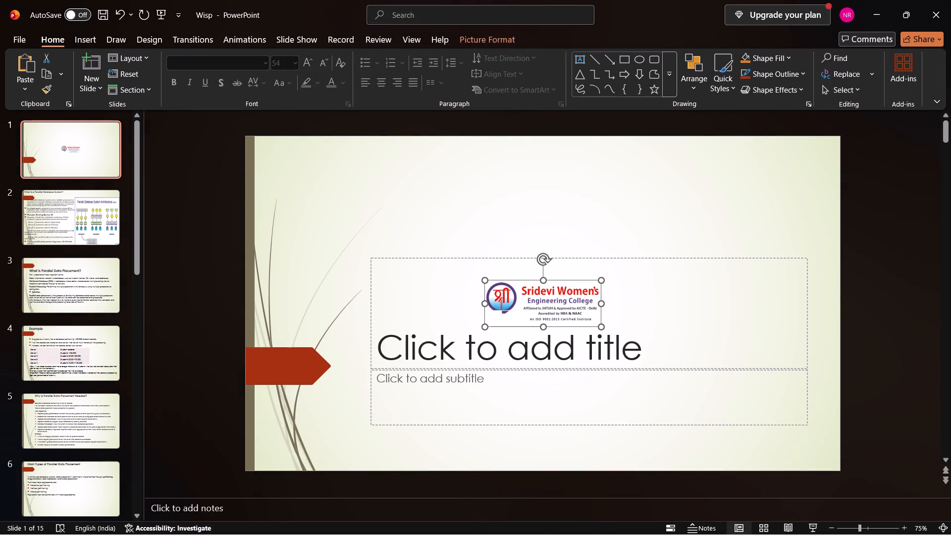
Move the empty title placeholder up to the upper part of slide 1, clear of the logo.
left_click_drag(560, 257, 533, 231)
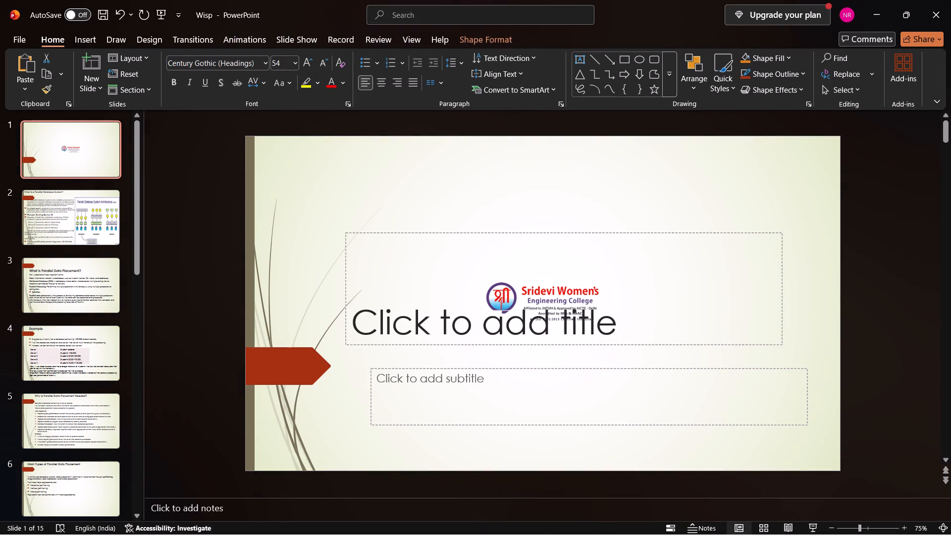
left_click_drag(533, 231, 485, 158)
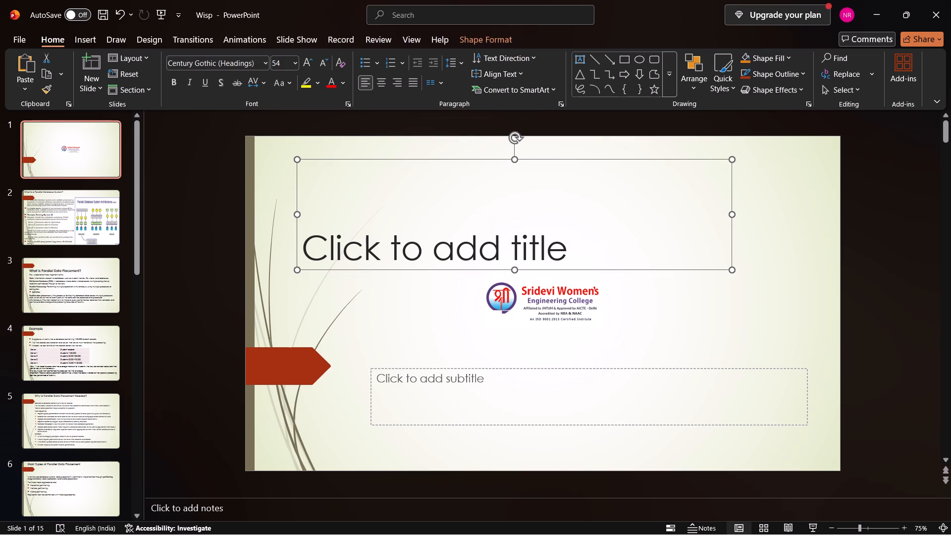
Move the college logo up over the title area and enlarge it to nearly half the slide's width.
left_click(525, 290)
left_click_drag(522, 279, 488, 201)
left_click_drag(568, 252, 737, 258)
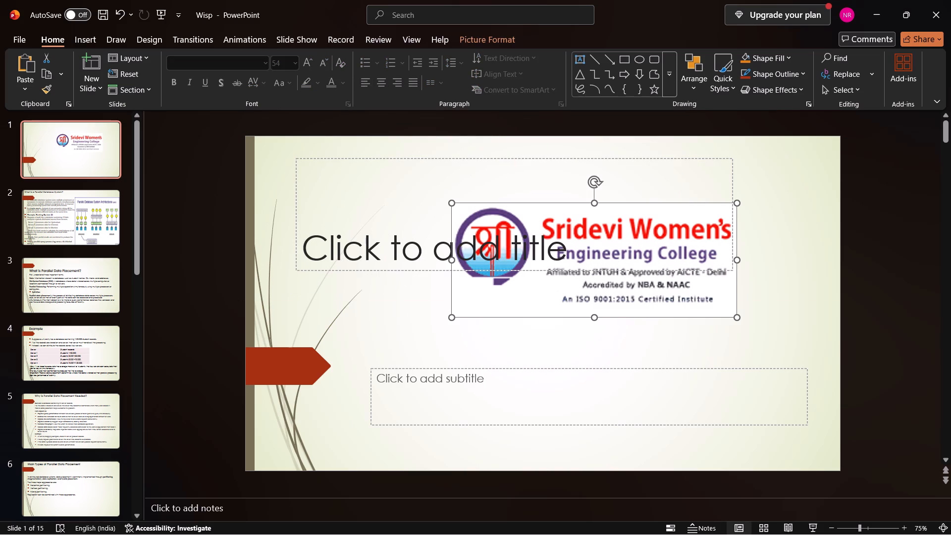
Move the title placeholder to the top edge of slide 1 and widen it to span the full slide width.
left_click_drag(641, 181, 730, 180)
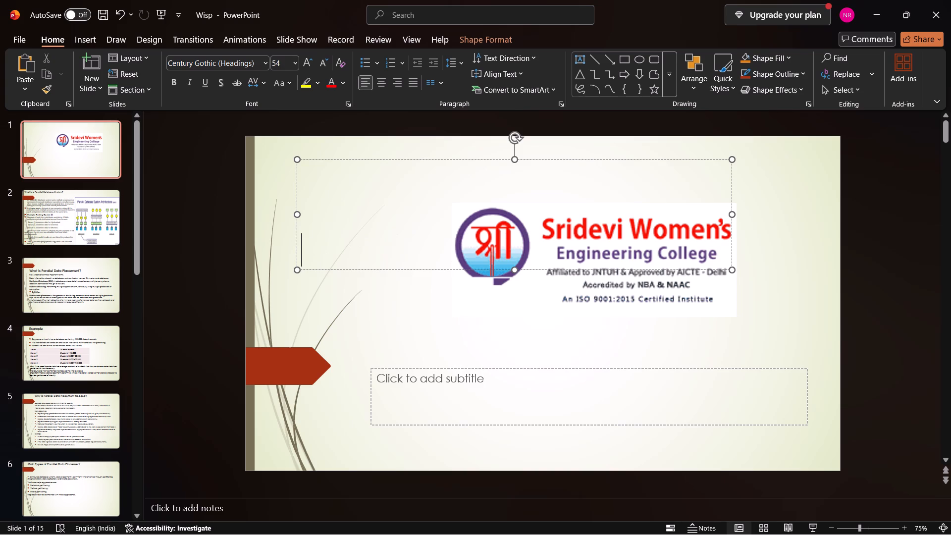
left_click_drag(730, 180, 729, 183)
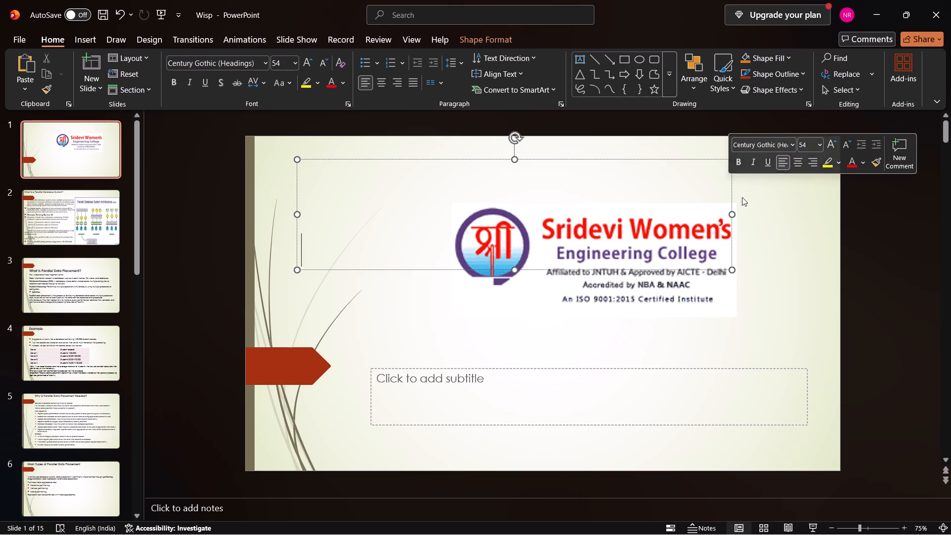
left_click(732, 199)
left_click_drag(732, 199, 814, 190)
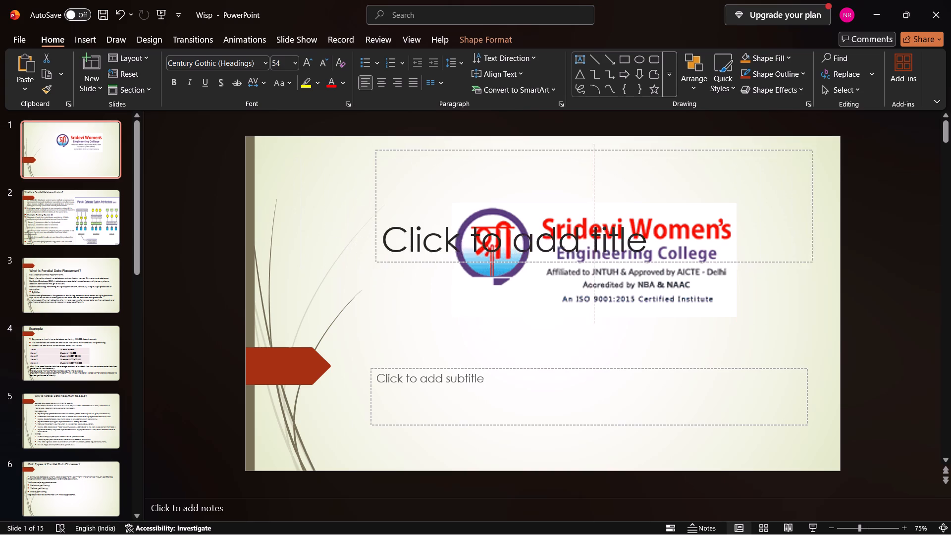
left_click_drag(814, 190, 837, 177)
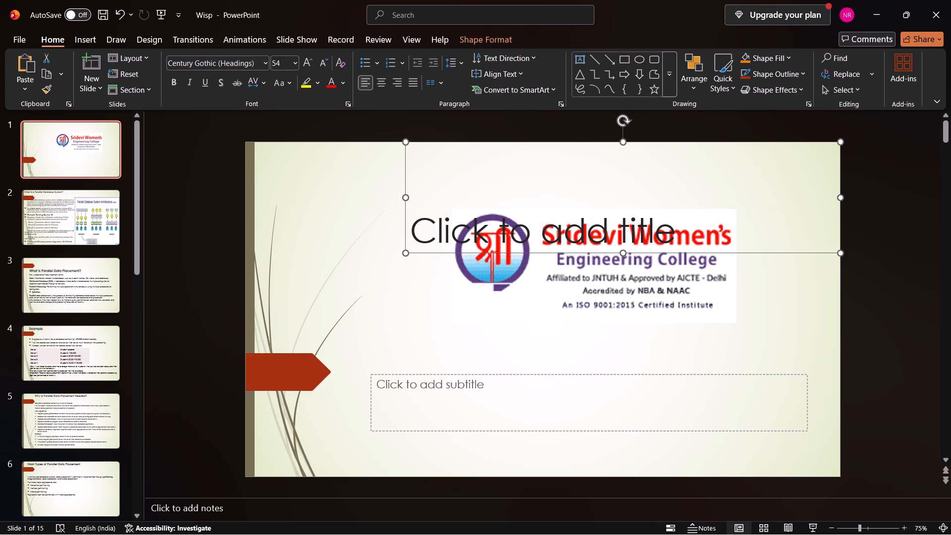
left_click_drag(405, 198, 254, 199)
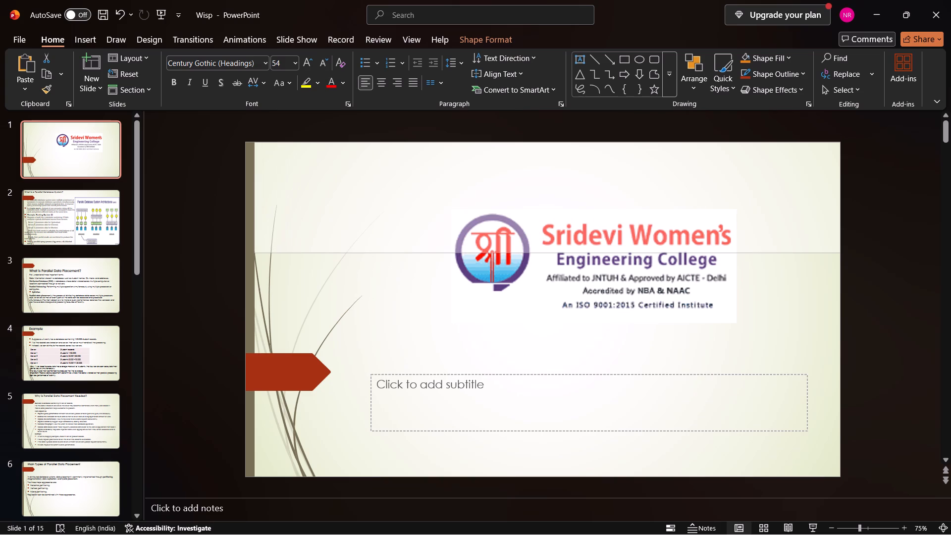
left_click_drag(254, 199, 245, 201)
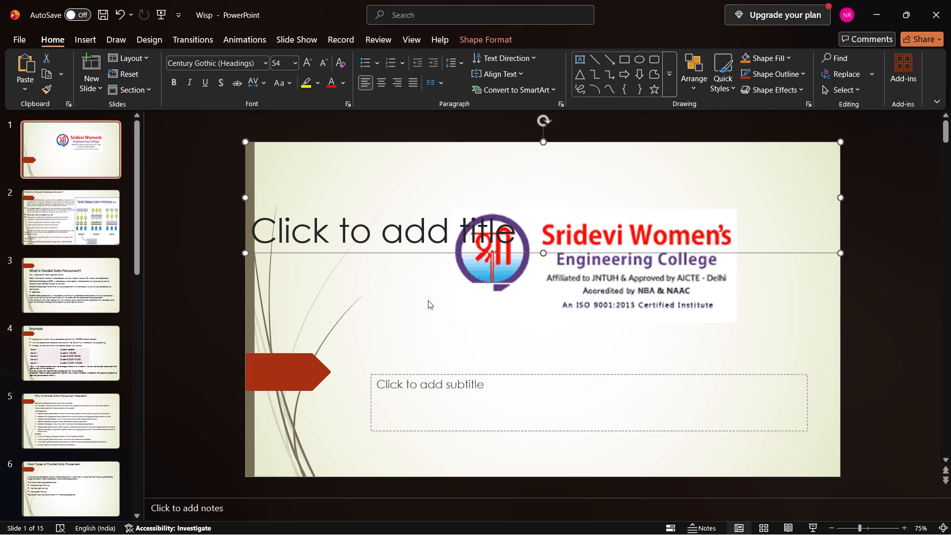
Enlarge the college logo upward and sideways until it spans the full width of slide 1.
left_click(475, 269)
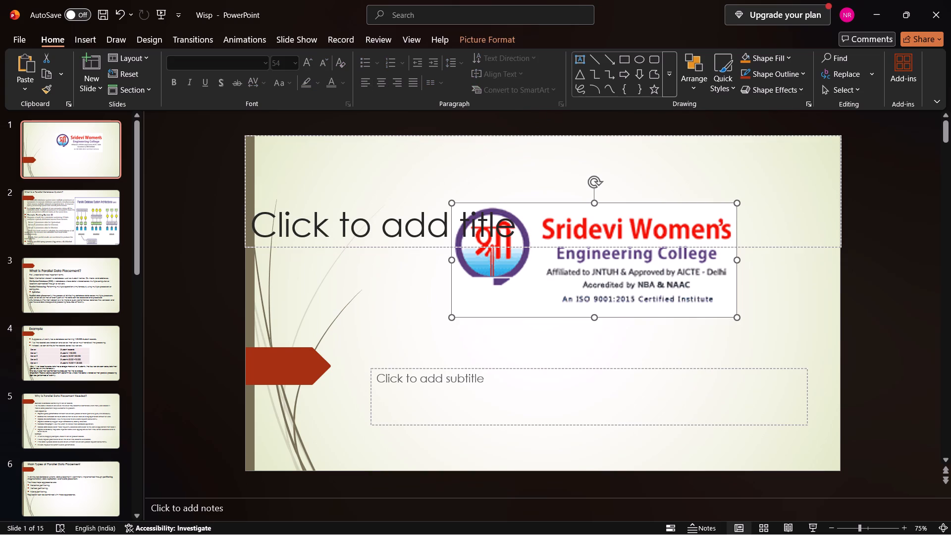
left_click(491, 205)
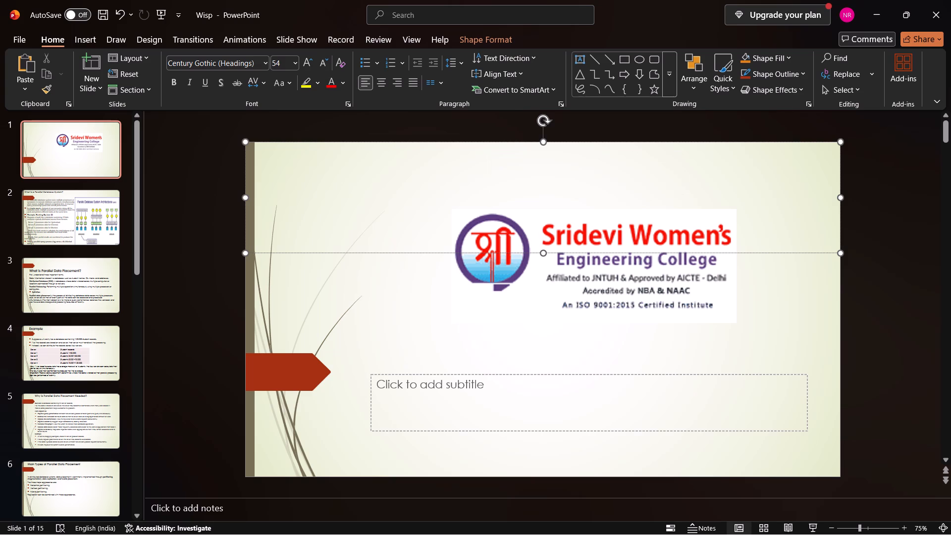
left_click(490, 249)
left_click(544, 258)
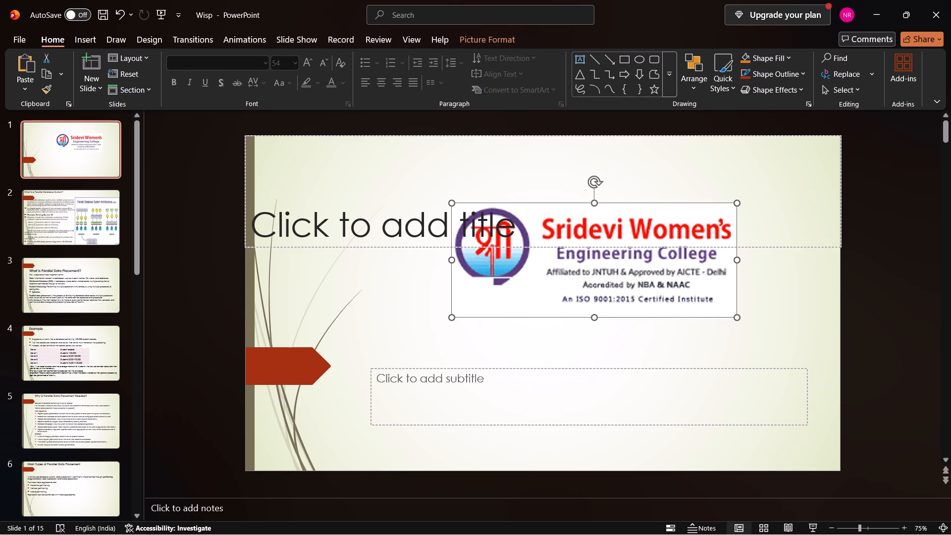
left_click_drag(595, 204, 593, 196)
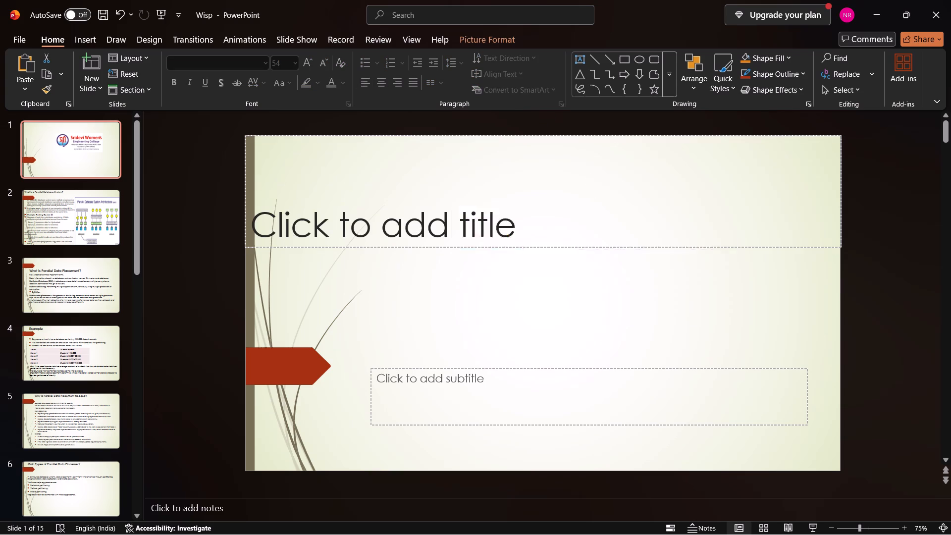
left_click_drag(593, 196, 582, 167)
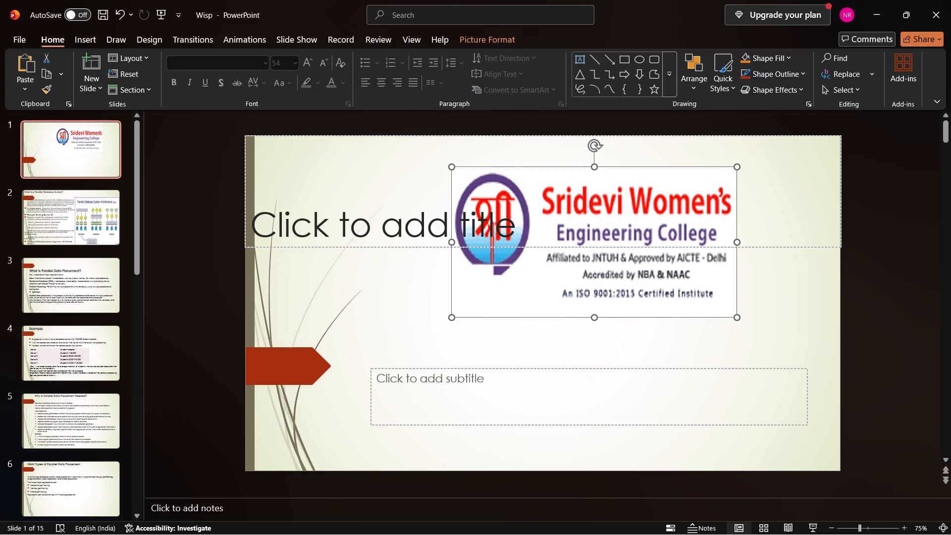
left_click(454, 242)
left_click_drag(454, 242, 250, 221)
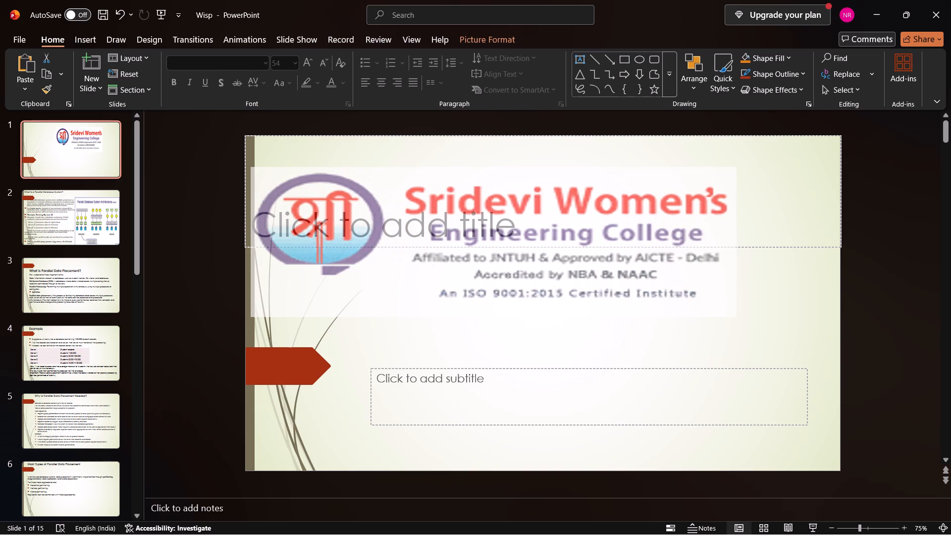
left_click_drag(250, 221, 243, 224)
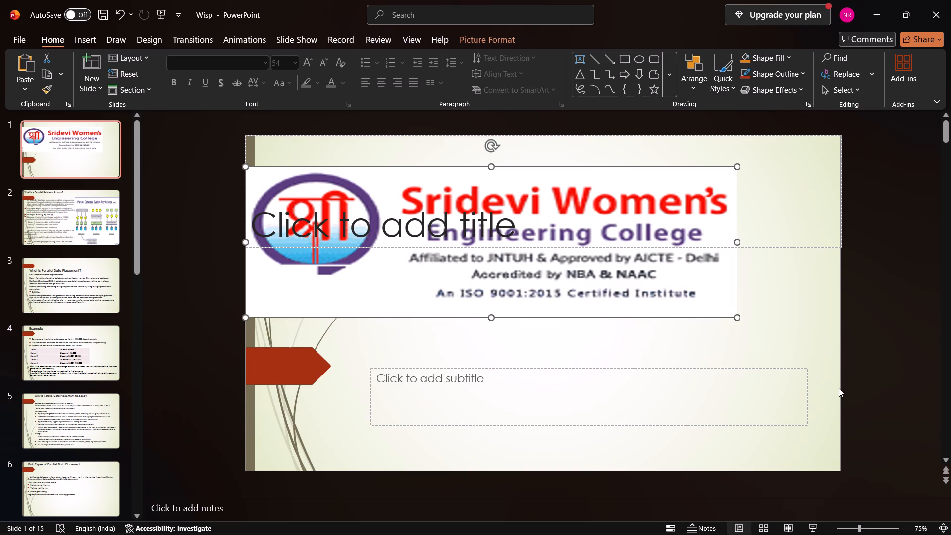
left_click_drag(736, 318, 757, 312)
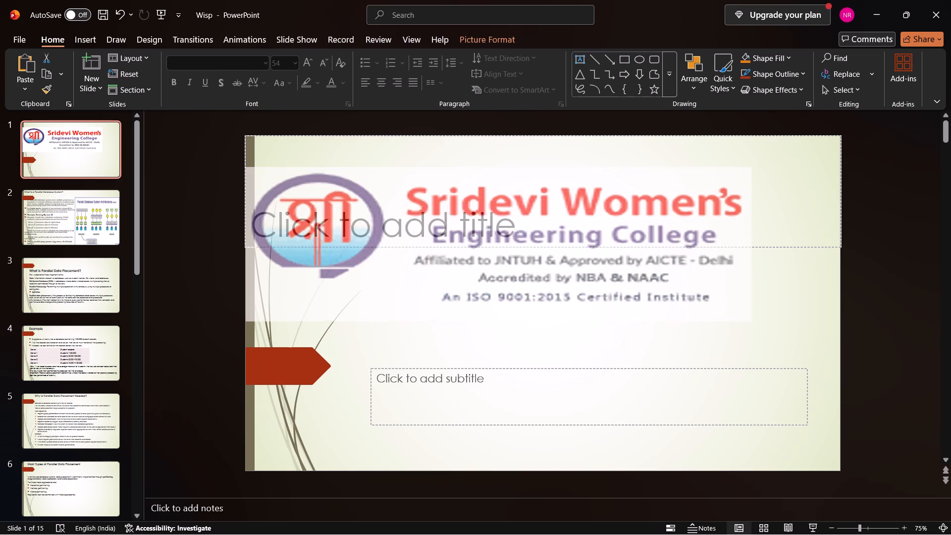
left_click_drag(757, 312, 841, 295)
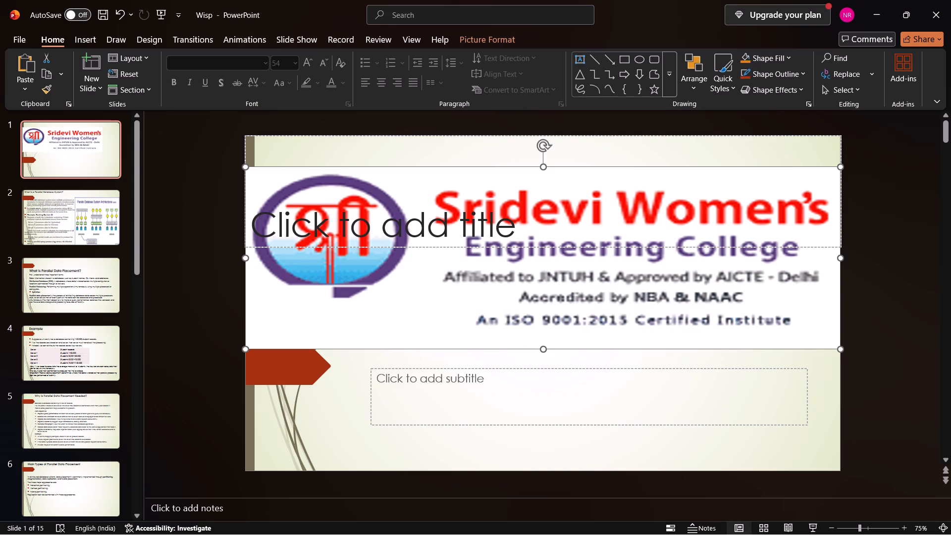
Flatten the college logo into a banner at the top edge of slide 1, matching the title placeholder's height.
left_click(543, 350)
left_click_drag(543, 350, 532, 265)
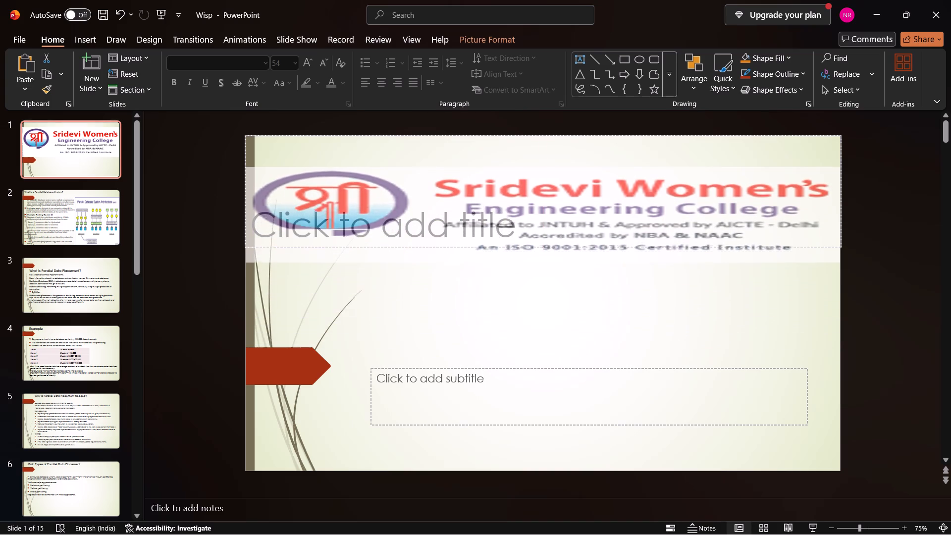
left_click_drag(532, 265, 534, 267)
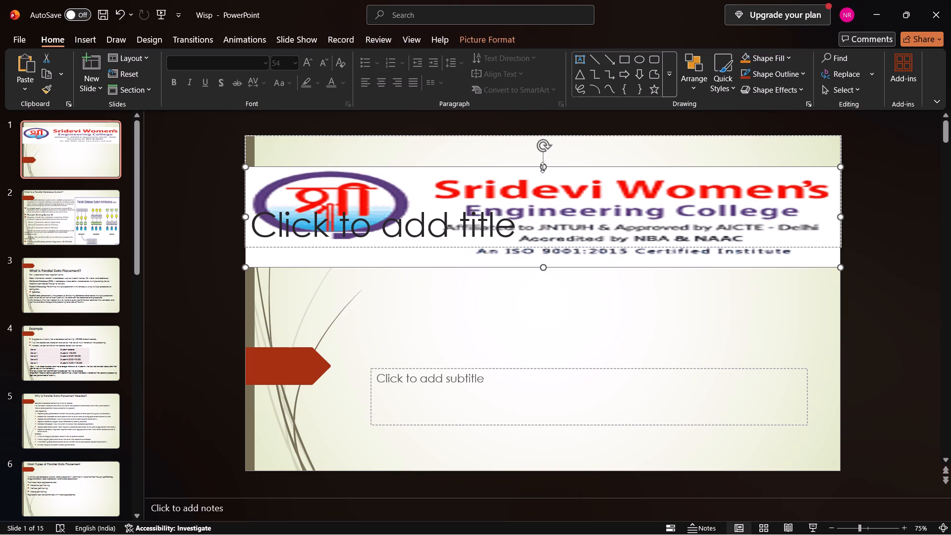
left_click(542, 167)
left_click_drag(529, 167, 530, 117)
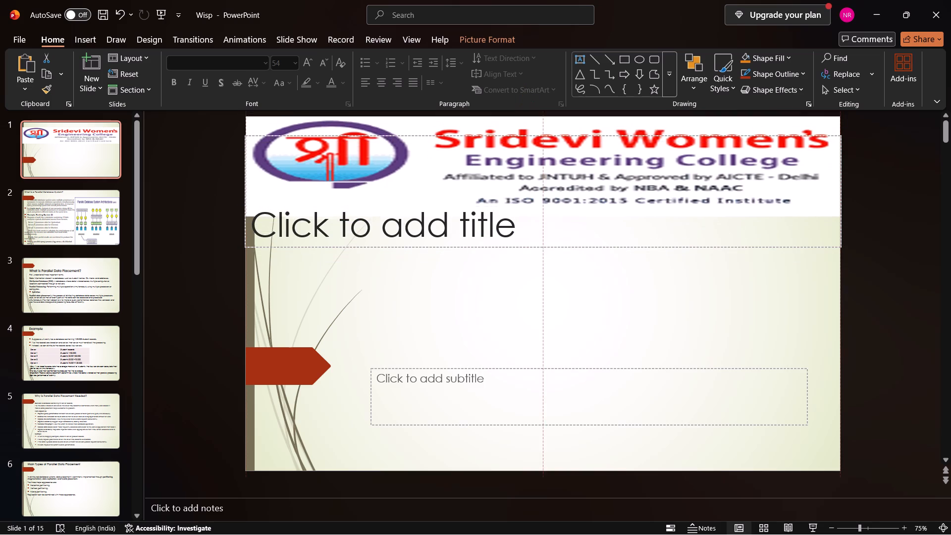
left_click_drag(530, 117, 528, 143)
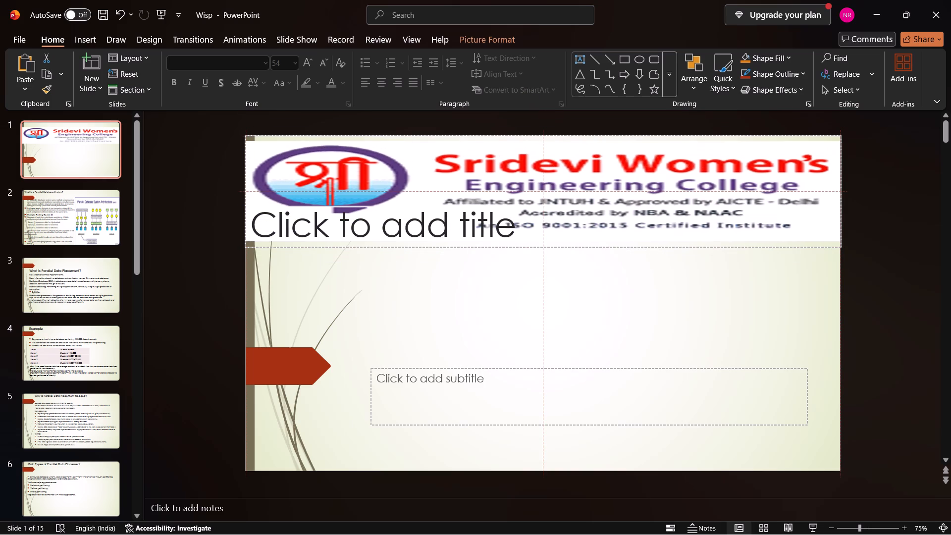
left_click_drag(528, 143, 527, 135)
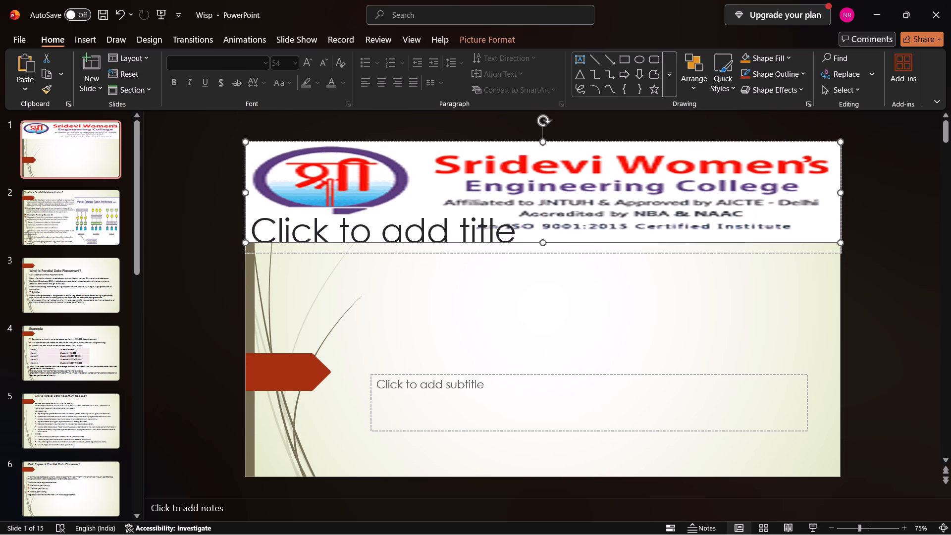
left_click_drag(543, 243, 547, 250)
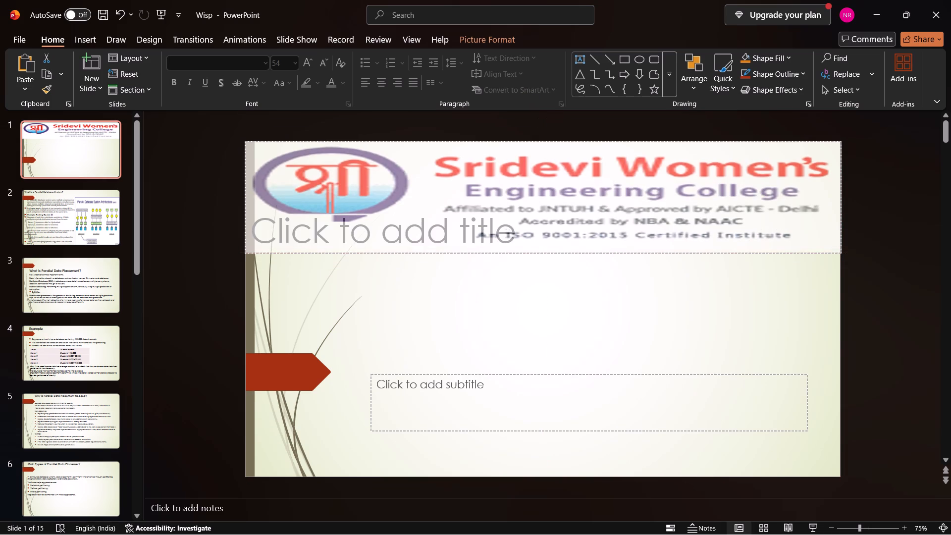
left_click_drag(547, 250, 548, 252)
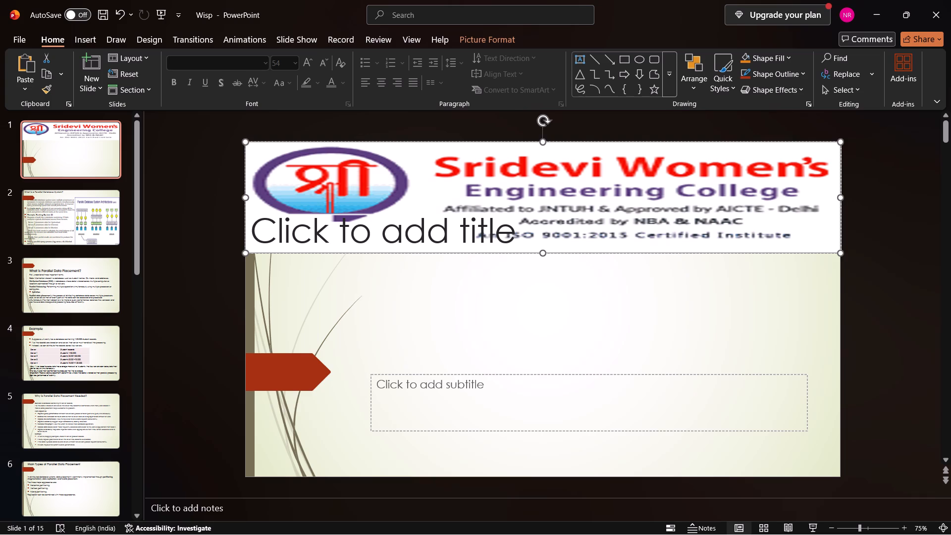
Narrow the subtitle placeholder on slide 1 to about a third of its width, keeping its left edge in place.
left_click(465, 401)
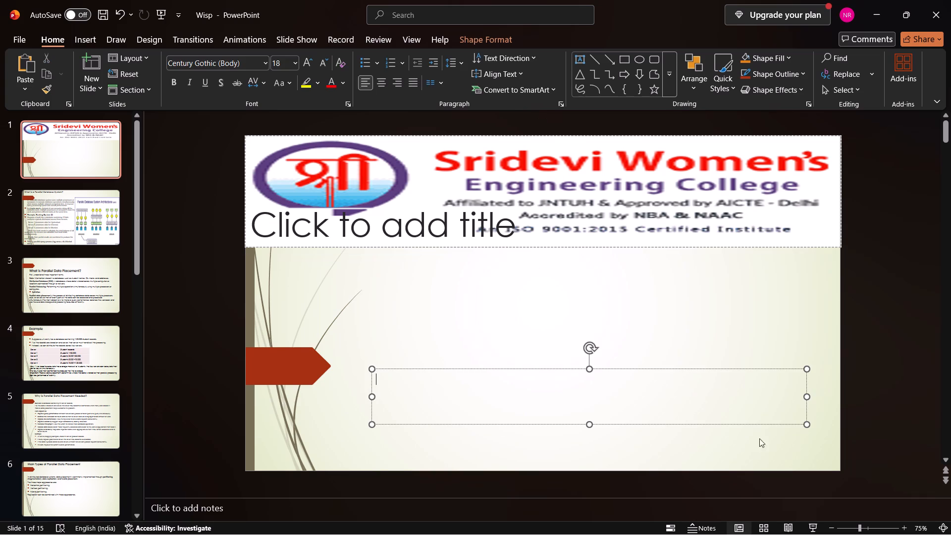
left_click_drag(806, 425, 635, 432)
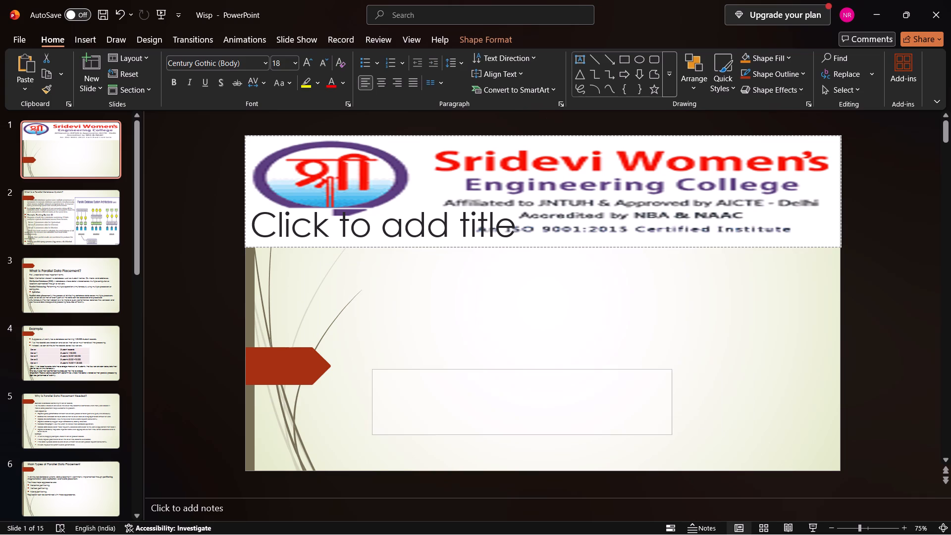
left_click_drag(635, 432, 521, 429)
Enter the heading "Presented by:" in the subtitle placeholder and start a new line below it.
left_click(494, 381)
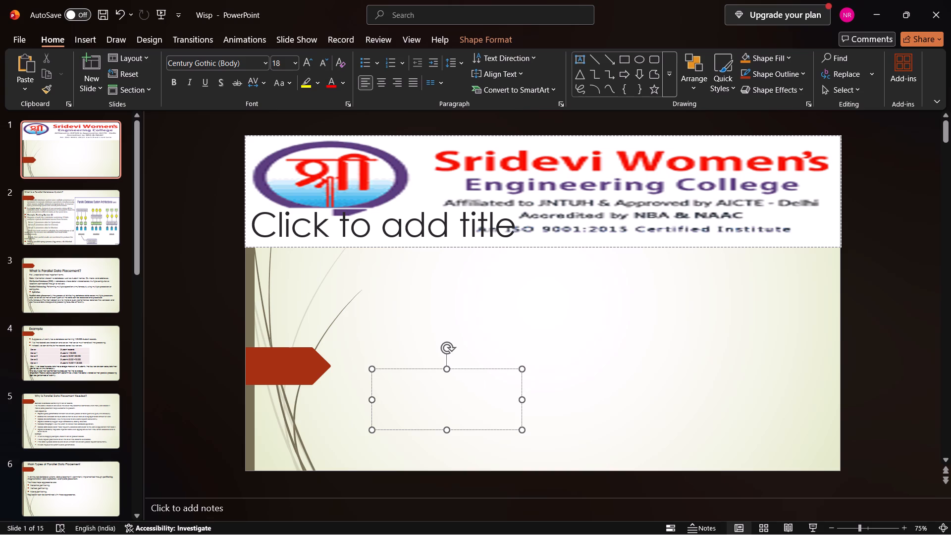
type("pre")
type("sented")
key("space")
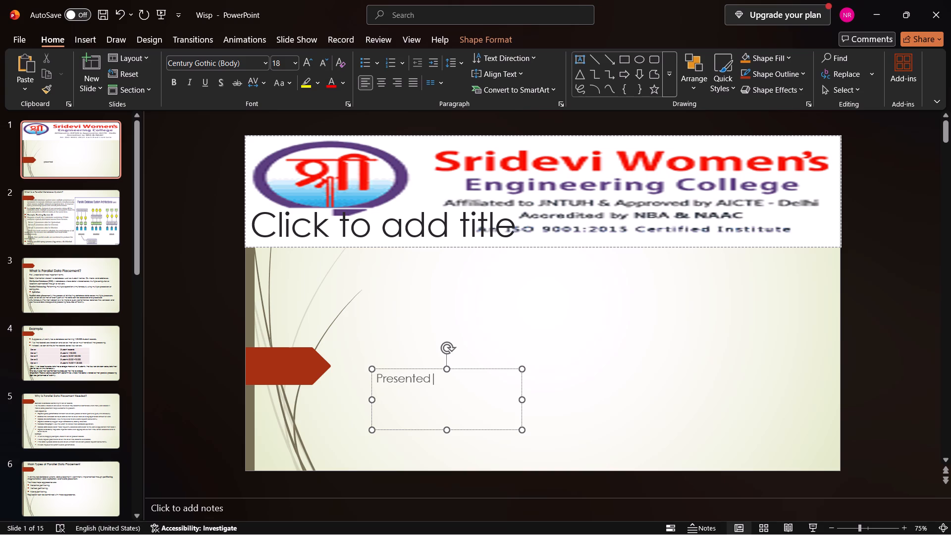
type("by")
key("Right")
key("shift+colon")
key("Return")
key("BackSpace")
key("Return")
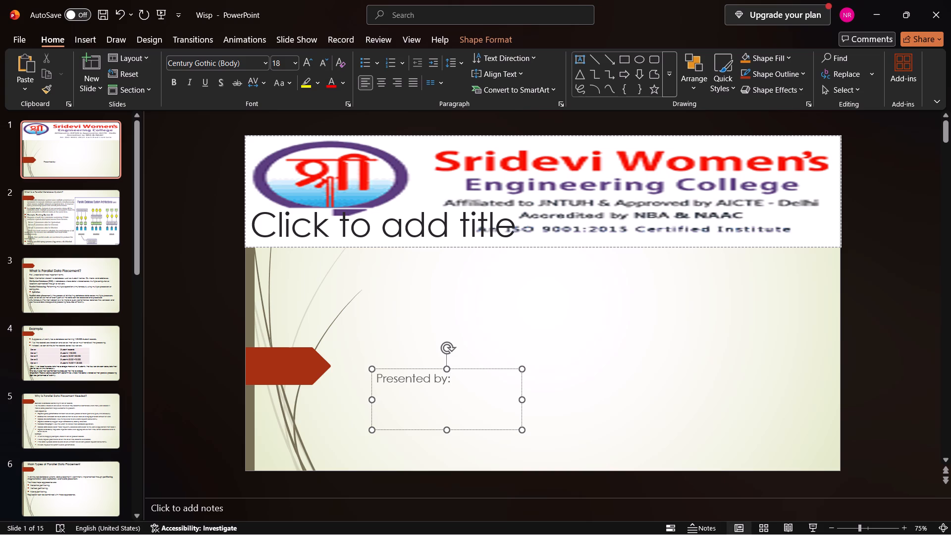
Enter the first three presenters' roll numbers on separate lines below "Presented by:" and begin the fourth line.
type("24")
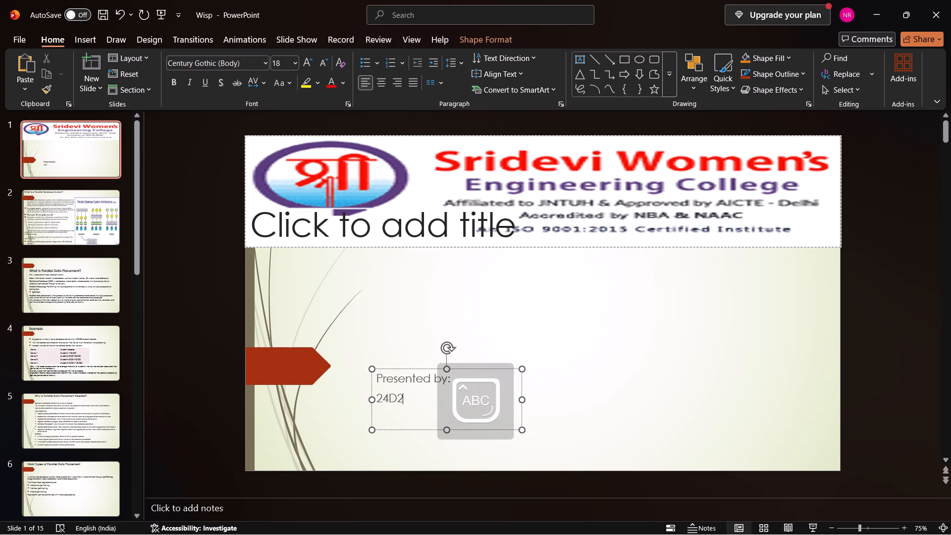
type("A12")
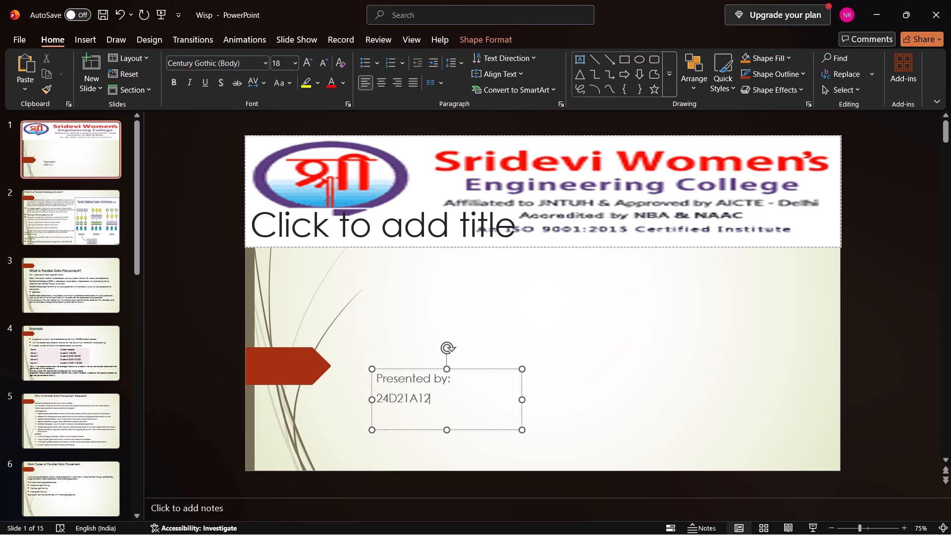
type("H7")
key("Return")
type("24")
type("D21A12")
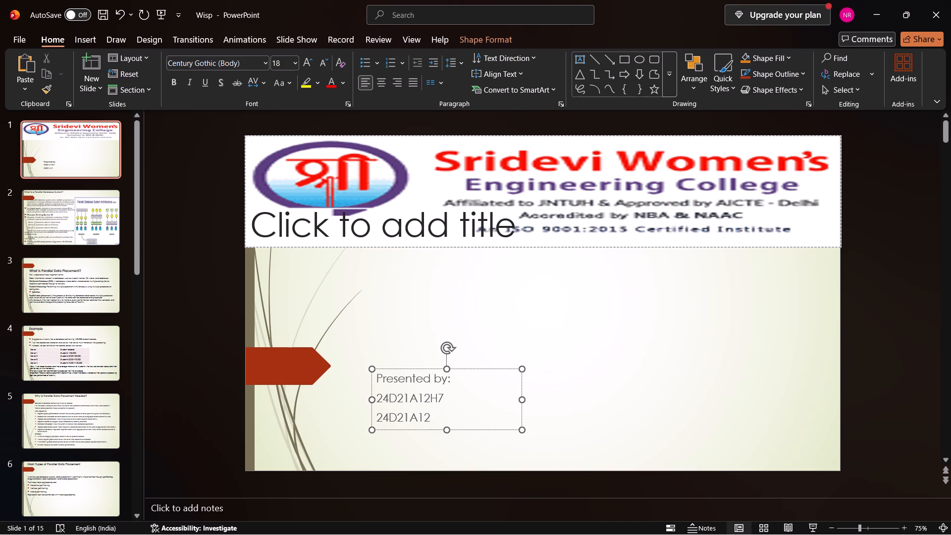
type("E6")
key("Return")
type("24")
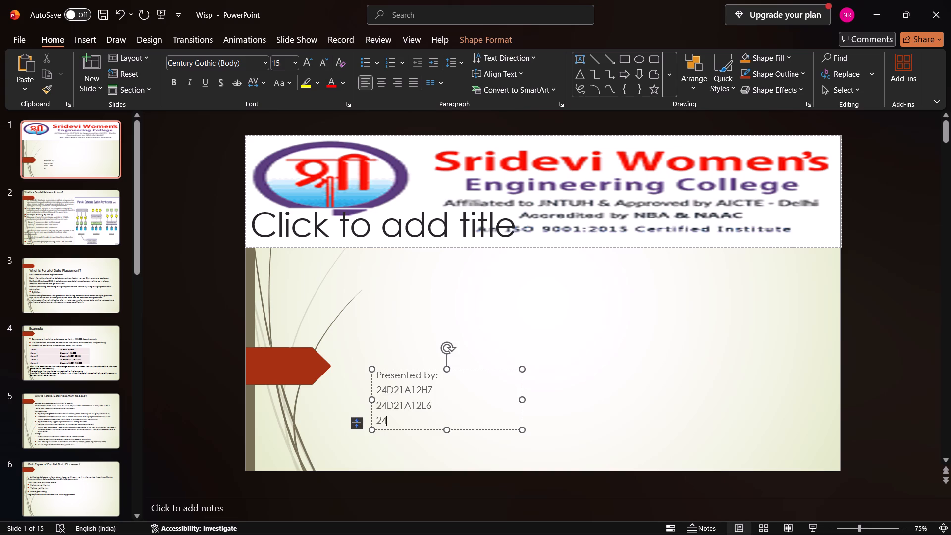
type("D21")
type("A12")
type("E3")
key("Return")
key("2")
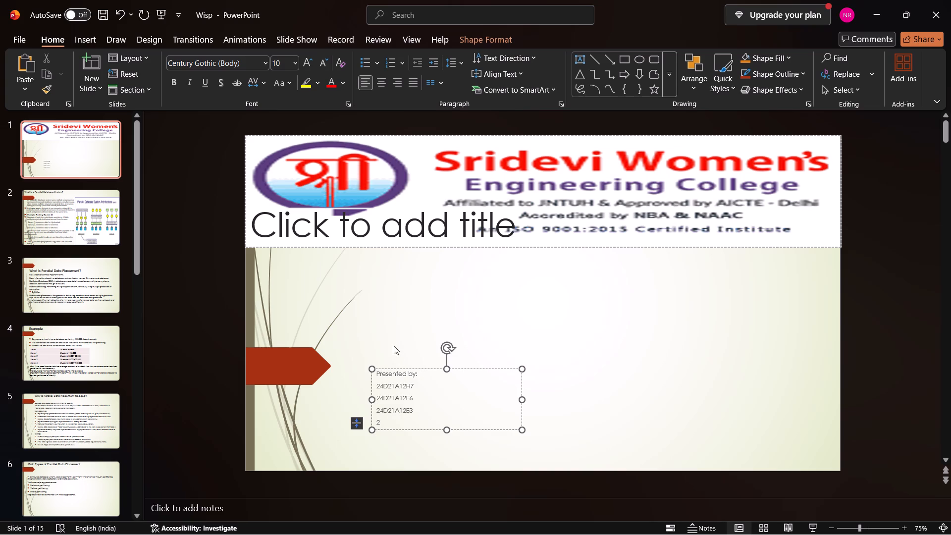
Move the subtitle placeholder up below the college banner and resize it to about a third of the slide's width and nearly half its height.
left_click(523, 433)
left_click_drag(523, 433, 656, 434)
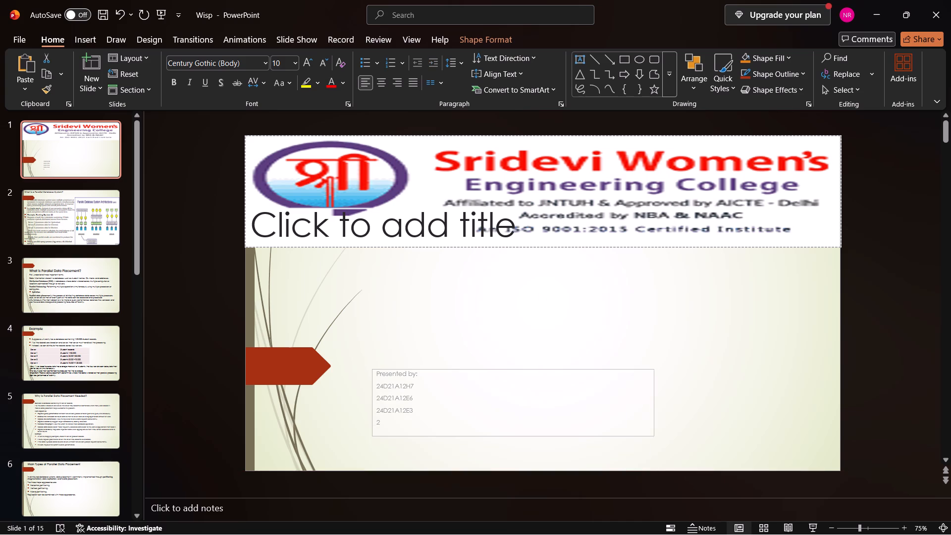
left_click_drag(656, 434, 677, 433)
left_click_drag(481, 369, 433, 293)
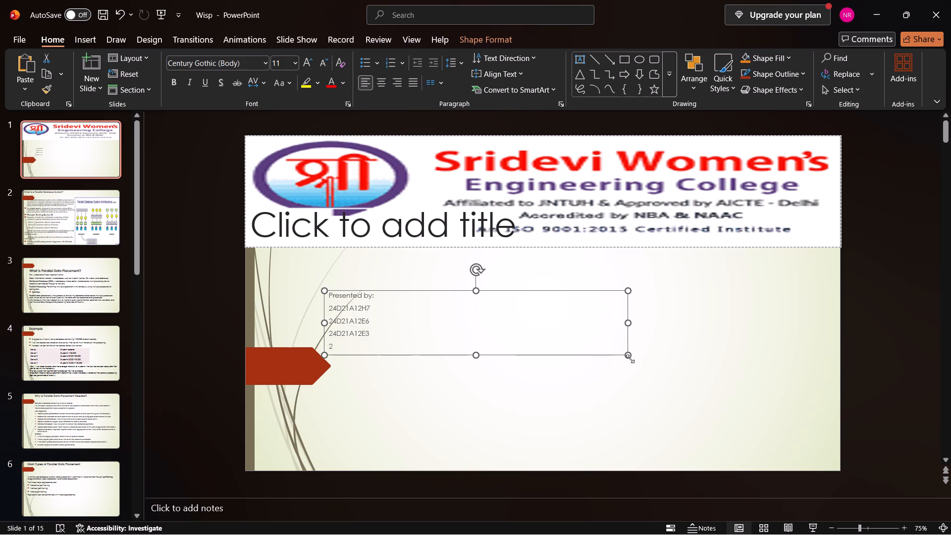
left_click_drag(627, 353, 531, 434)
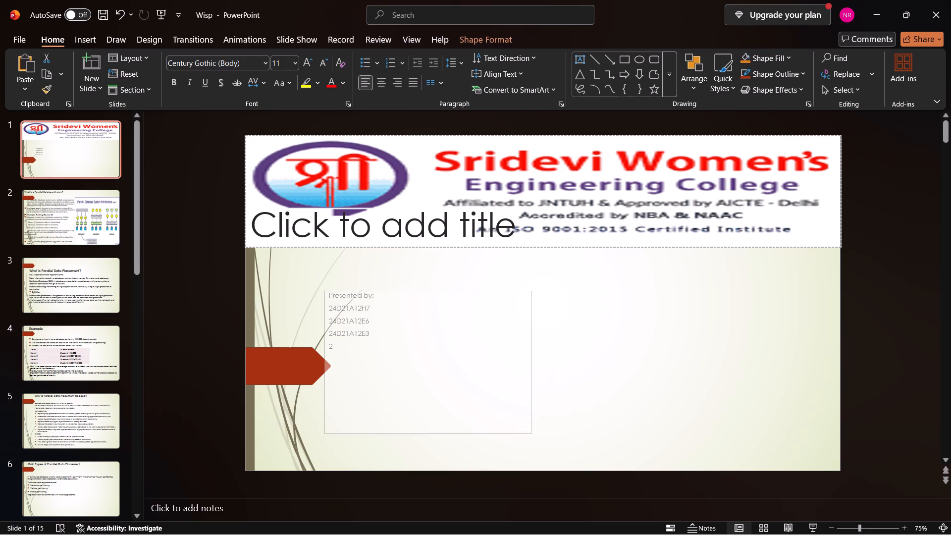
left_click_drag(531, 434, 503, 448)
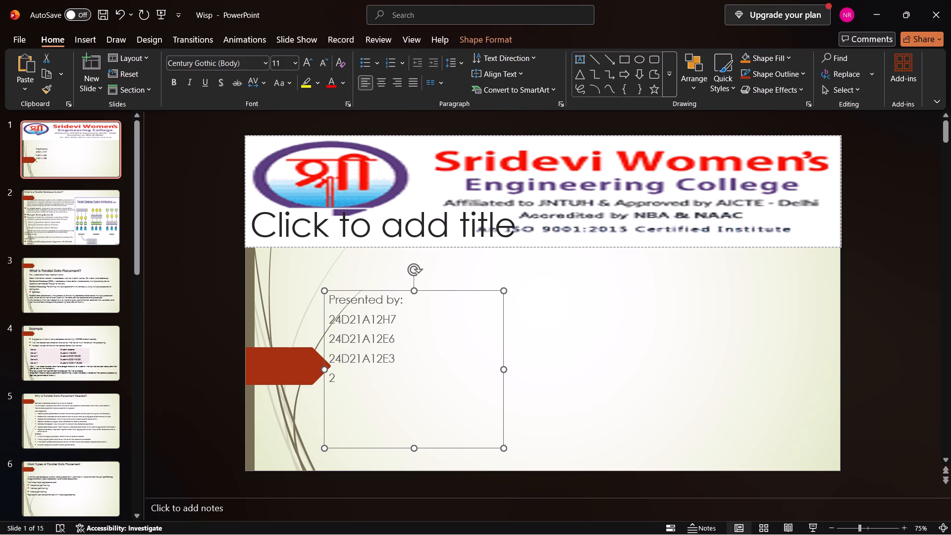
Complete the fourth presenter's roll number in the subtitle placeholder and start a new line below it.
left_click(339, 380)
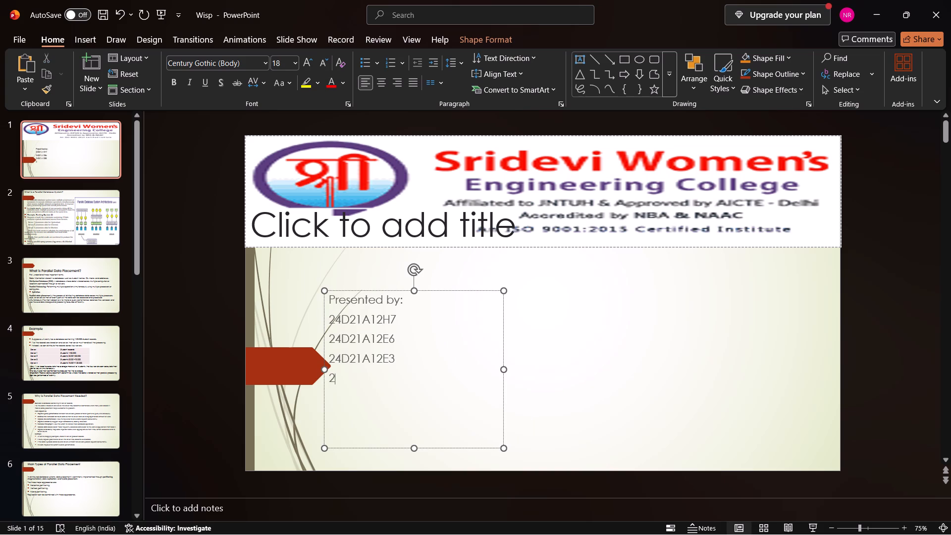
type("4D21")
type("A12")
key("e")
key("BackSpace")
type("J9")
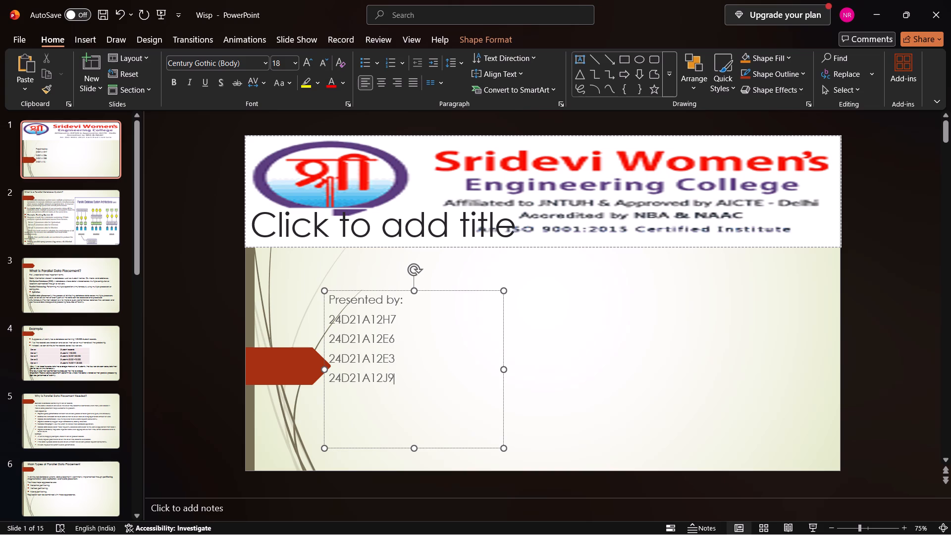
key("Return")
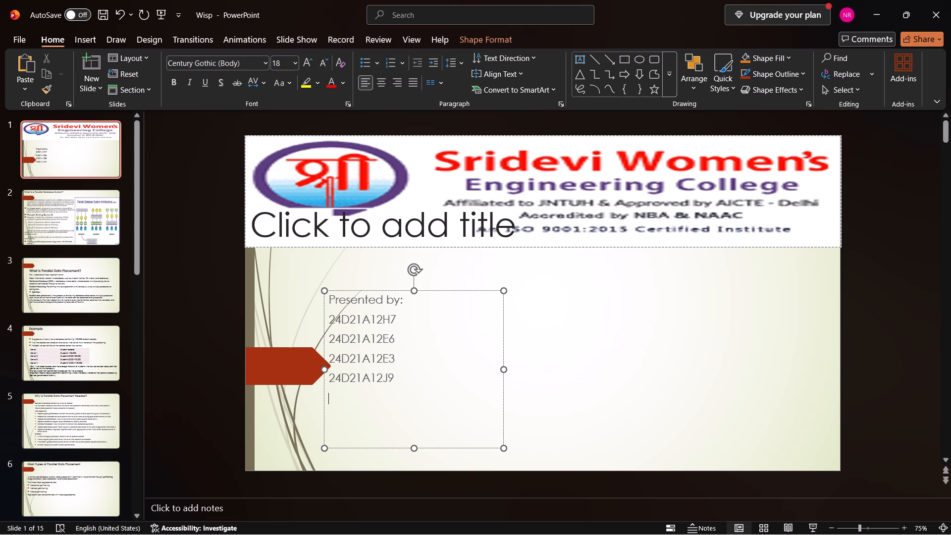
Add the last three presenters' roll numbers on separate lines at the end of the list.
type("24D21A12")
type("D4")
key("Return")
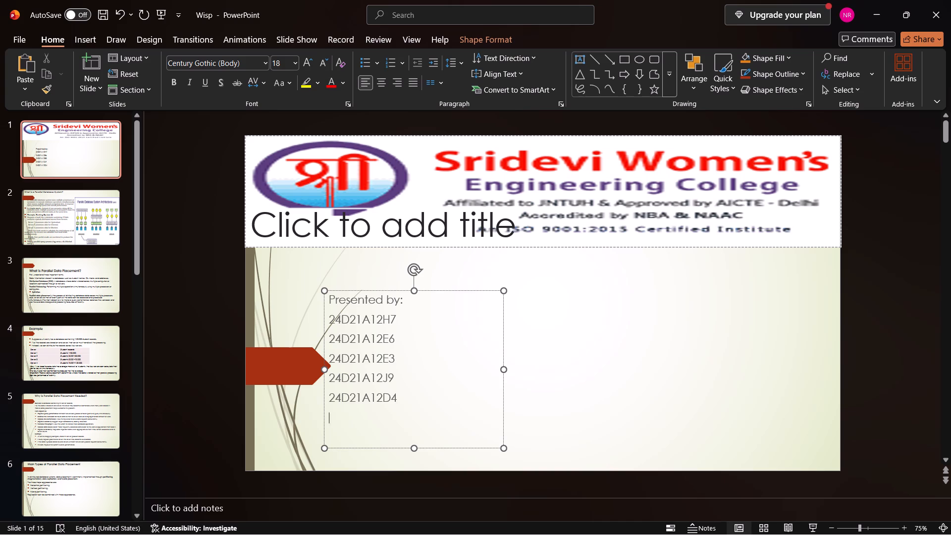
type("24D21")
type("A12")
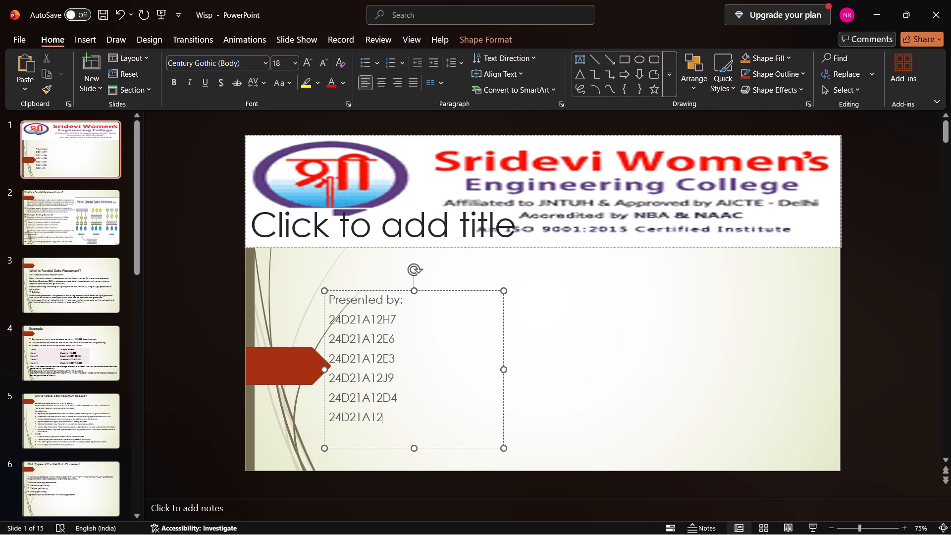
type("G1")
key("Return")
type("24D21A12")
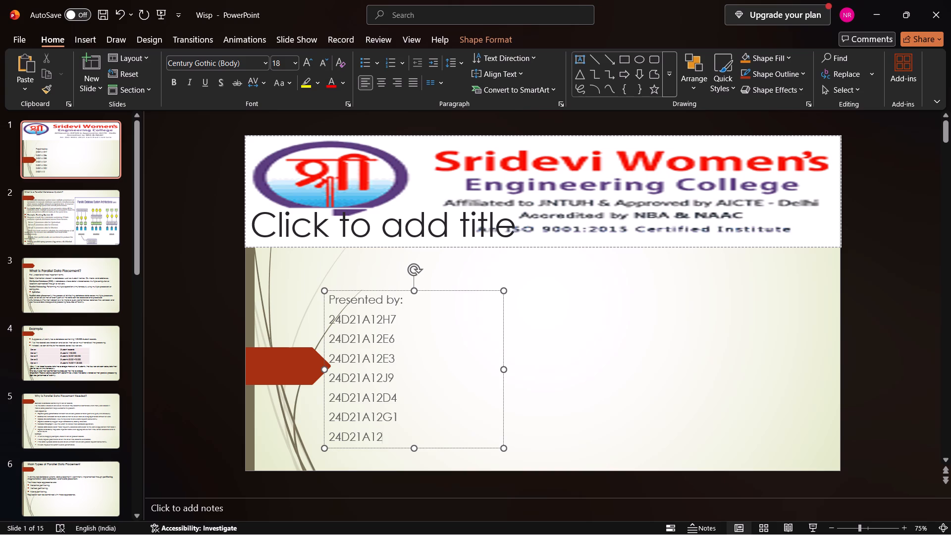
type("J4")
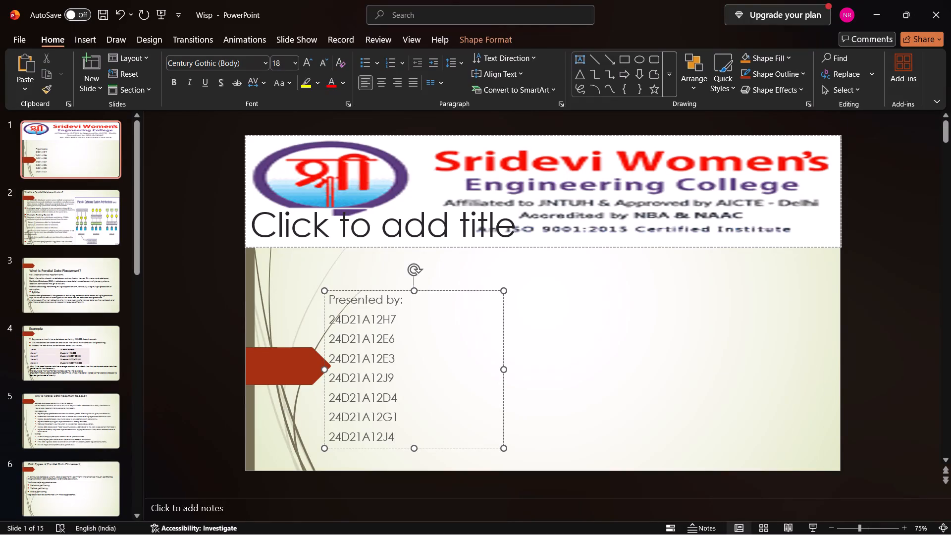
Combine the first and second roll numbers on one line and the third and fourth on another, separating each pair with a comma.
left_click(414, 284)
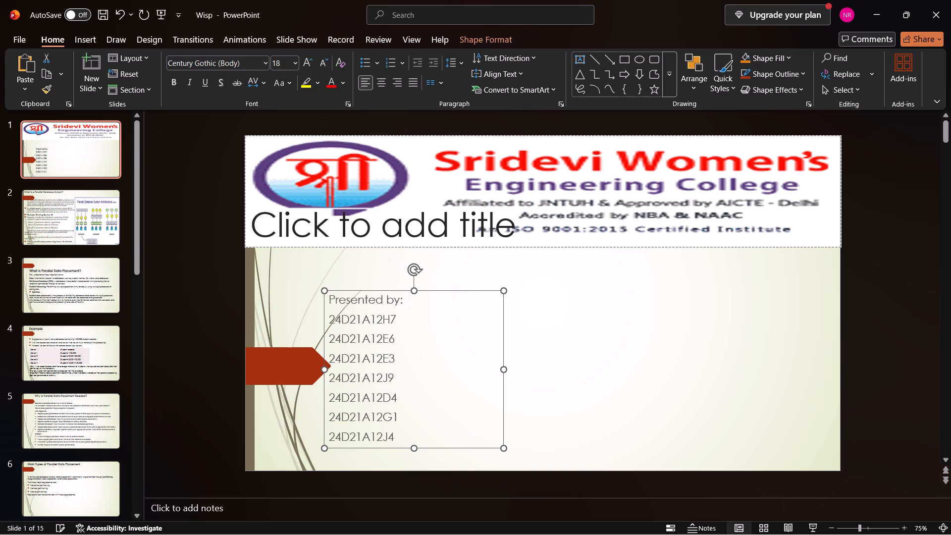
left_click(327, 340)
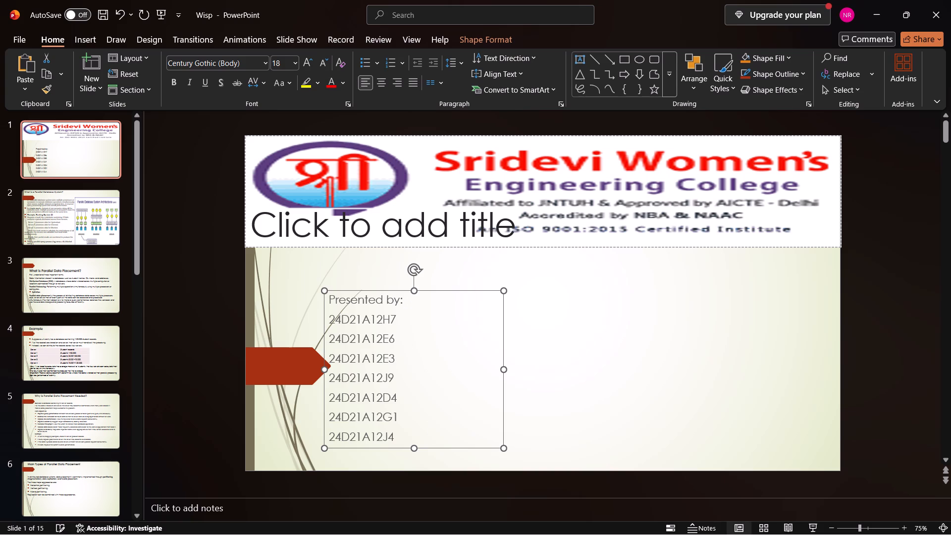
left_click(331, 340)
key("BackSpace")
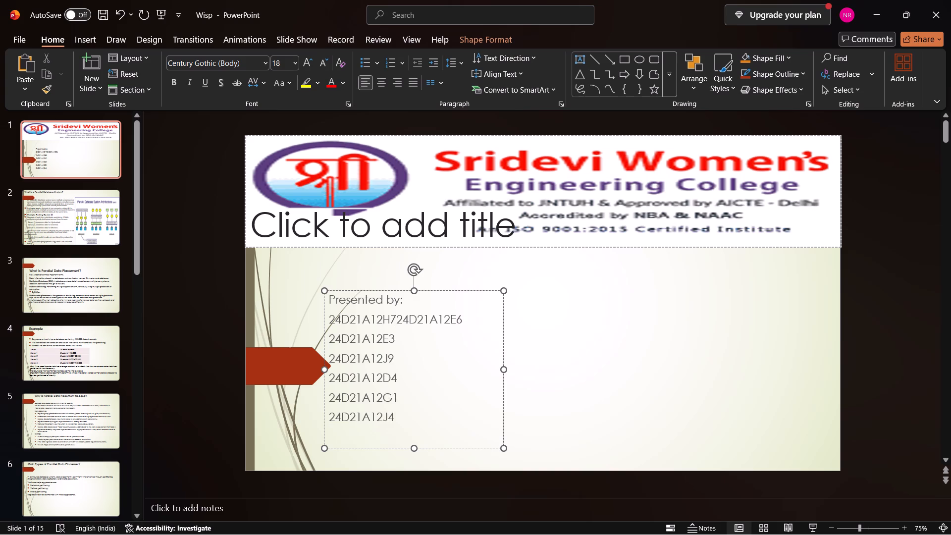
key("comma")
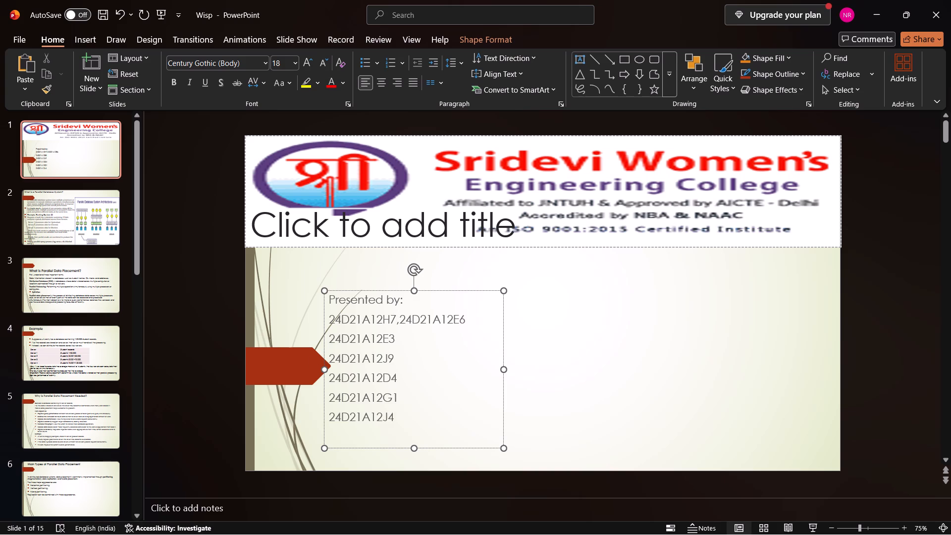
left_click(332, 359)
key("BackSpace")
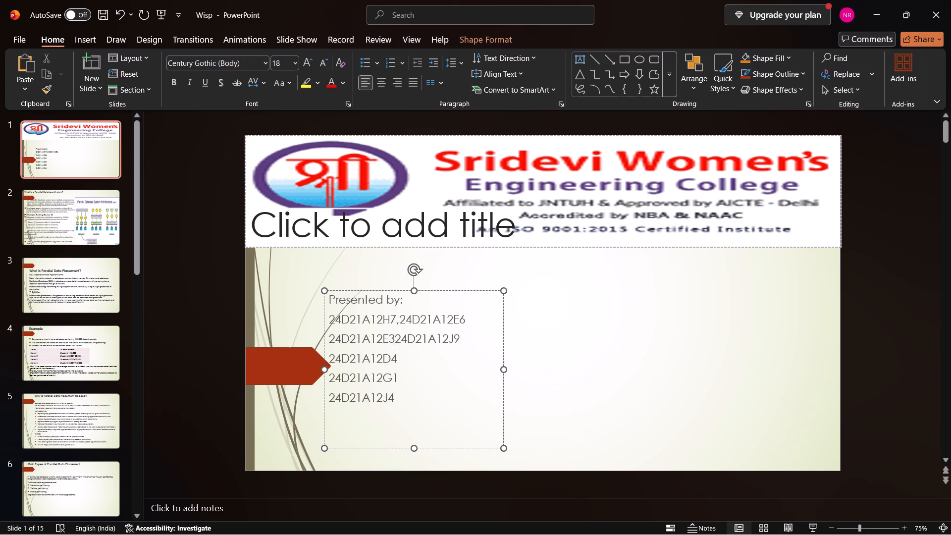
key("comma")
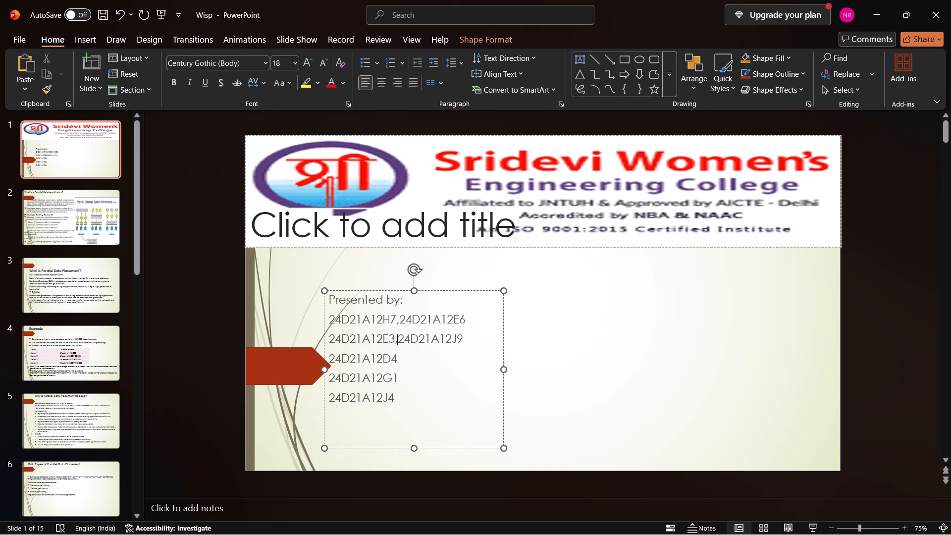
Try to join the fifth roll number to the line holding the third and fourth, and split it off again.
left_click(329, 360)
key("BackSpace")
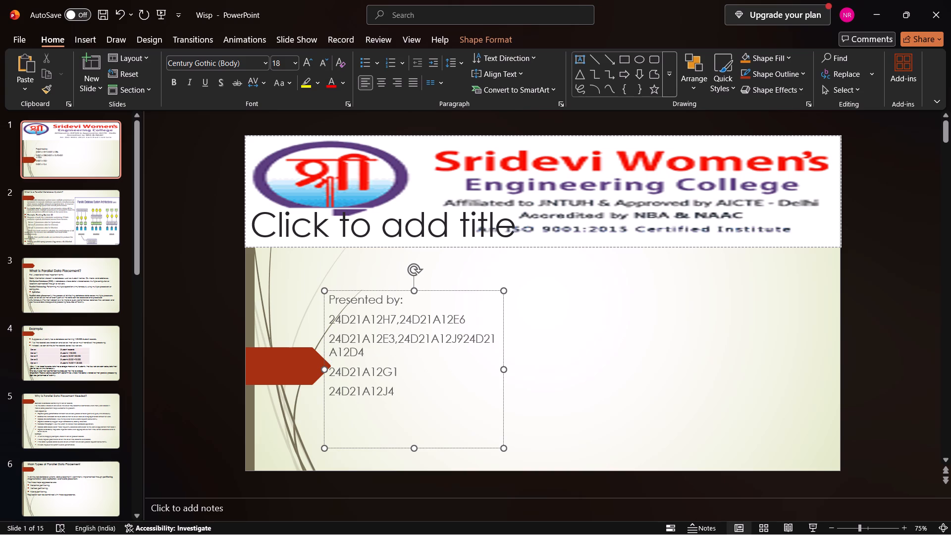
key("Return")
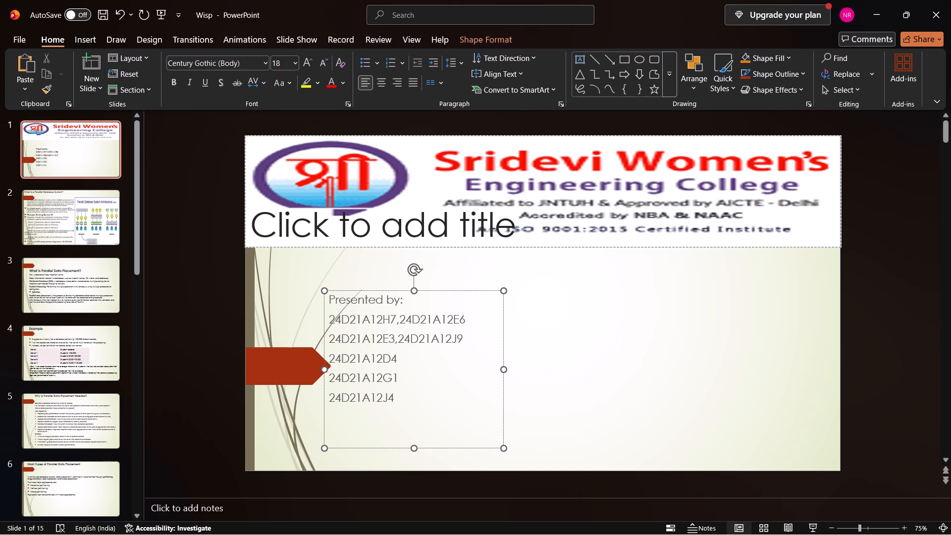
Combine the fifth and sixth roll numbers on one line, separated by a comma.
left_click(335, 380)
left_click(328, 377)
key("BackSpace")
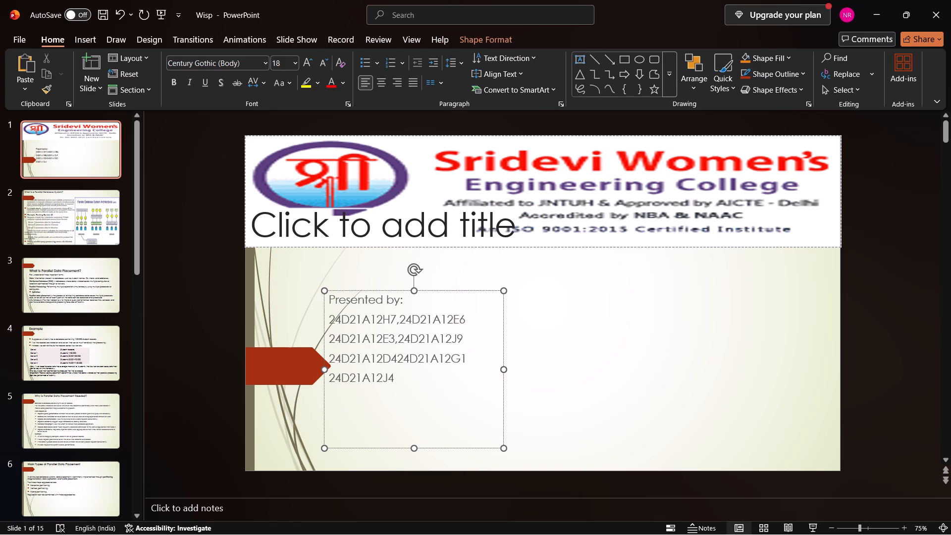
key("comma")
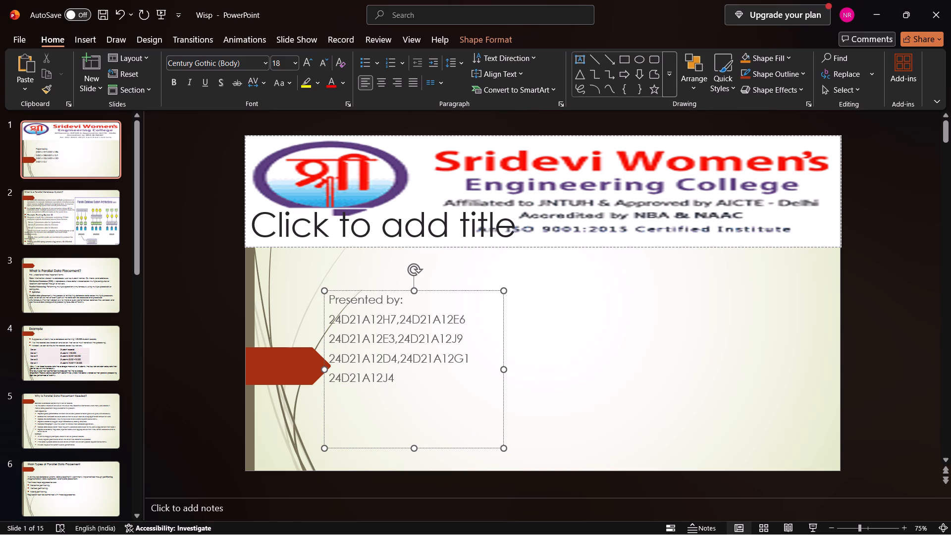
Add the line "Subject:DDB" below the last roll number in the subtitle placeholder.
left_click(408, 378)
key("Return")
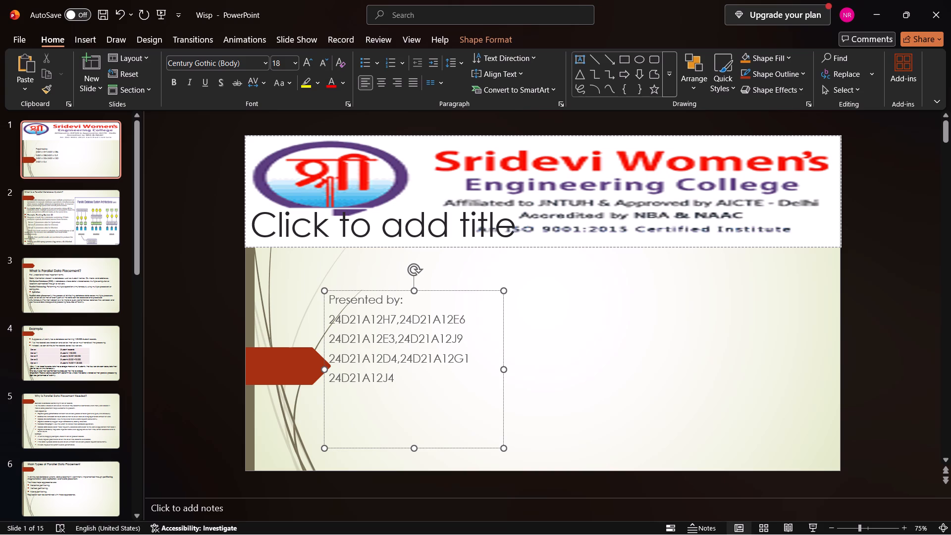
left_click(535, 233)
left_click(431, 342)
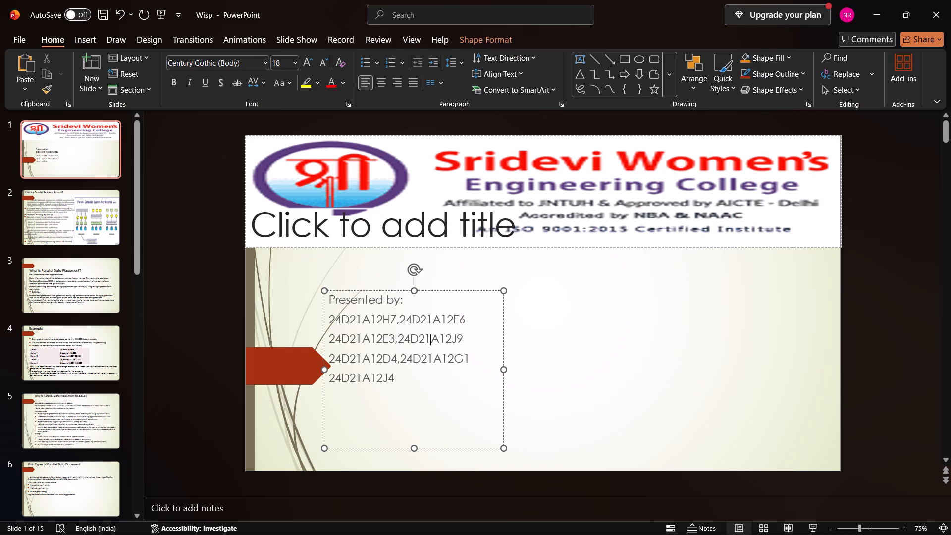
left_click(404, 384)
key("Return")
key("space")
key("BackSpace")
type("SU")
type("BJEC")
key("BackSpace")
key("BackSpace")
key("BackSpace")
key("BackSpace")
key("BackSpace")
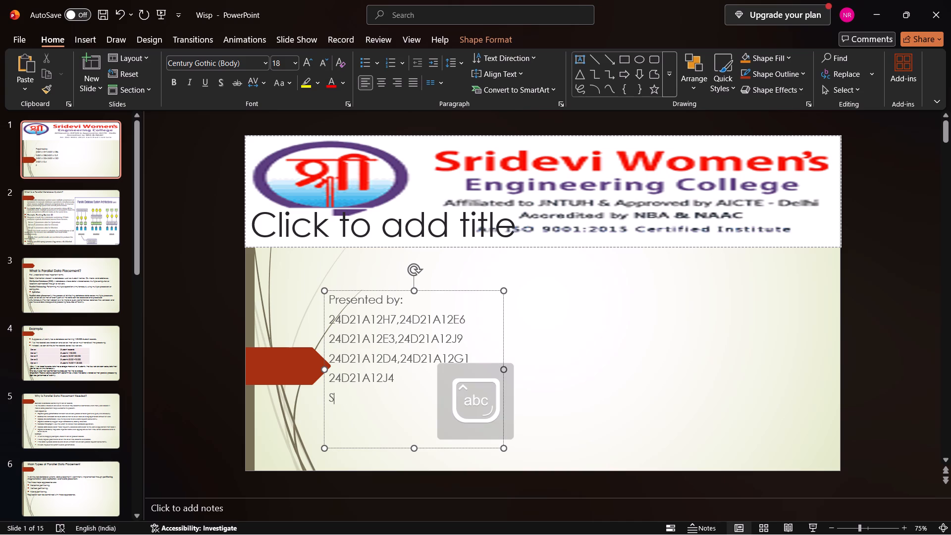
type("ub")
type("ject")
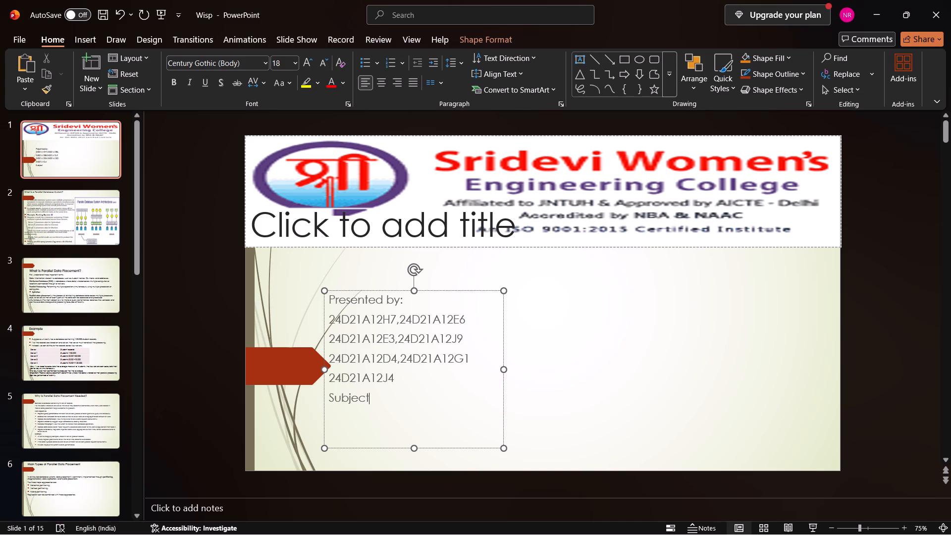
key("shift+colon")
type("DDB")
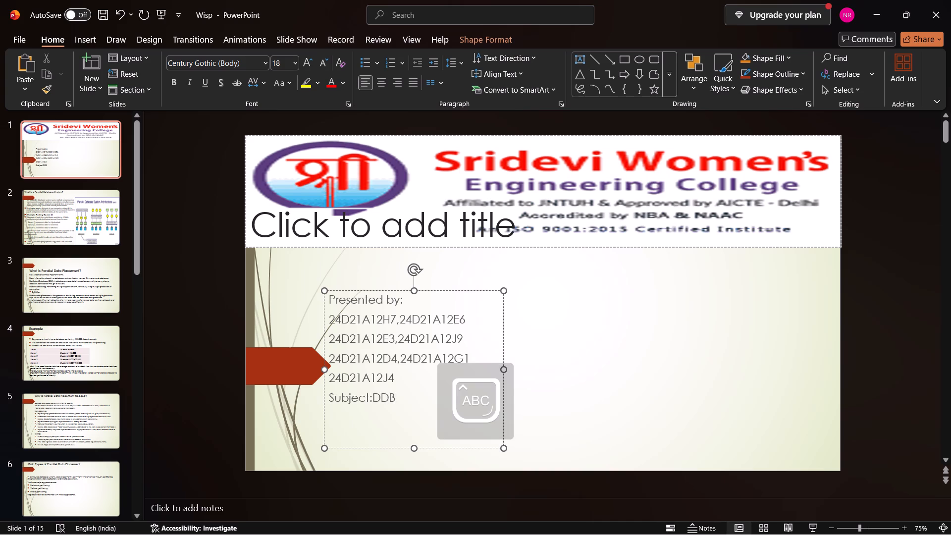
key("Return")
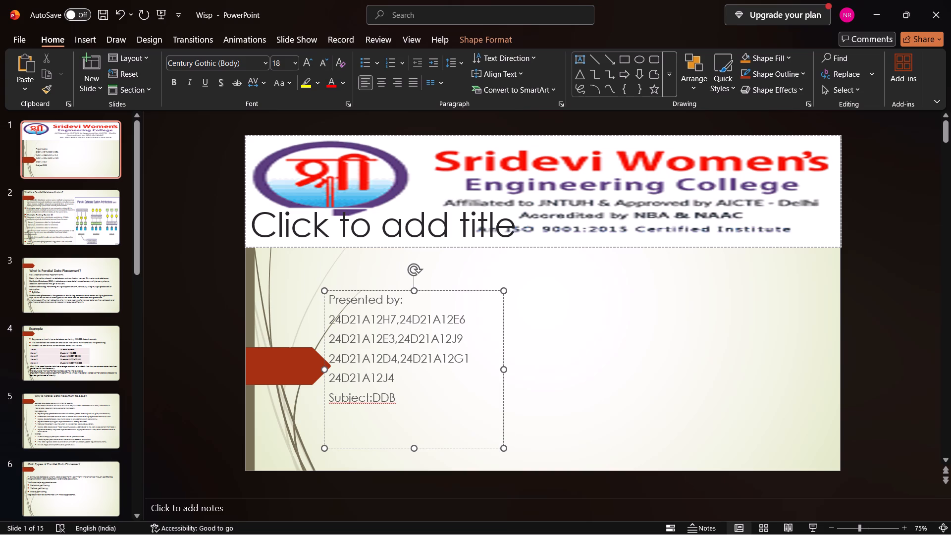
Insert a space before and after the colon in the subject line and start a new line below it.
left_click(368, 398)
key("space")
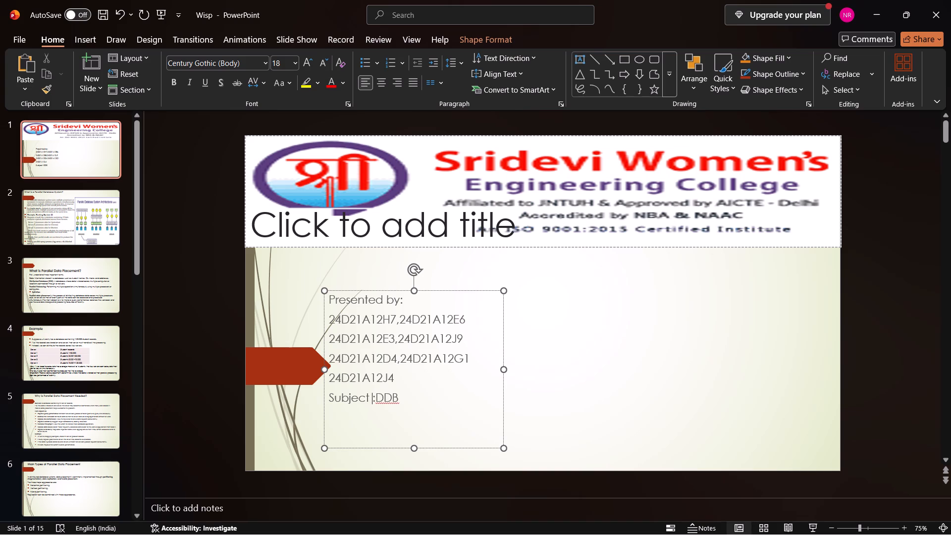
left_click(374, 399)
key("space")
left_click(412, 400)
key("Return")
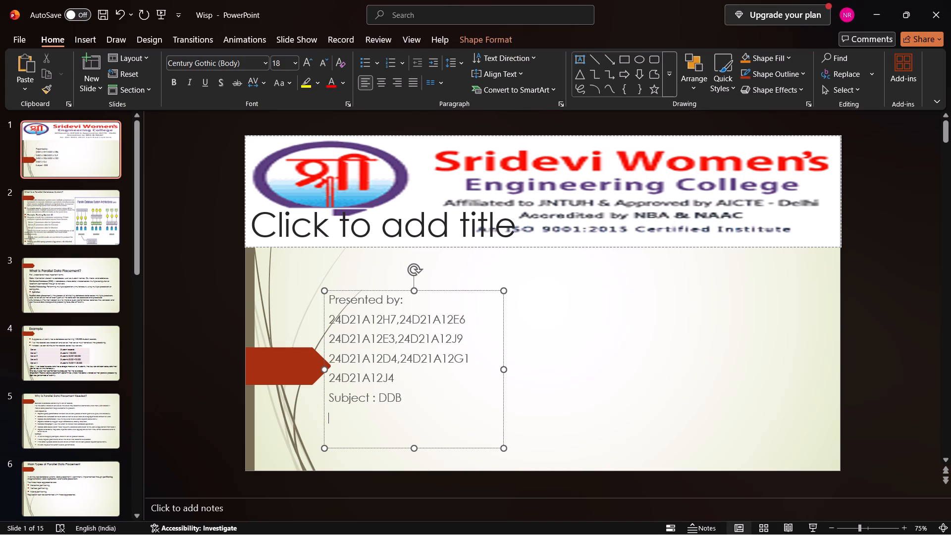
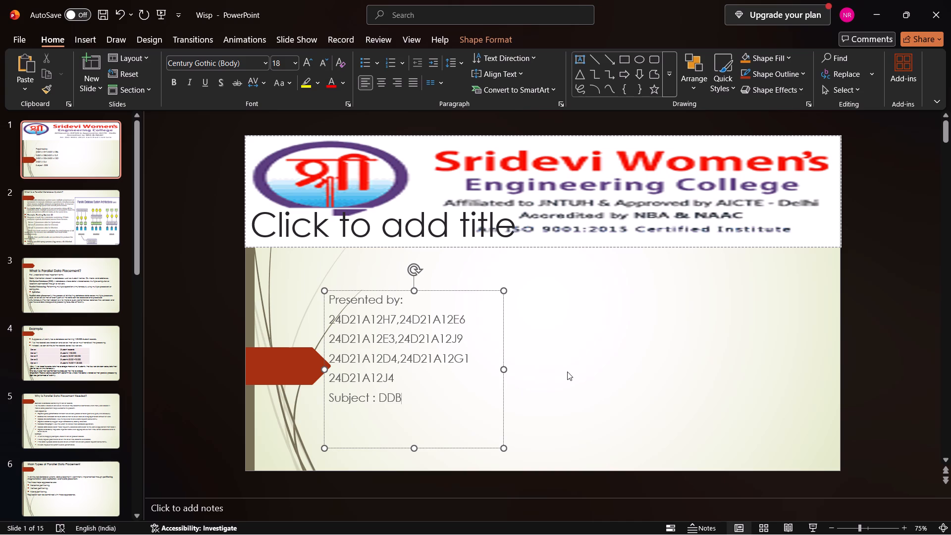
Add the line "Branch : IT-C" below the subject line in the subtitle placeholder.
key("Return")
key("b")
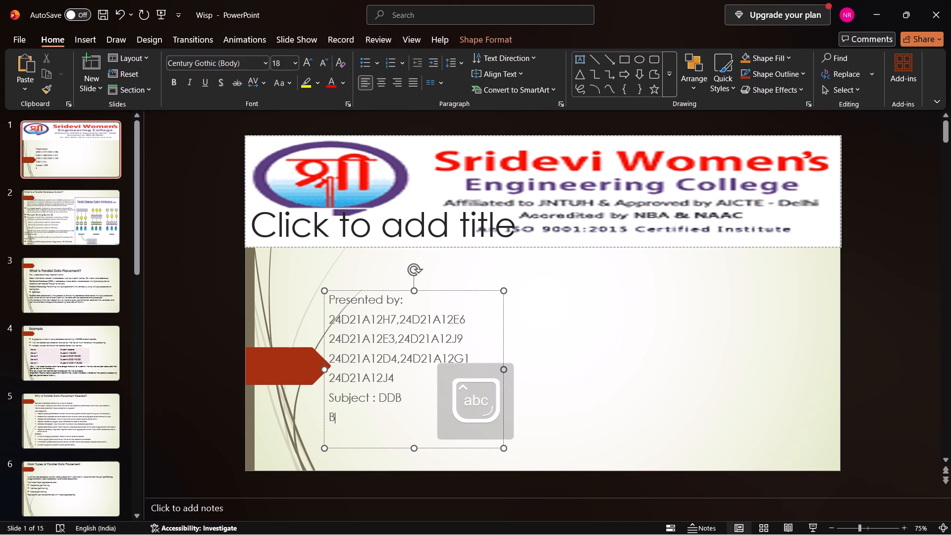
type("ranch")
key("space")
key("space")
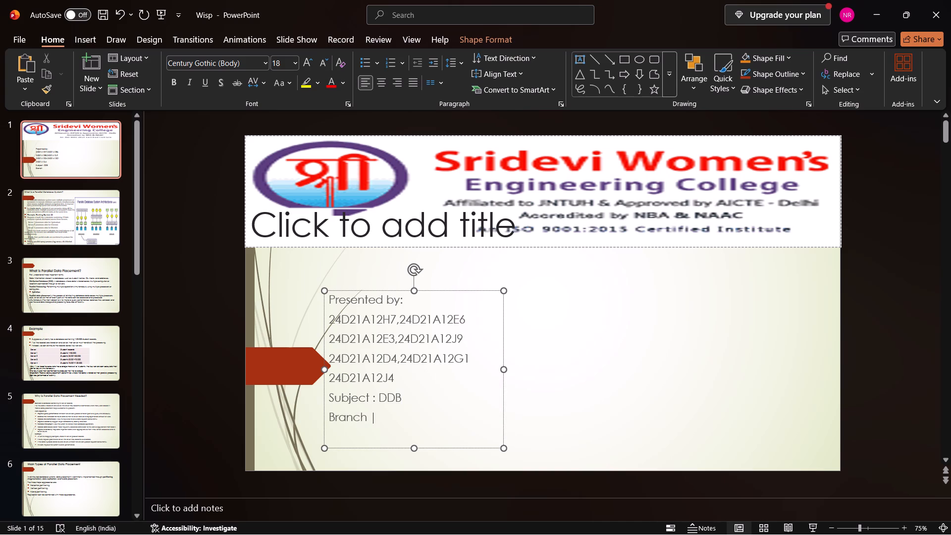
key("shift+colon")
key("space")
type("IT")
key("shift+underscore")
key("BackSpace")
type("-C")
key("Return")
left_click(668, 335)
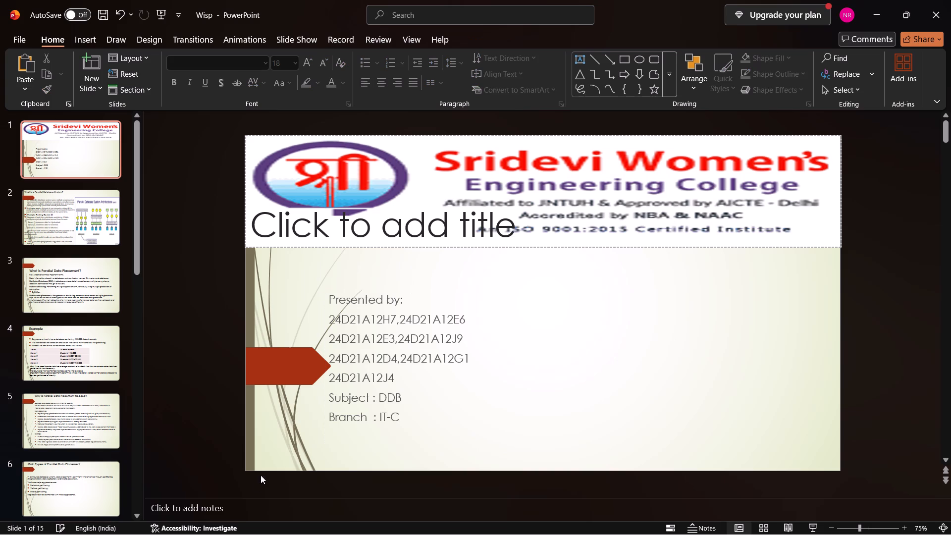
Insert a text box beside the roll numbers and enter the heading "Presented to:" in it.
left_click(92, 35)
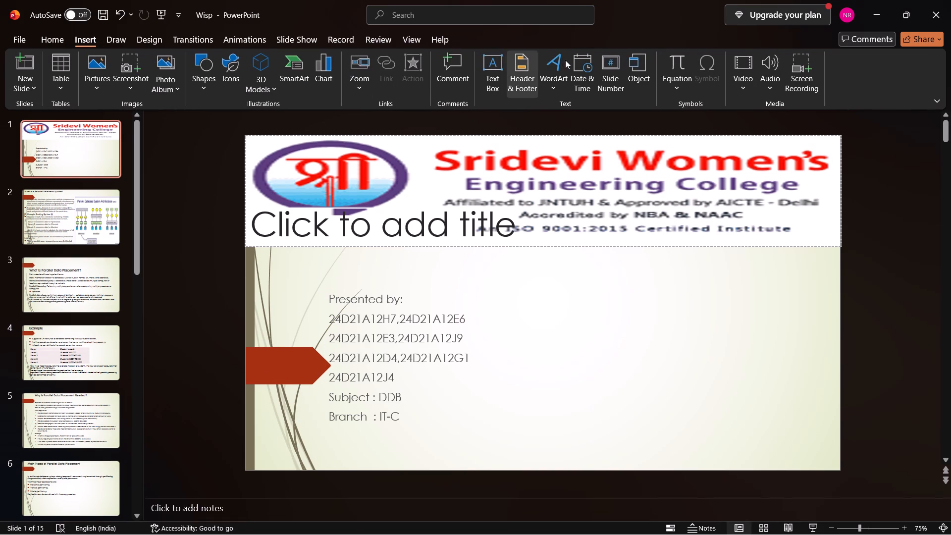
left_click(496, 66)
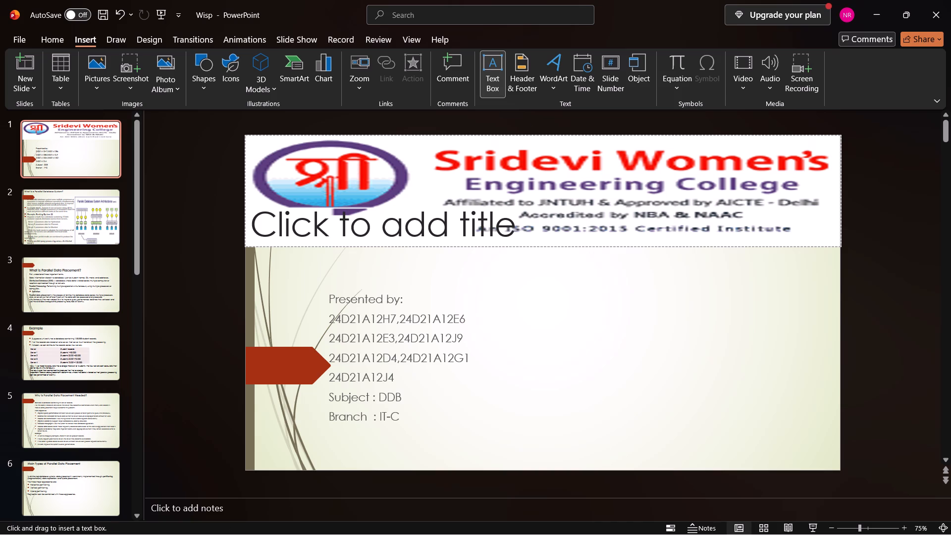
left_click(673, 342)
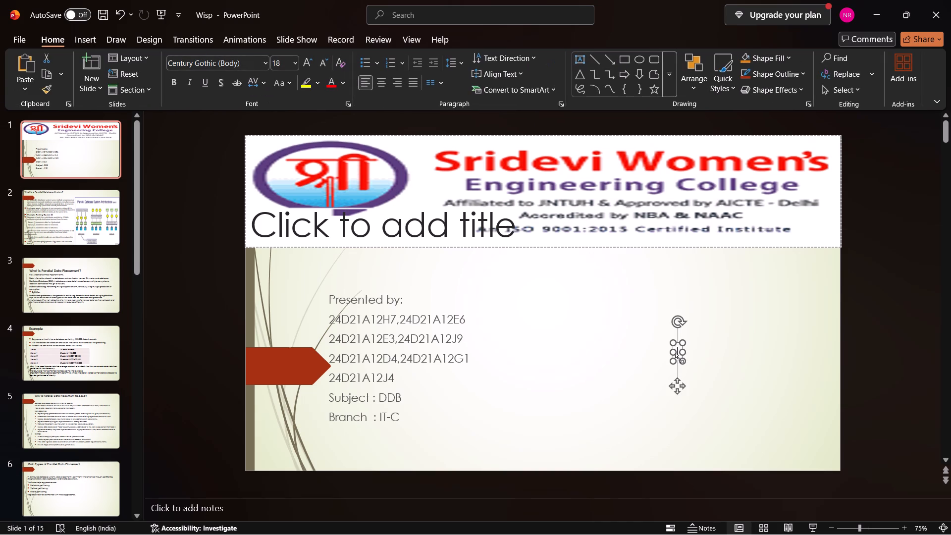
key("p")
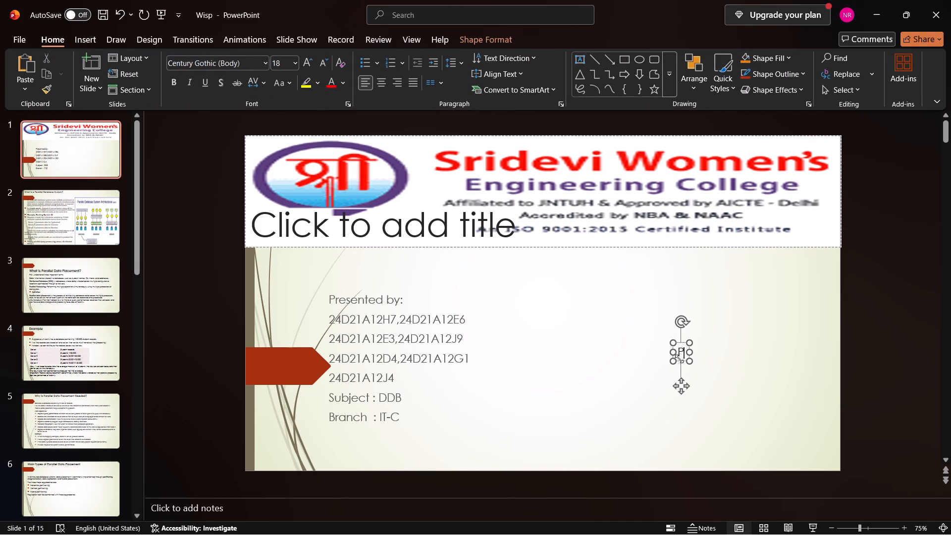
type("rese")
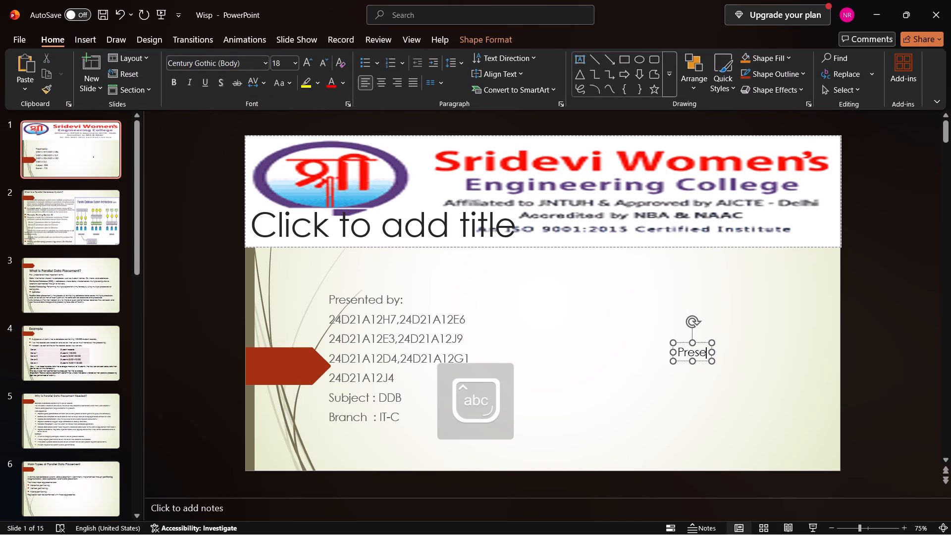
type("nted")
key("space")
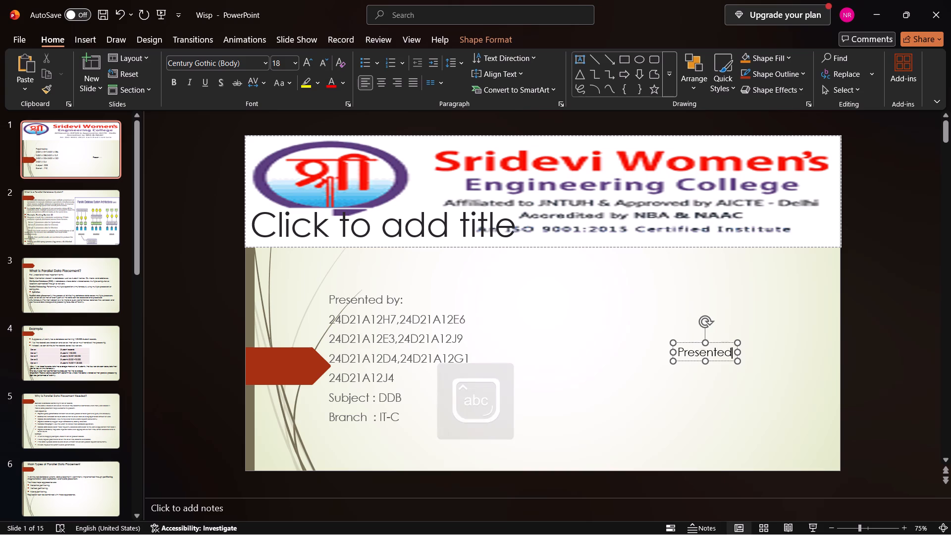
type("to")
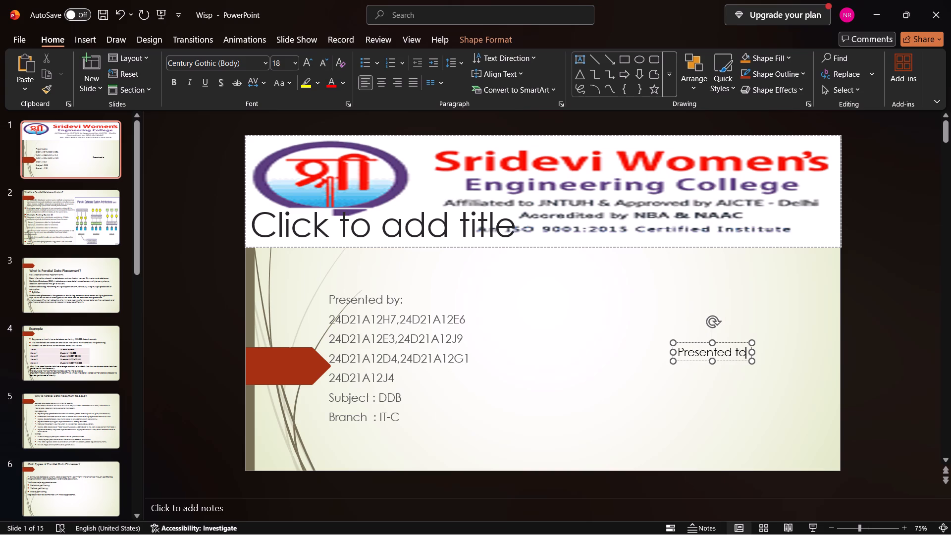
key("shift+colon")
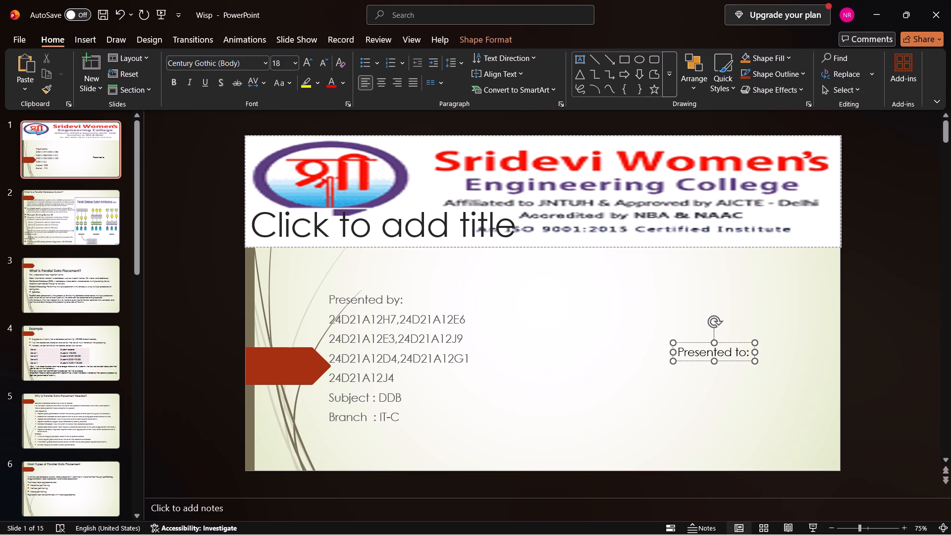
Add the teacher's name followed by "Mam" on an indented line below the "Presented to:" heading.
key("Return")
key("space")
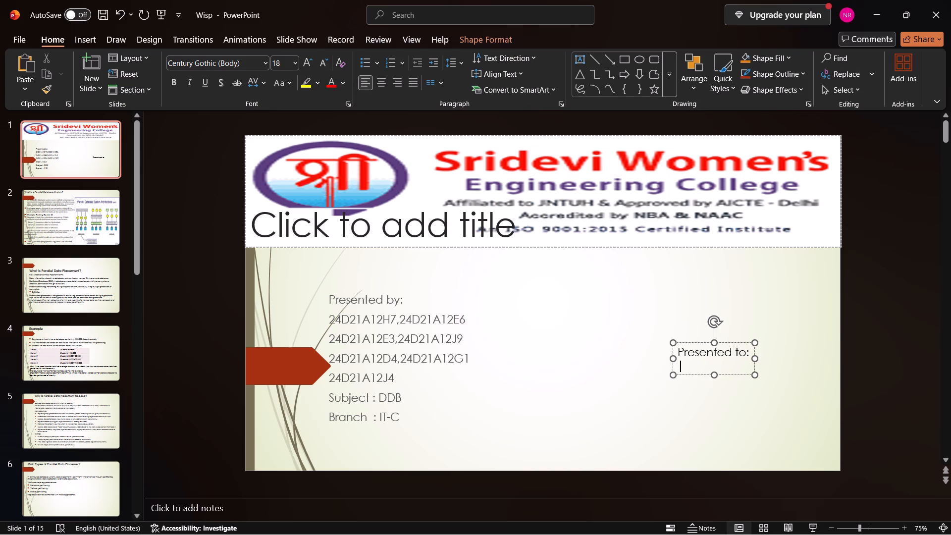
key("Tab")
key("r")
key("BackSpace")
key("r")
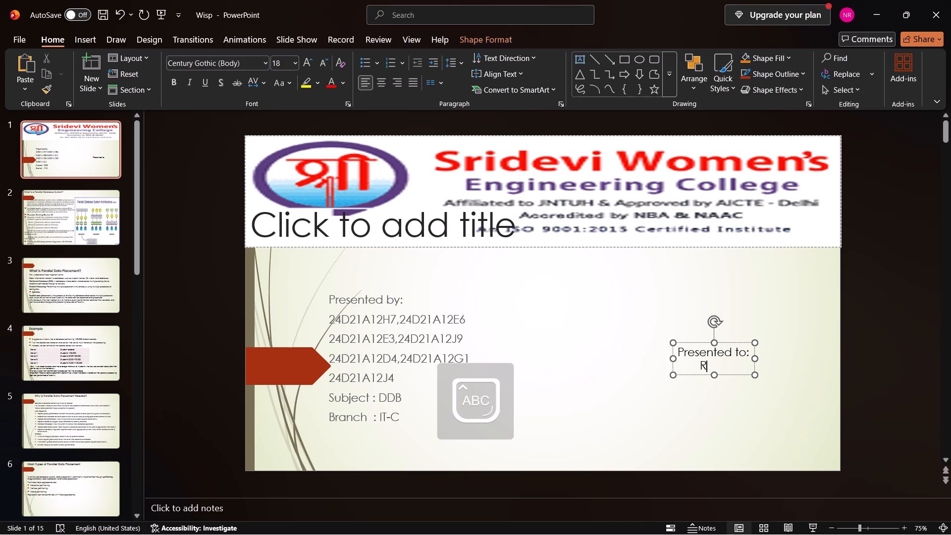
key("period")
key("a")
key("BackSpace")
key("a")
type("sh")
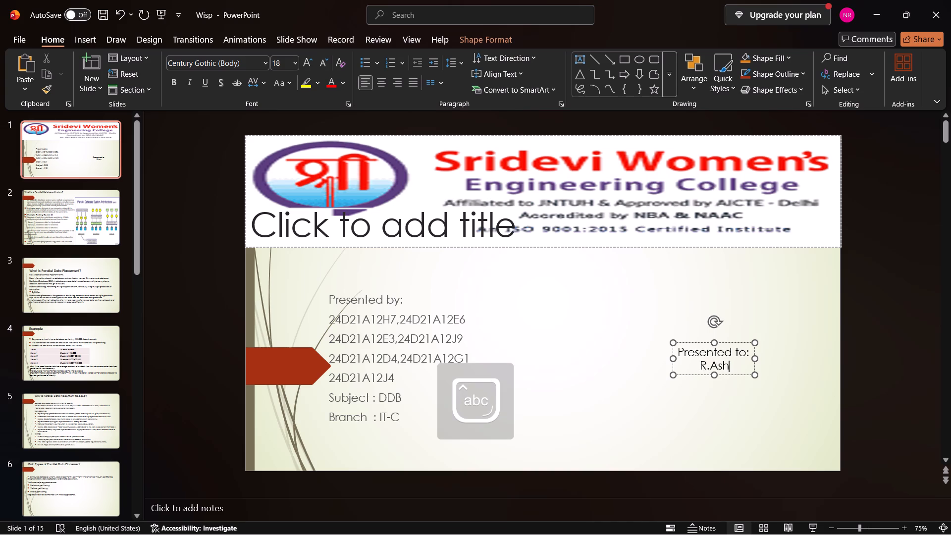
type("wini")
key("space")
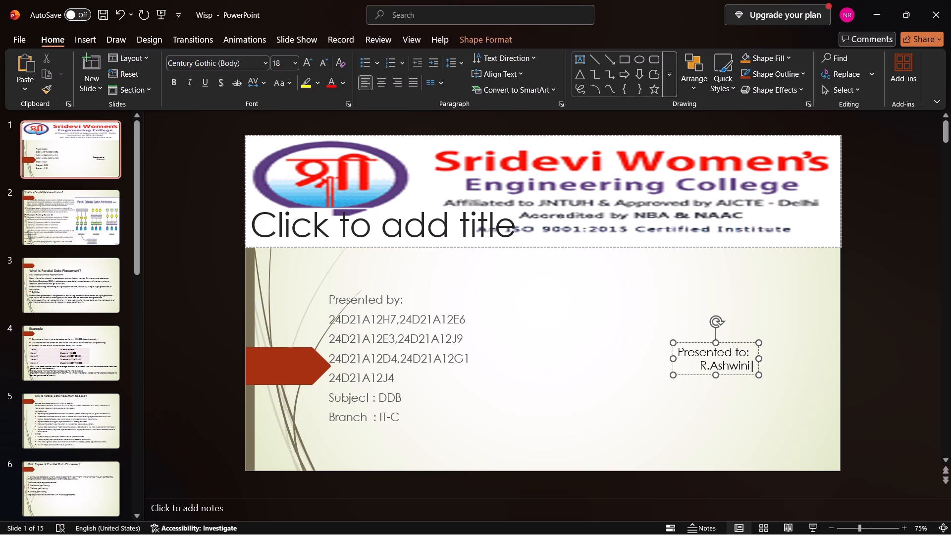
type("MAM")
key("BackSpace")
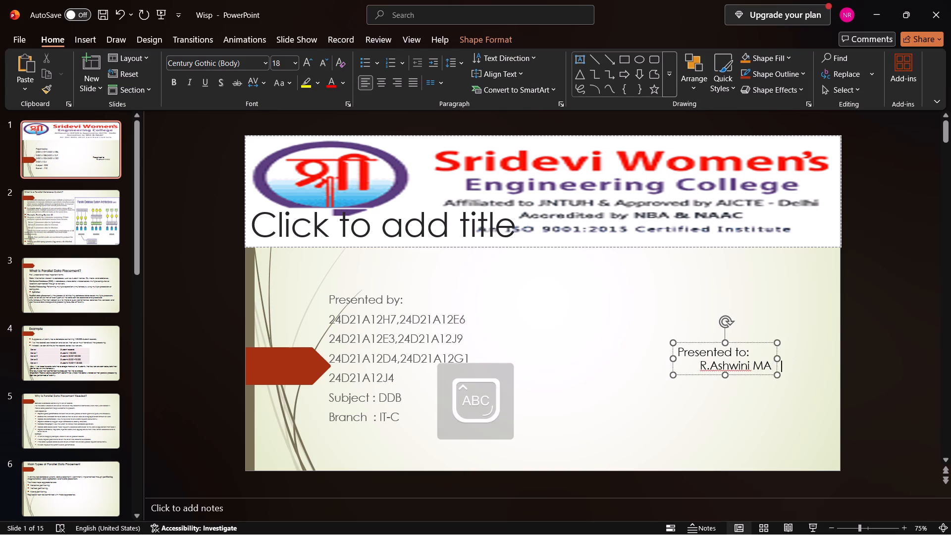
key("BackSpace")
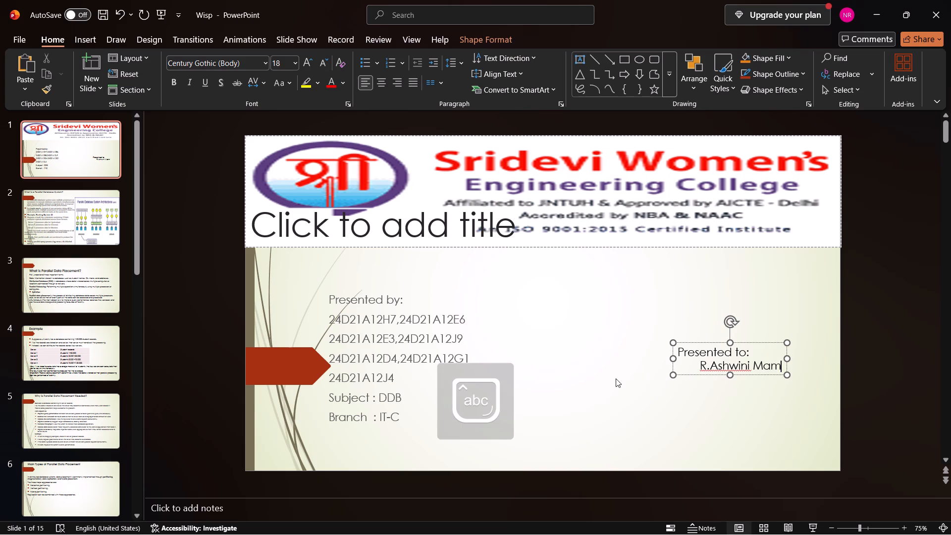
Resize the "Presented to:" text box so its top aligns with the subtitle placeholder and it extends wider on both sides.
left_click_drag(674, 342, 655, 290)
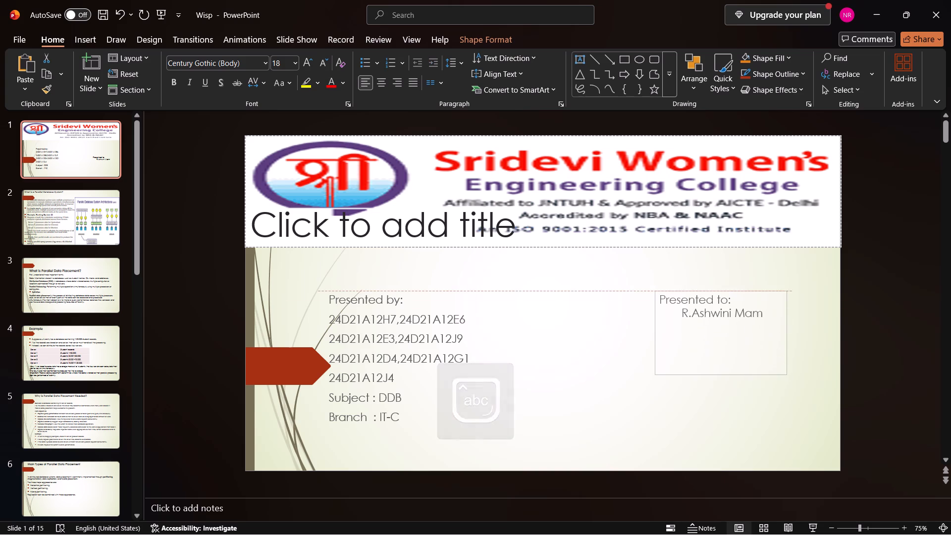
left_click_drag(655, 290, 649, 292)
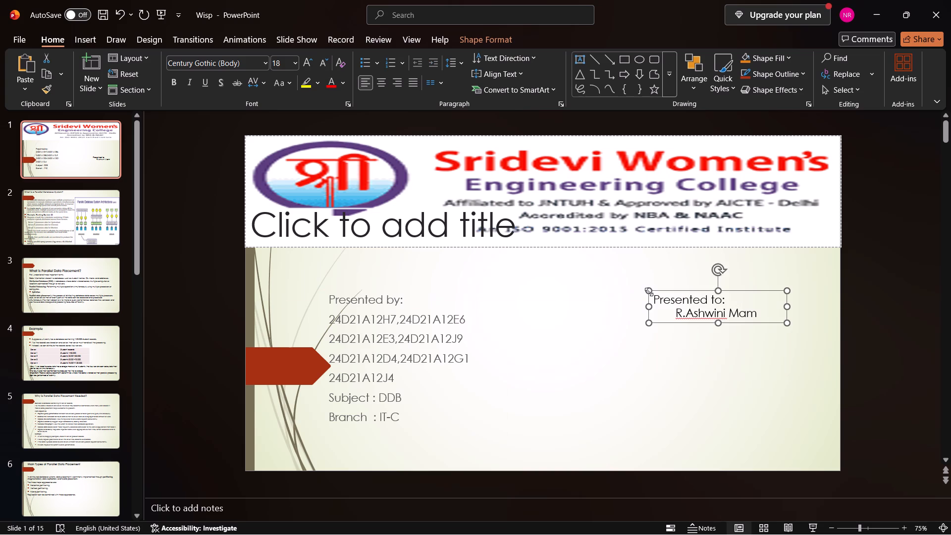
left_click_drag(788, 323, 799, 331)
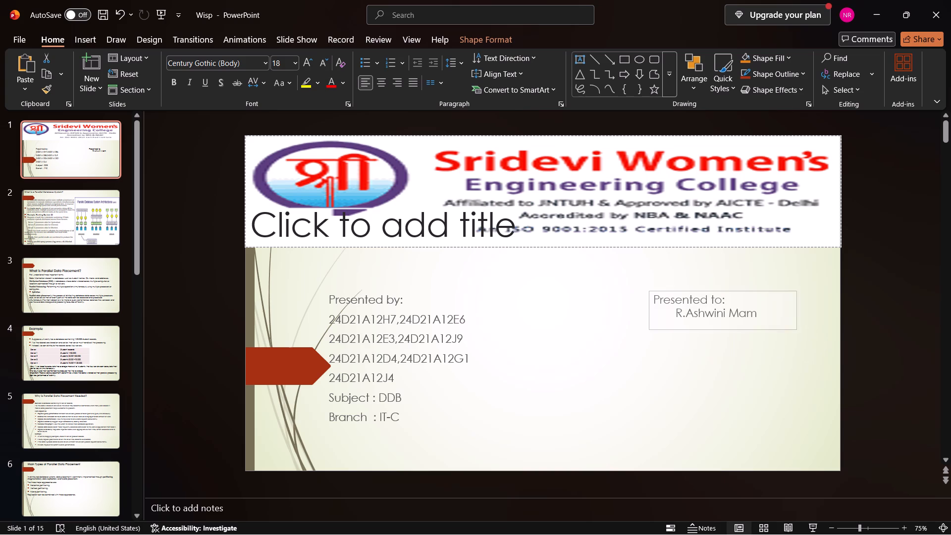
left_click_drag(799, 331, 824, 347)
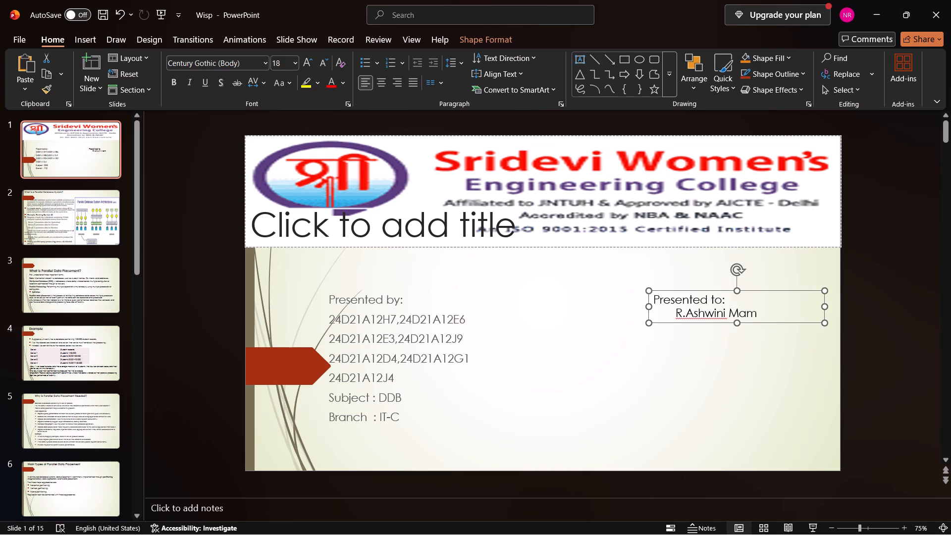
Make the "Presented by:" heading and the "Subject" label bold in the subtitle placeholder.
left_click(373, 299)
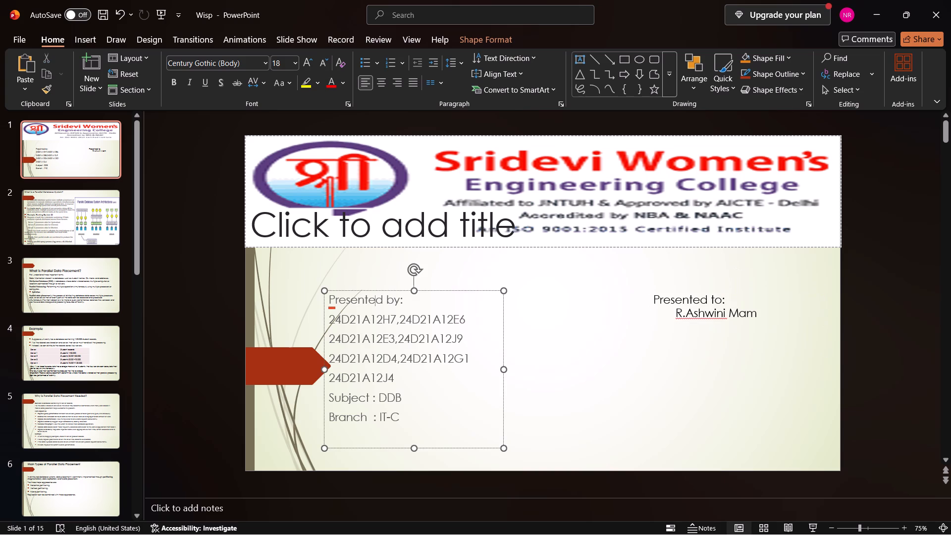
left_click_drag(329, 300, 417, 303)
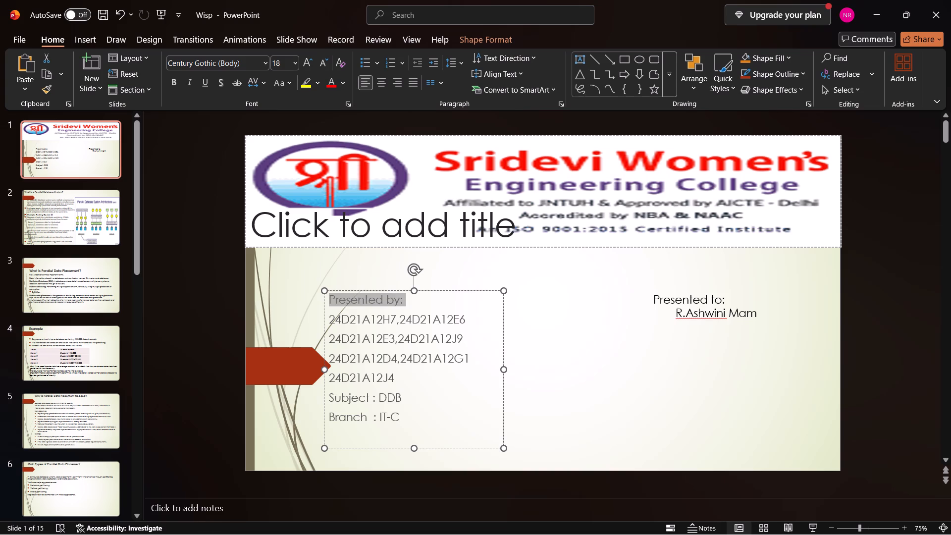
left_click_drag(417, 303, 419, 303)
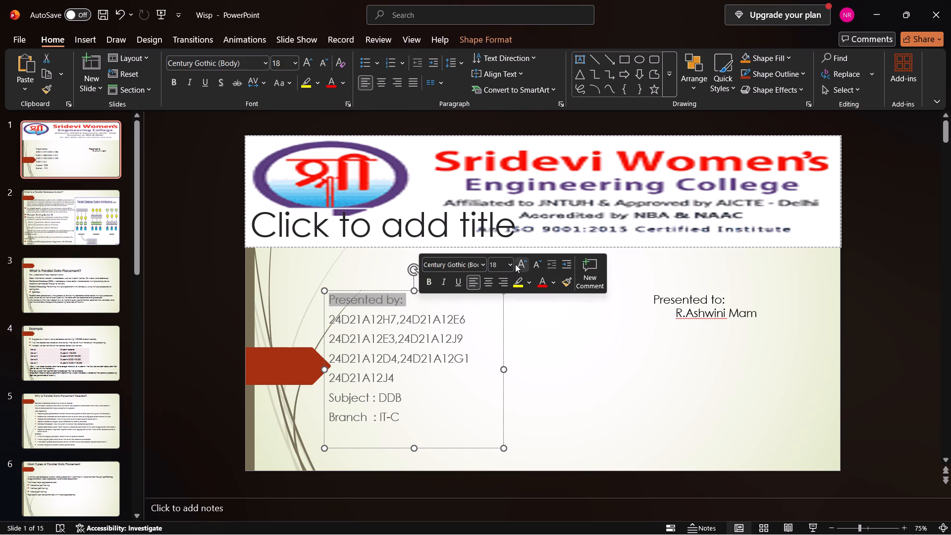
left_click(426, 286)
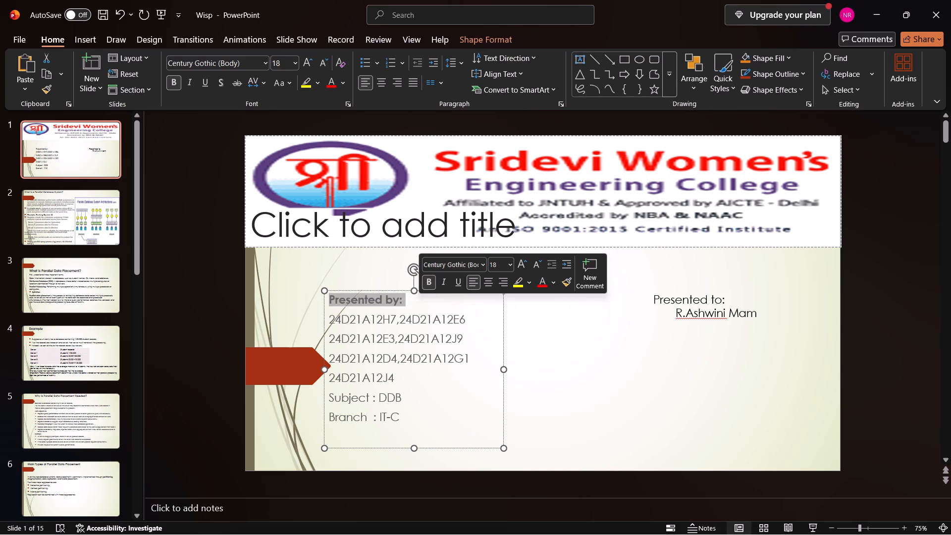
left_click_drag(328, 397, 373, 399)
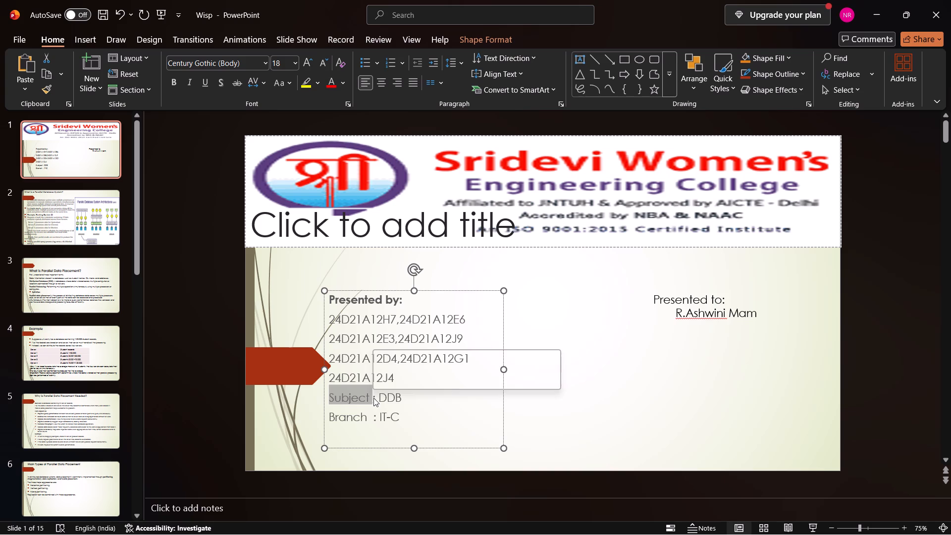
left_click(380, 383)
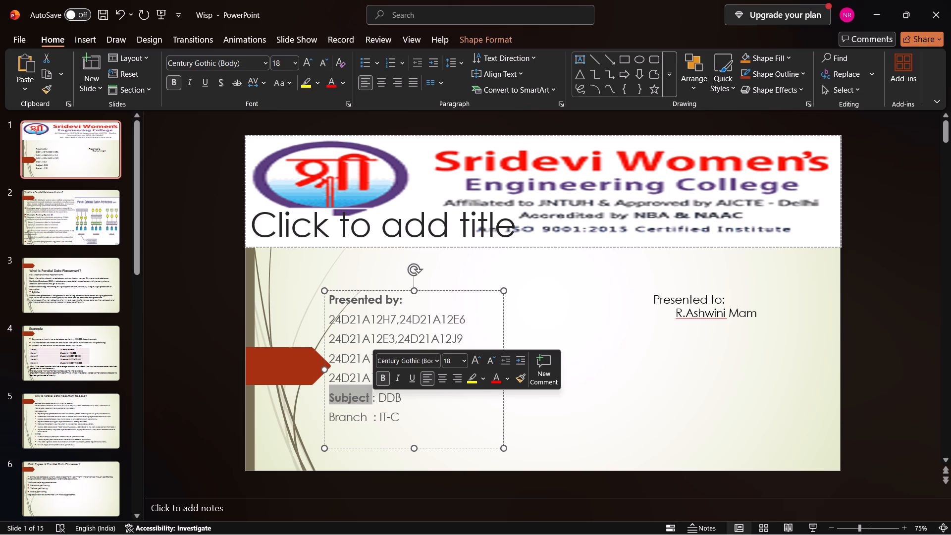
Make the "Branch" label bold in the subtitle placeholder on slide 1.
right_click_drag(328, 417, 353, 428)
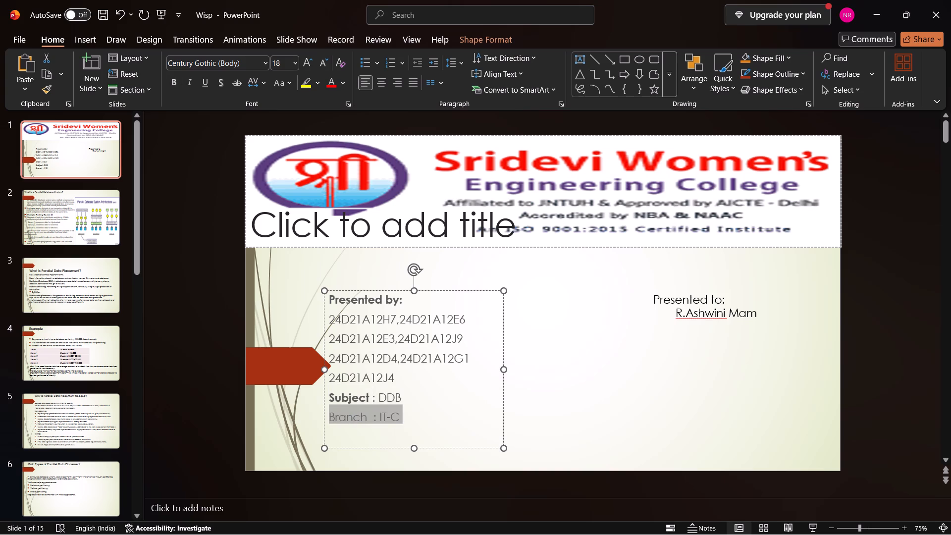
right_click_drag(353, 428, 344, 425)
left_click_drag(352, 425, 325, 436)
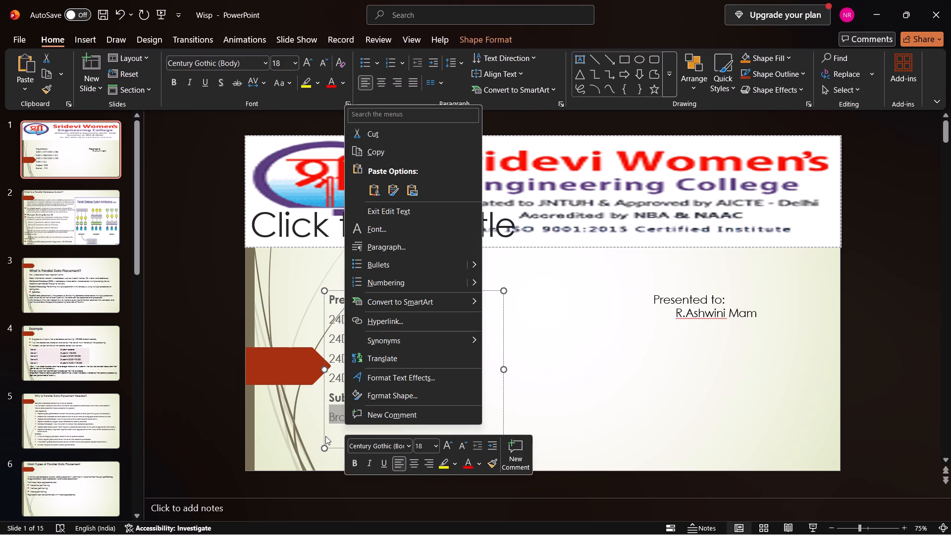
left_click_drag(325, 436, 314, 435)
left_click_drag(314, 435, 343, 411)
left_click_drag(343, 411, 330, 422)
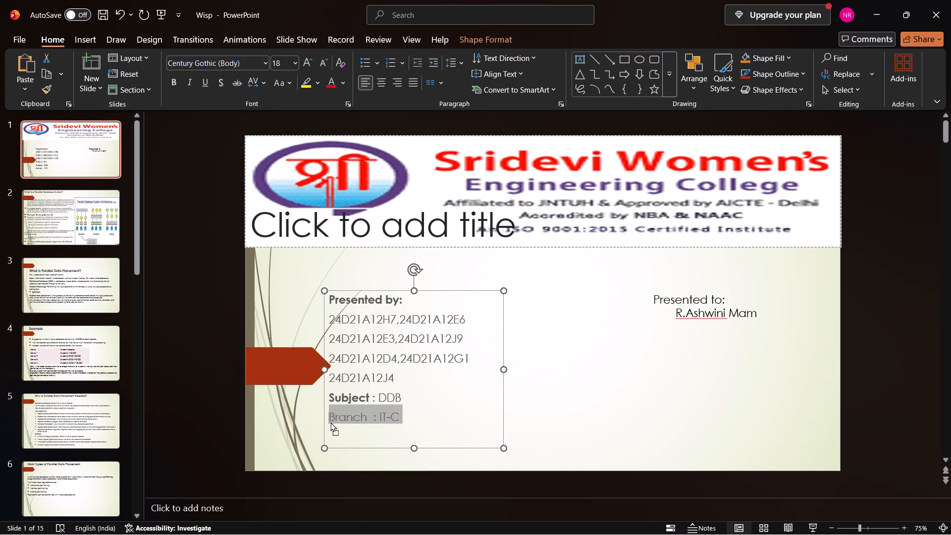
left_click_drag(330, 422, 348, 428)
left_click_drag(585, 374, 292, 444)
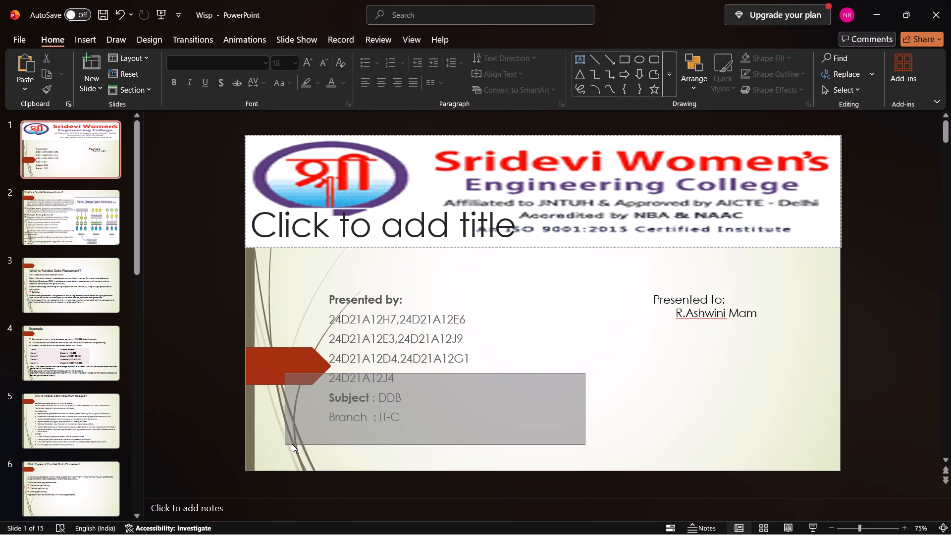
left_click_drag(292, 444, 304, 444)
left_click_drag(348, 407, 327, 415)
left_click_drag(349, 423, 346, 423)
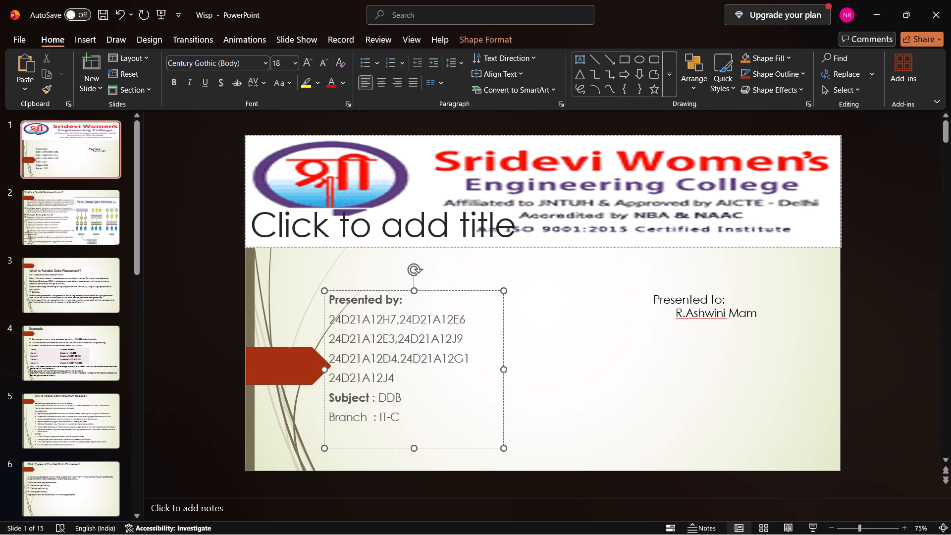
left_click_drag(346, 423, 330, 417)
left_click(368, 419)
left_click_drag(368, 419, 317, 419)
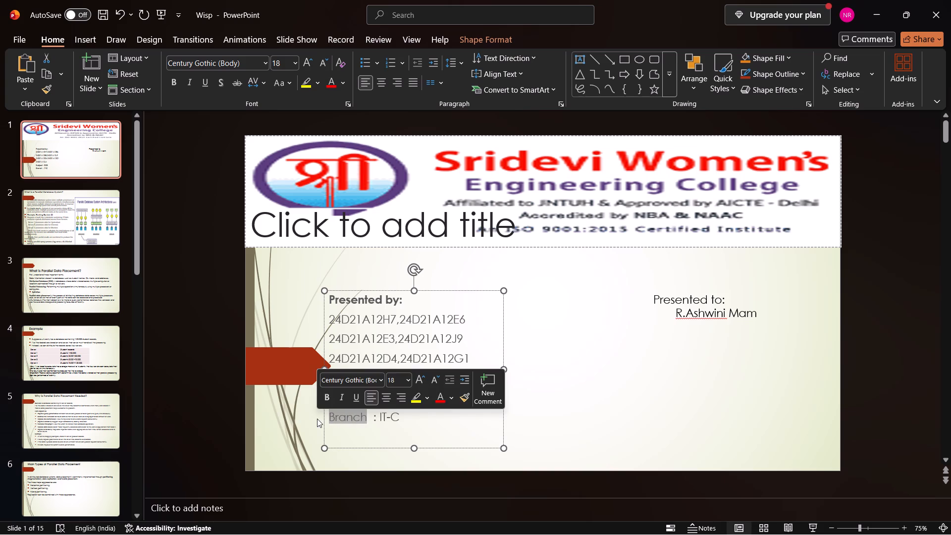
left_click(328, 399)
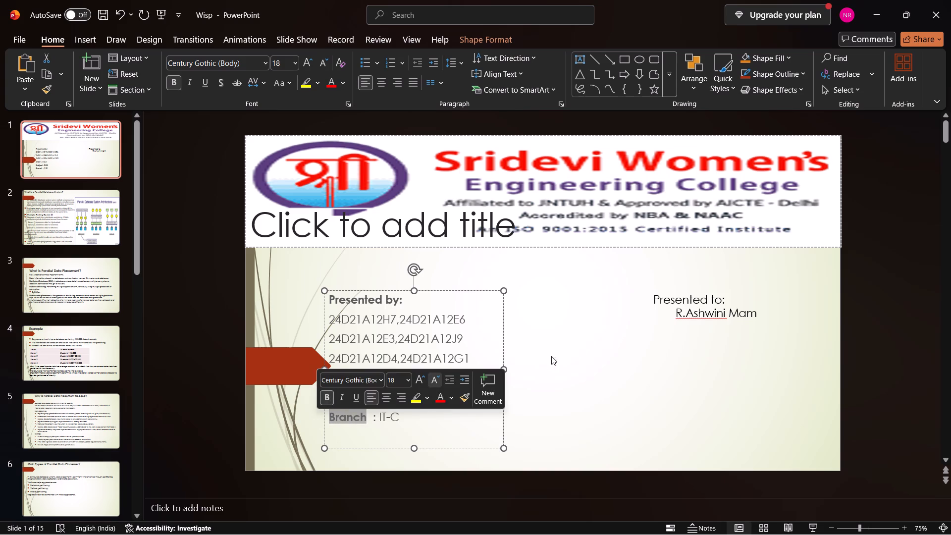
left_click(561, 351)
Make the "Presented to:" heading bold in the text box above the teacher's name.
left_click_drag(724, 297, 716, 301)
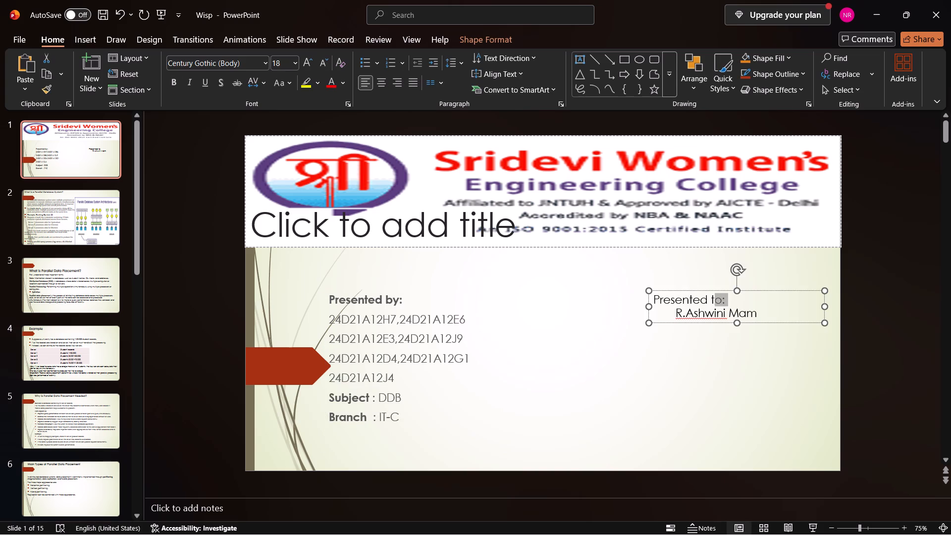
left_click_drag(716, 301, 674, 305)
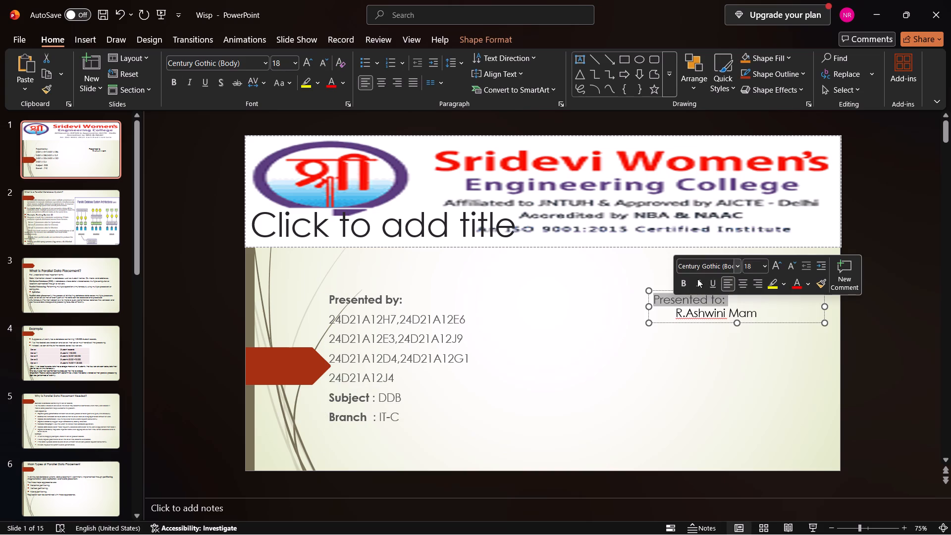
left_click(684, 287)
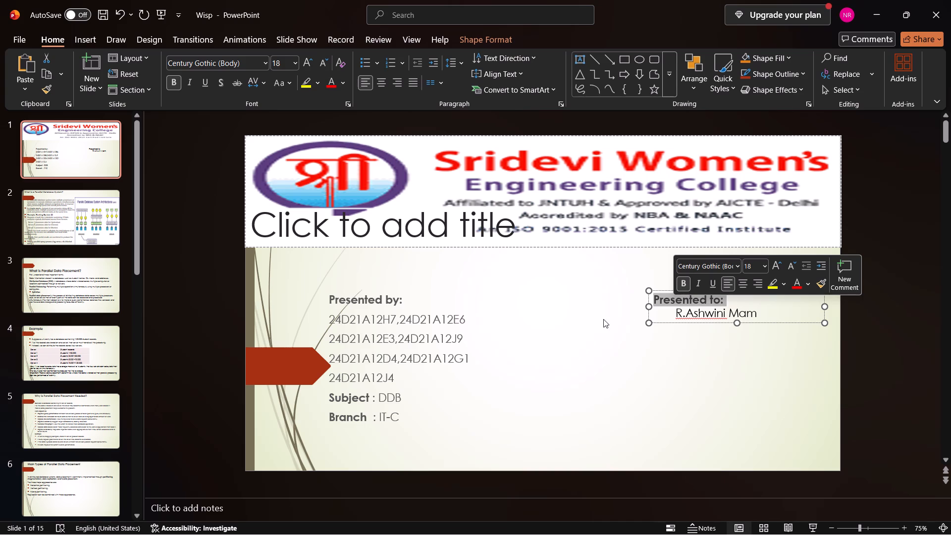
left_click(603, 319)
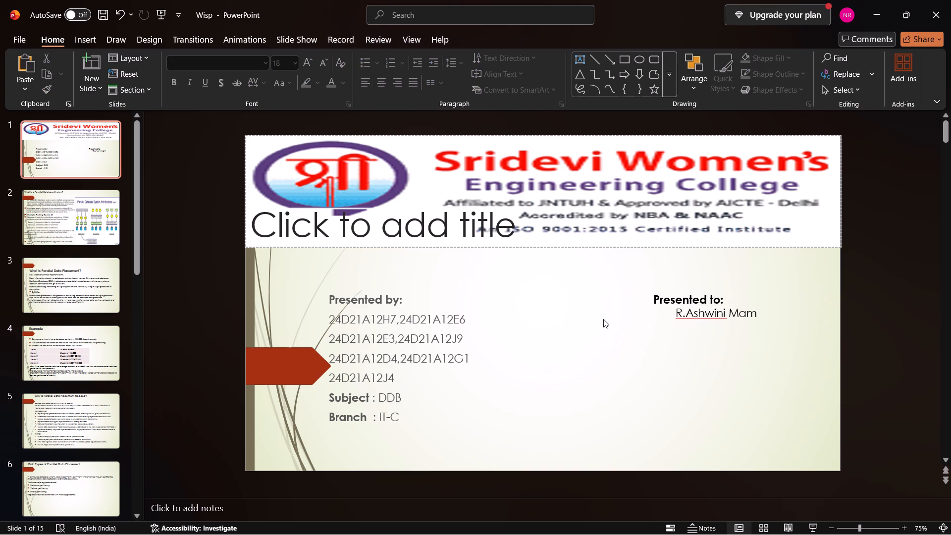
Look through slides 1 to 6, checking their content and where the empty title placeholders sit.
left_click(429, 193)
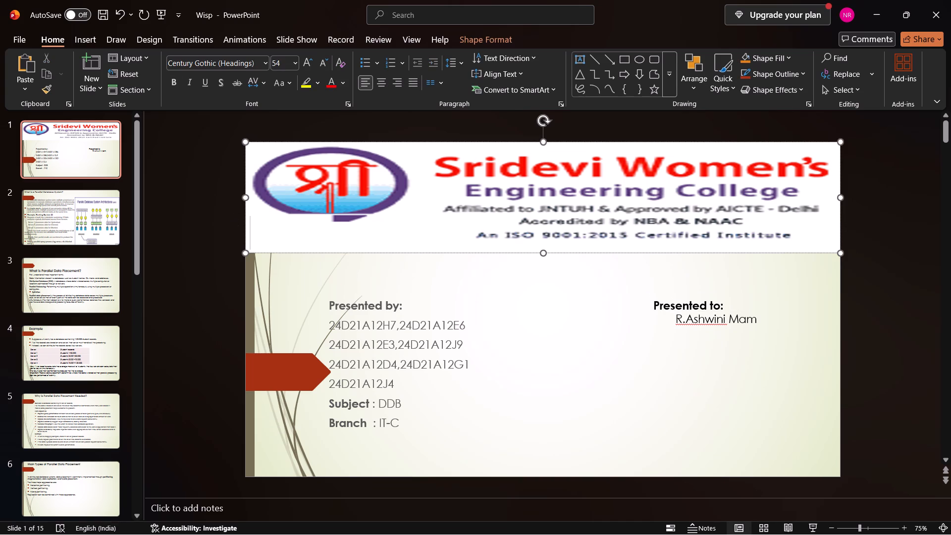
left_click(105, 224)
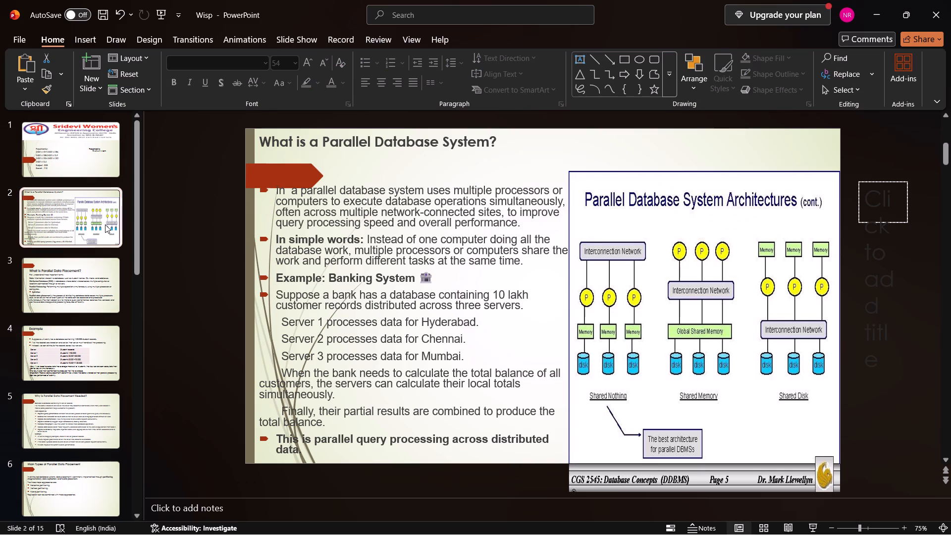
left_click(88, 124)
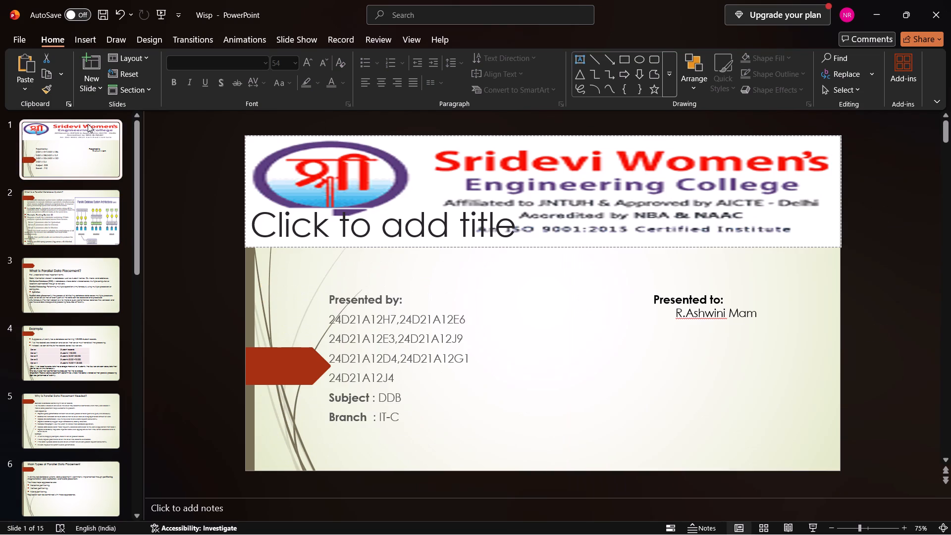
left_click(545, 234)
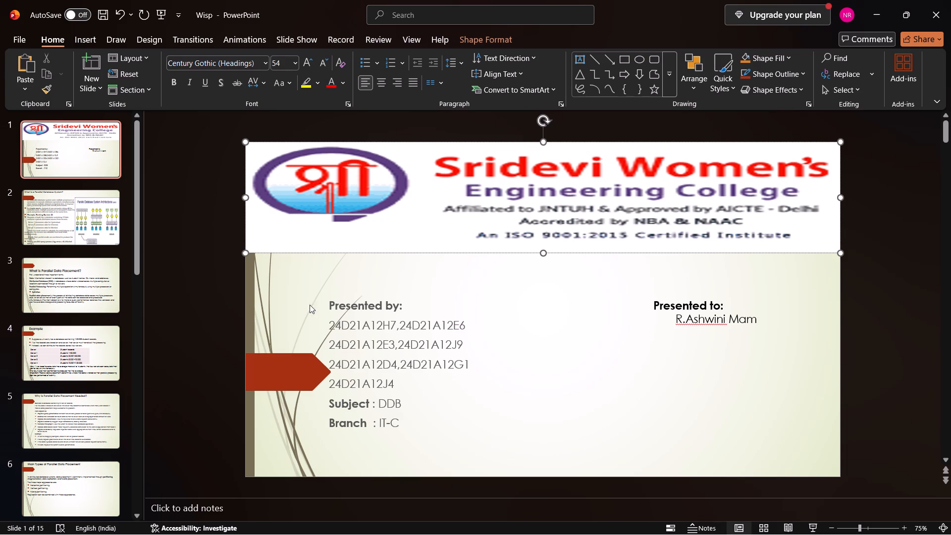
left_click(82, 219)
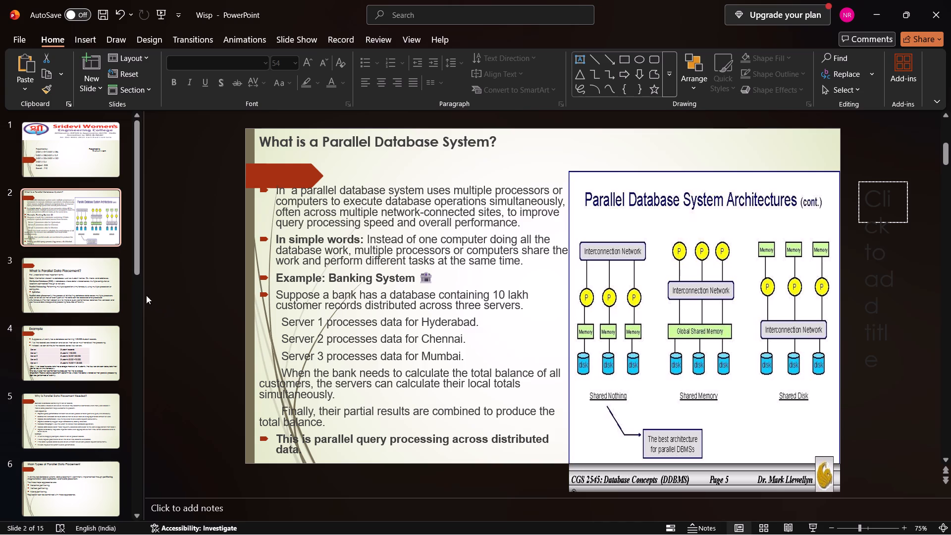
left_click(97, 281)
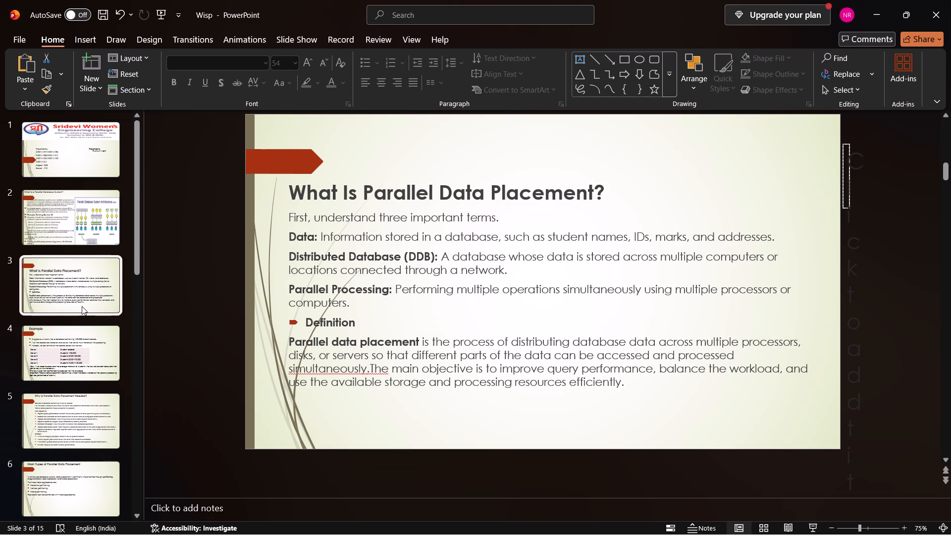
left_click(66, 349)
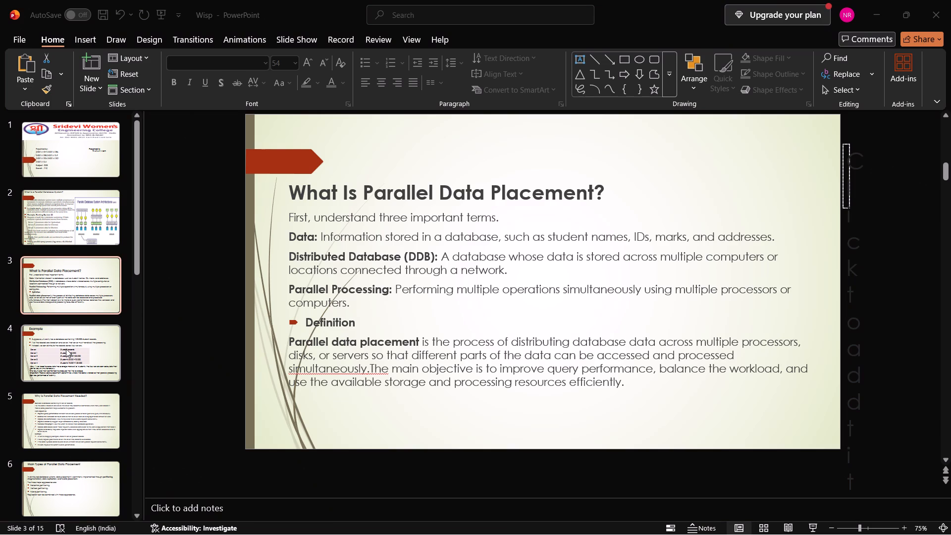
left_click(59, 404)
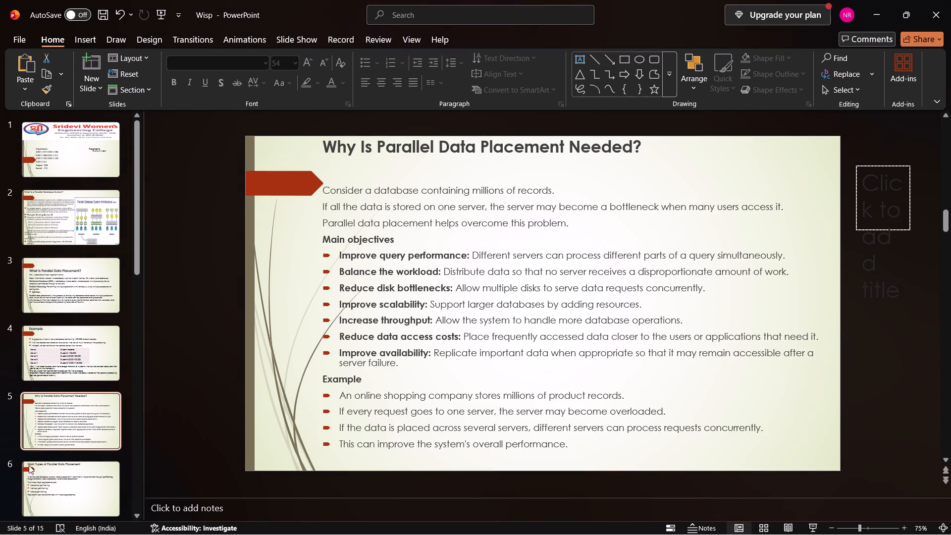
left_click(52, 216)
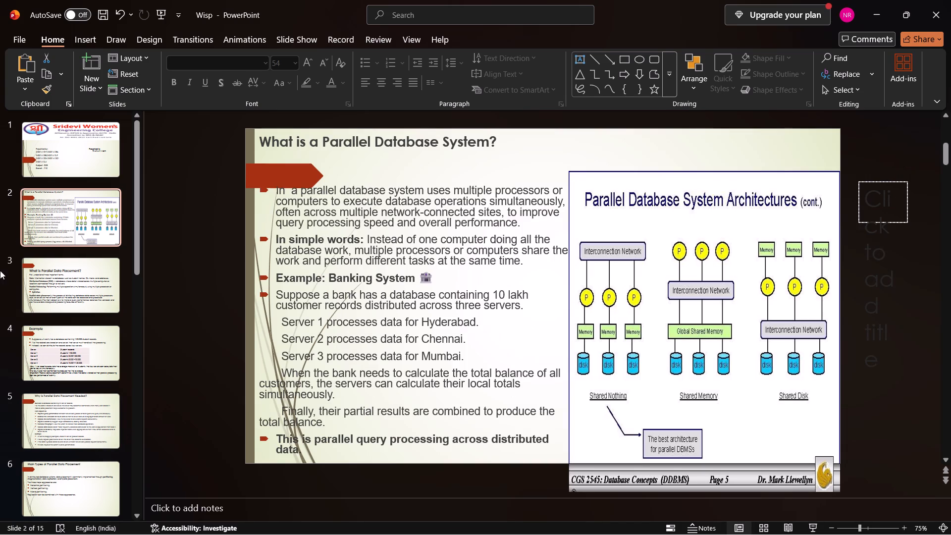
left_click(34, 279)
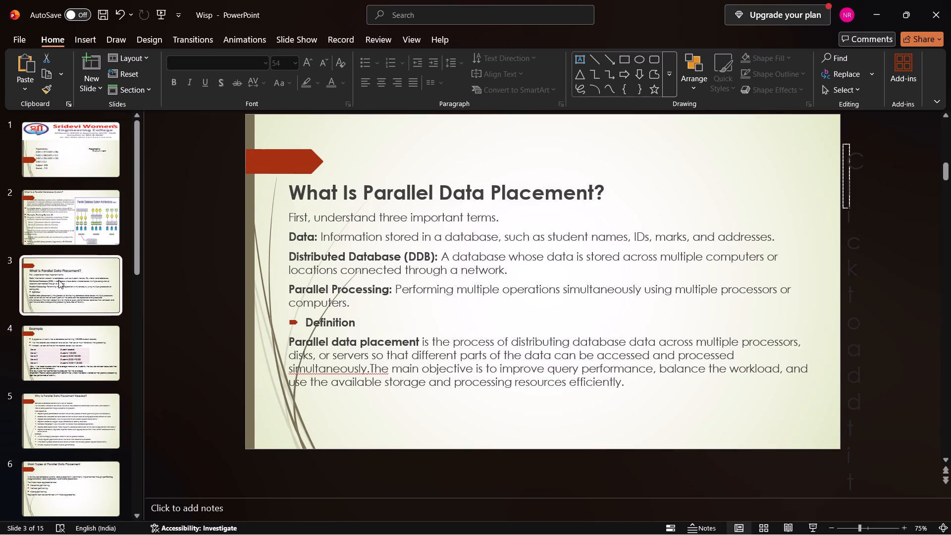
key("Return")
key("BackSpace")
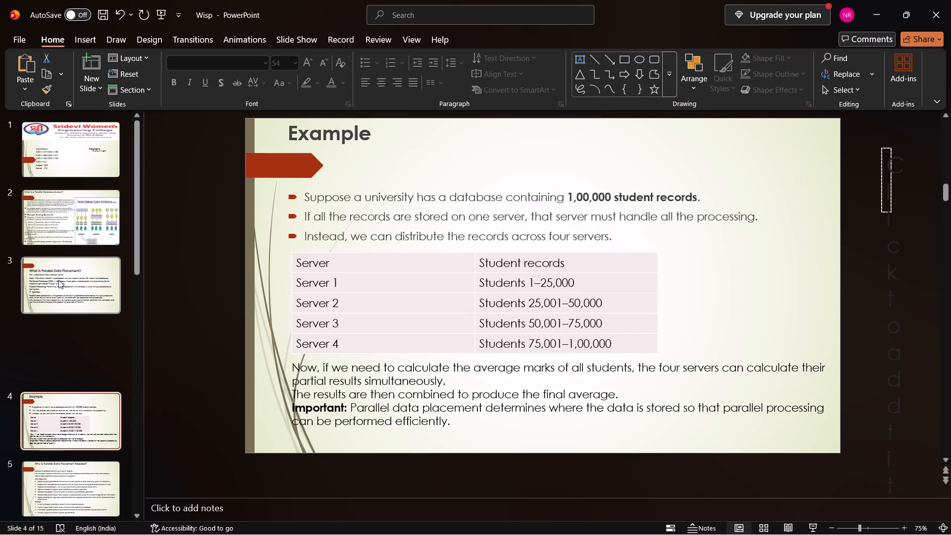
key("Down")
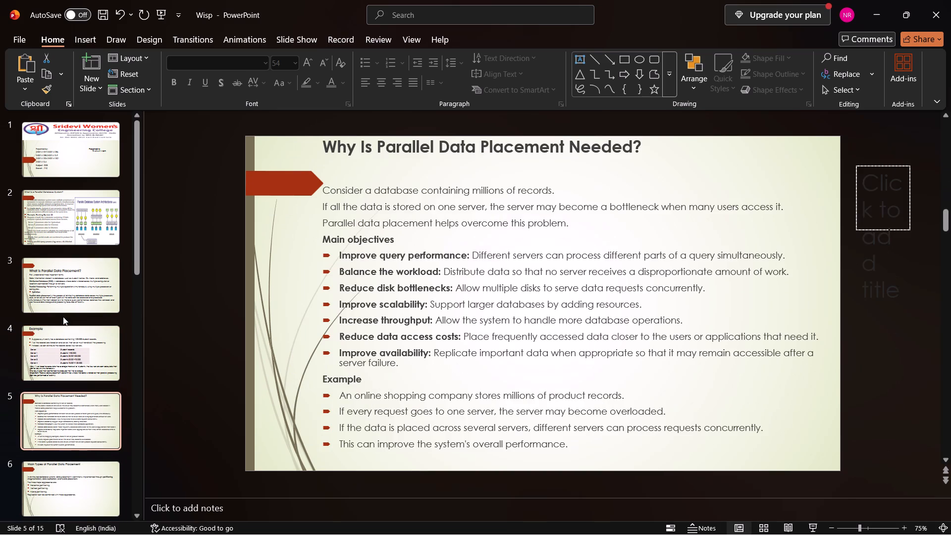
key("Down")
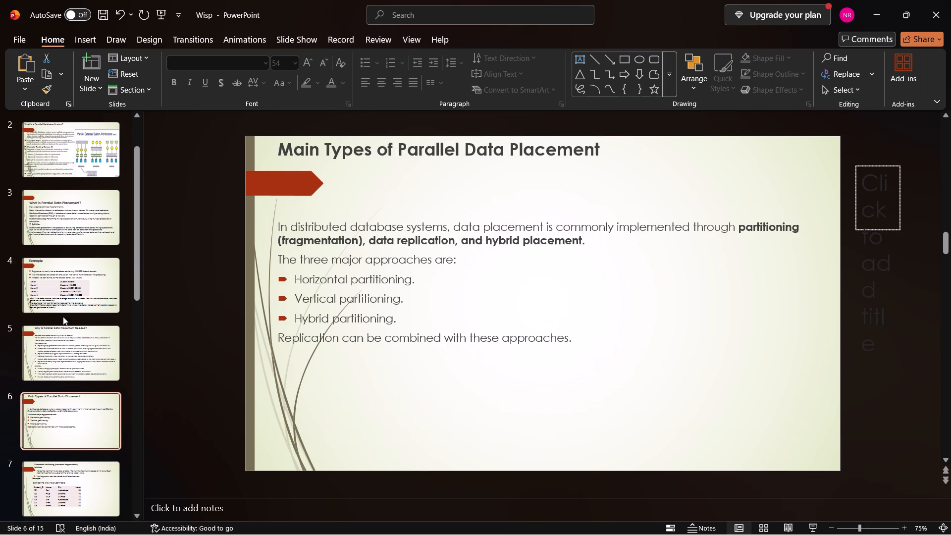
key("Up")
key("Up")
key("Up")
key("Up")
key("Up")
key("Up")
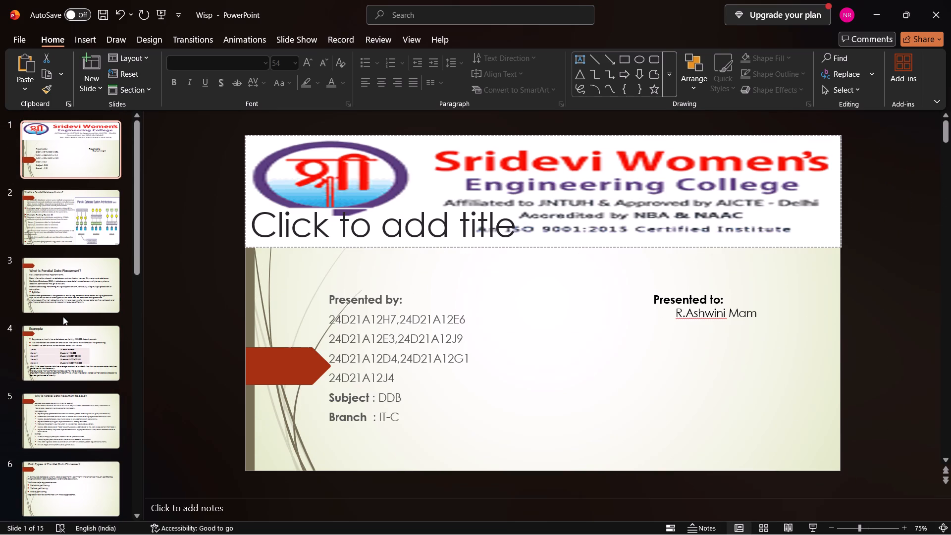
key("Down")
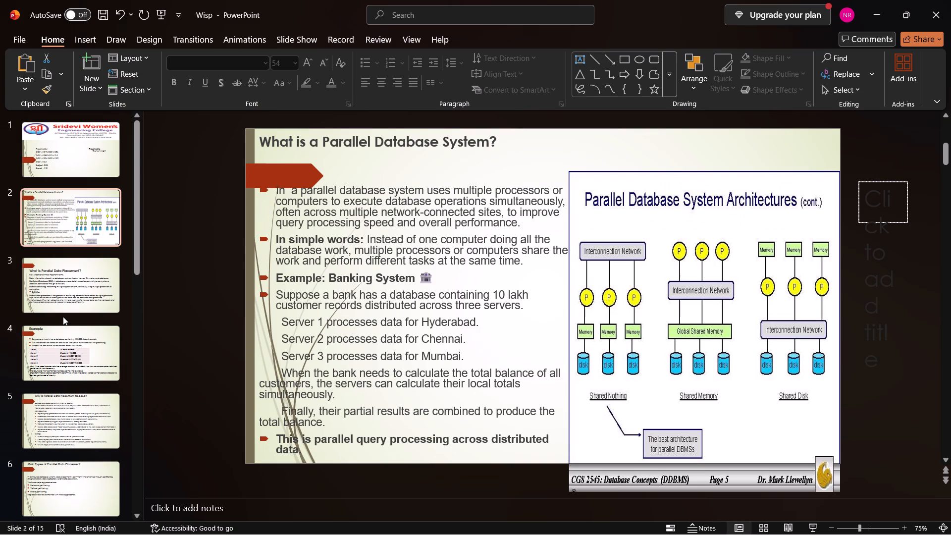
key("Up")
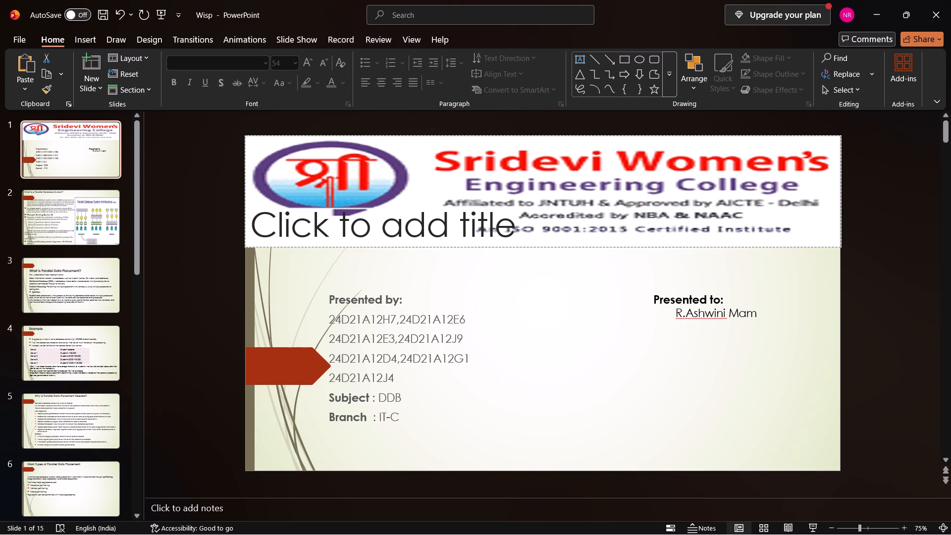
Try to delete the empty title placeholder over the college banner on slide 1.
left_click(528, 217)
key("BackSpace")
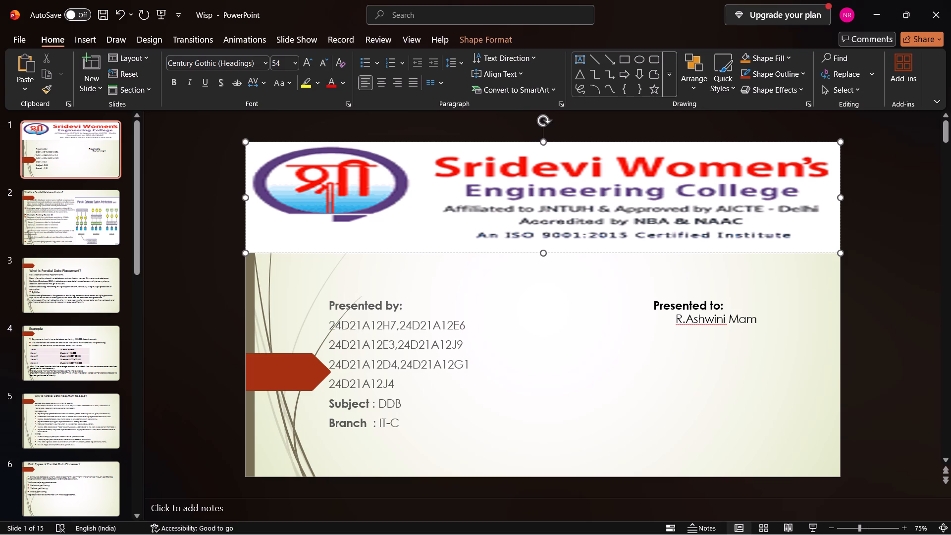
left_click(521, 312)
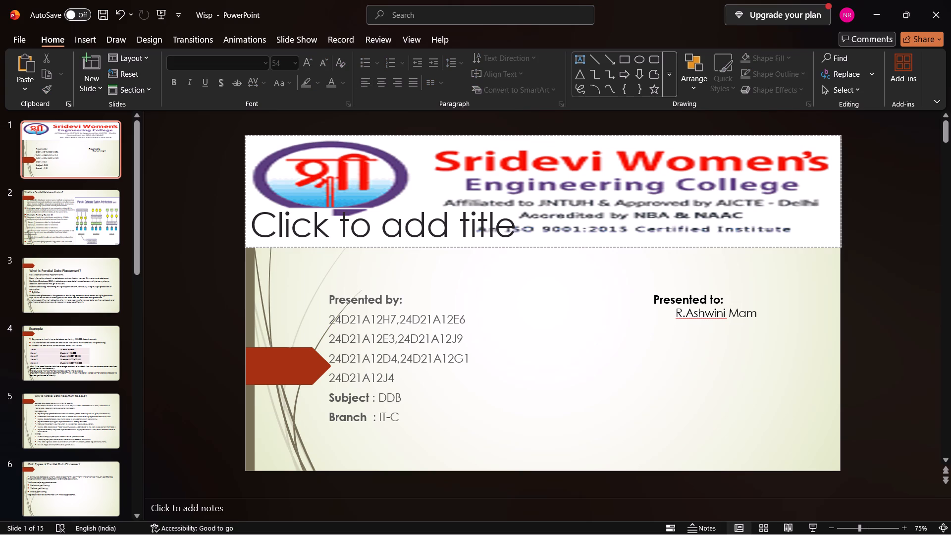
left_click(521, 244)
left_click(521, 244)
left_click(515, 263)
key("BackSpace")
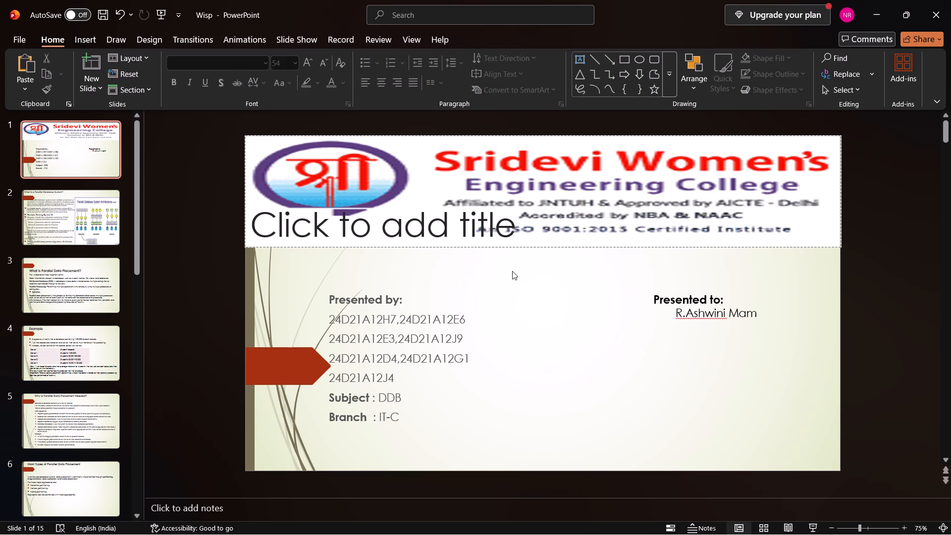
Narrow the empty title placeholder on slide 1 and place it completely off the slide, beyond its right edge, clear of the college banner.
left_click(429, 229)
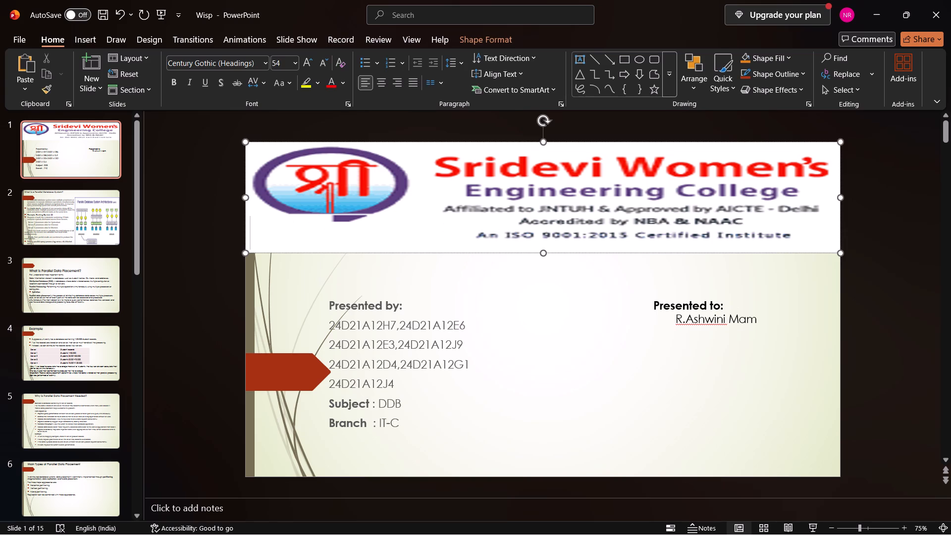
left_click_drag(245, 193, 356, 197)
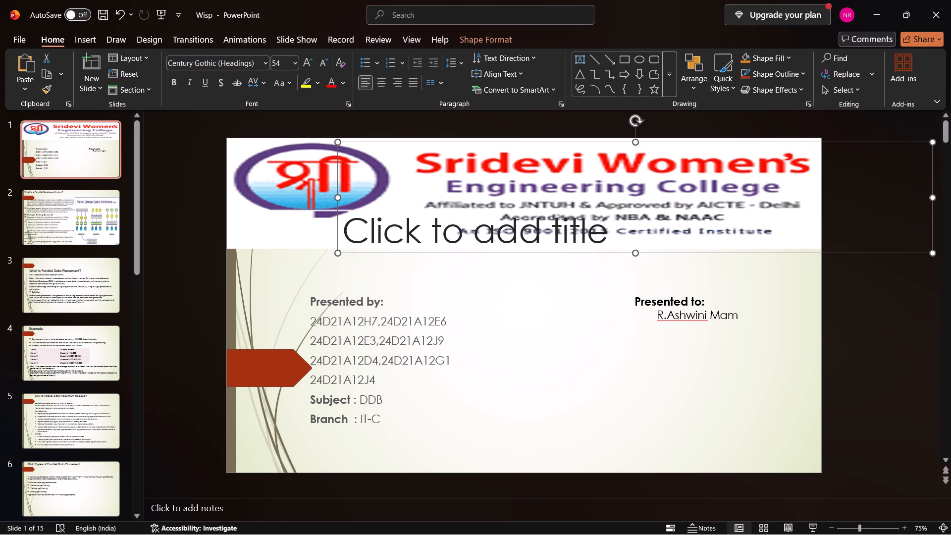
left_click_drag(337, 198, 364, 196)
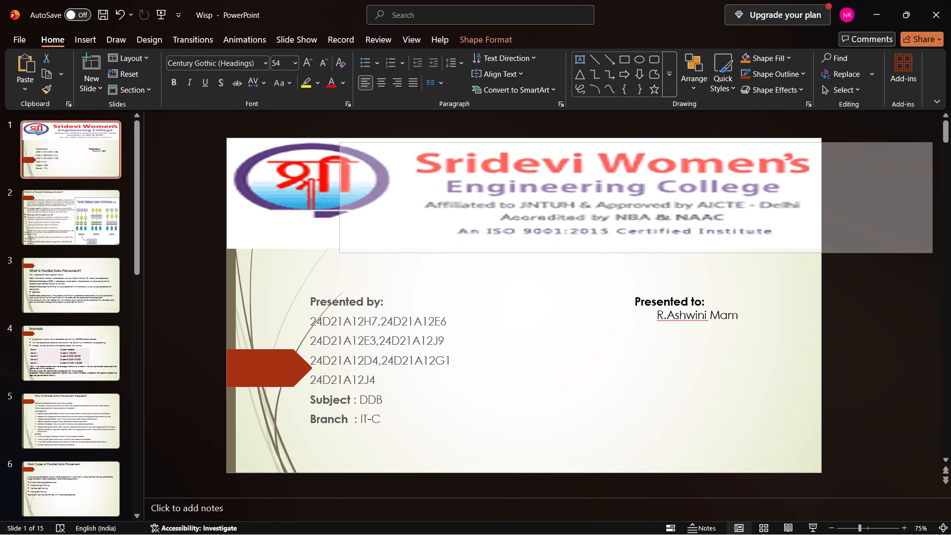
left_click_drag(364, 196, 745, 197)
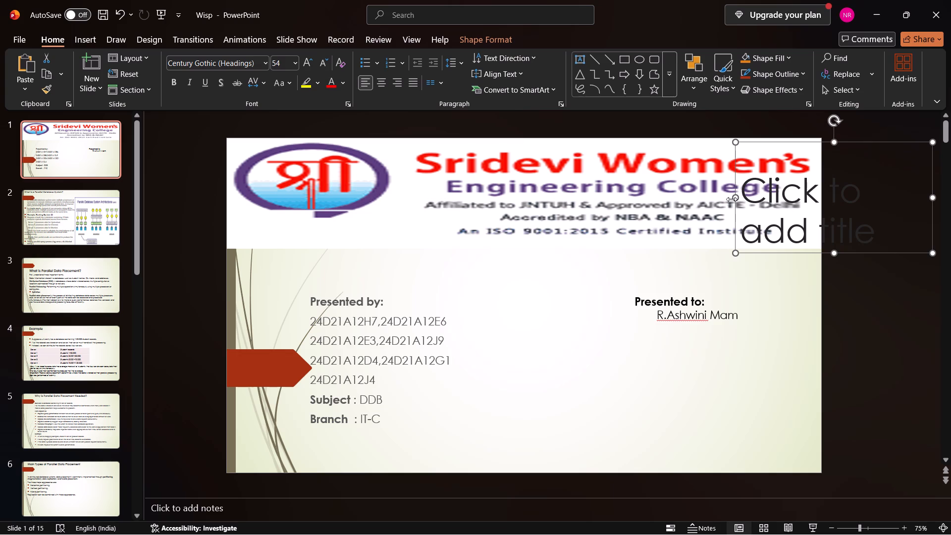
left_click_drag(736, 200, 861, 184)
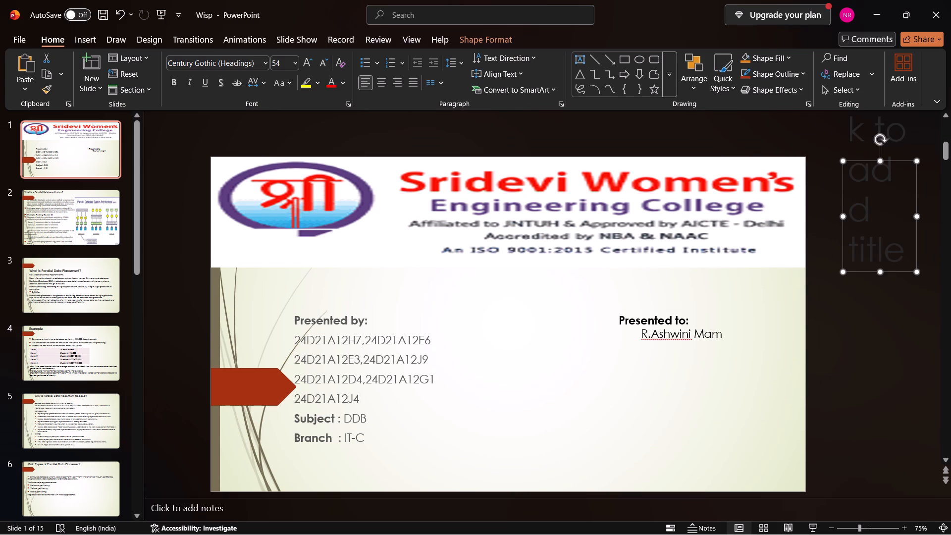
left_click(114, 160)
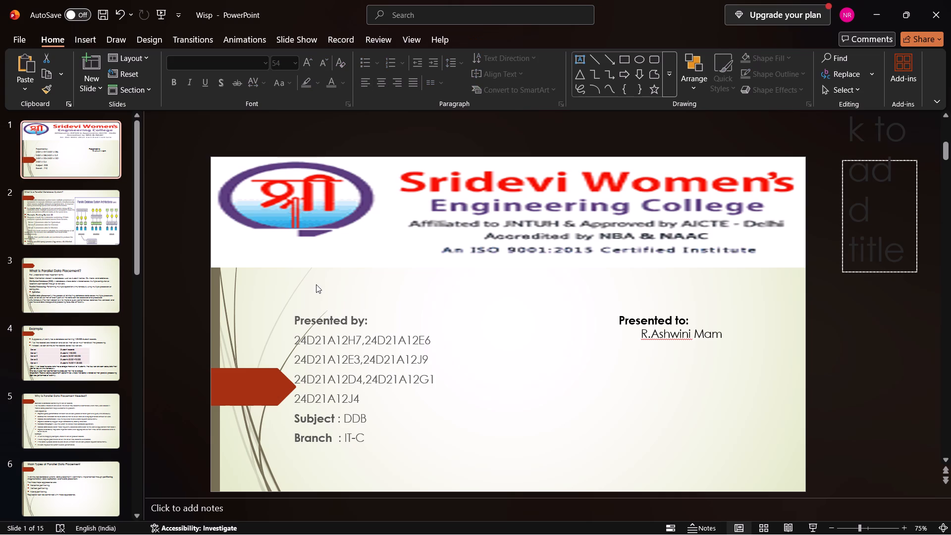
left_click(316, 284)
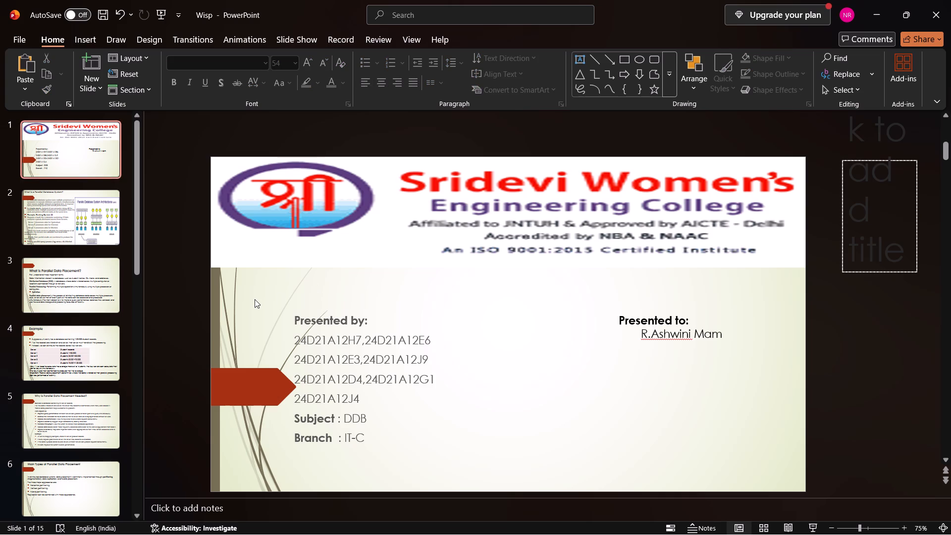
Review slides 2 to 15 in order, checking their content and where the empty title placeholders sit.
key("Down")
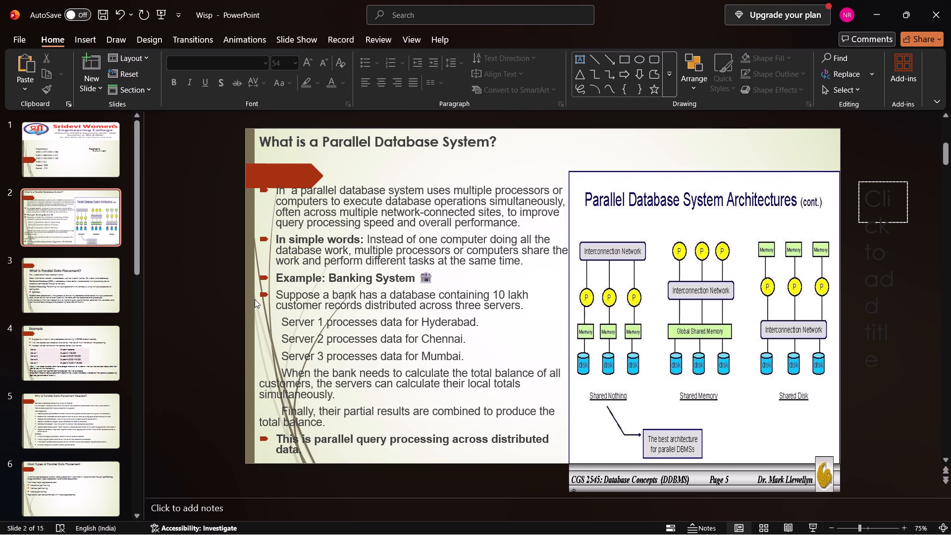
key("Down")
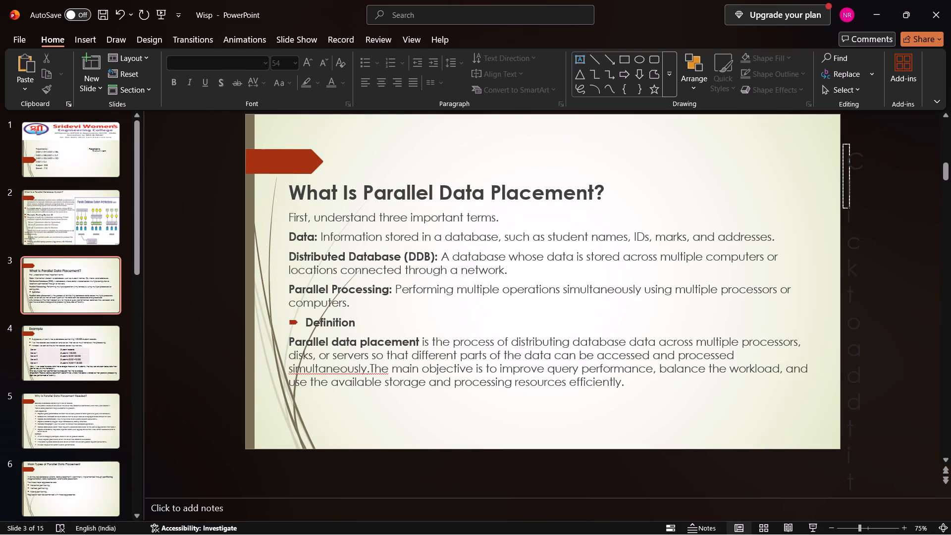
key("Down")
key("Down")
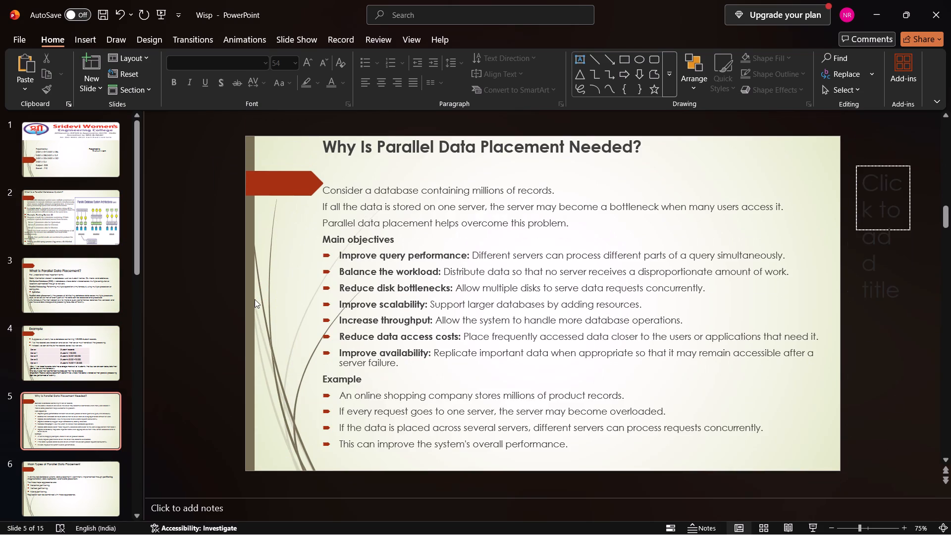
key("Up")
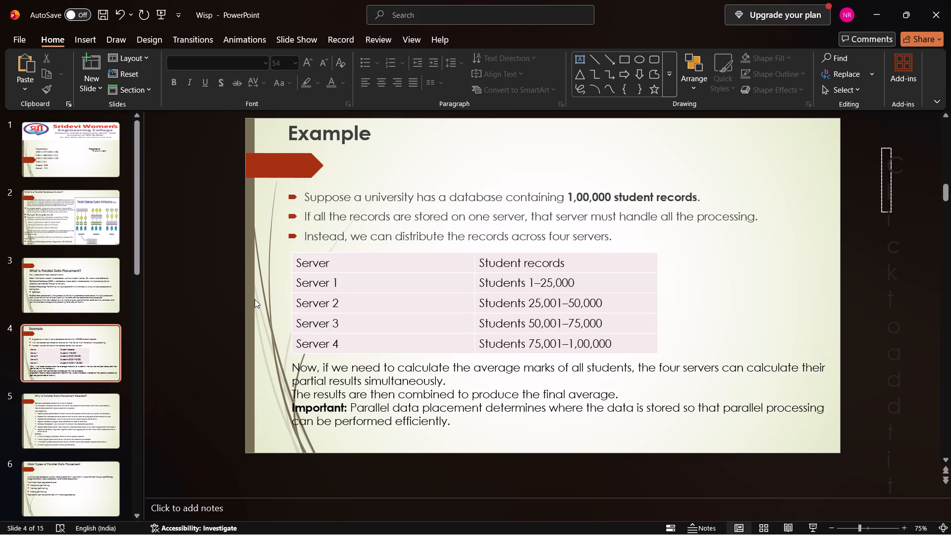
key("Down")
key("Down")
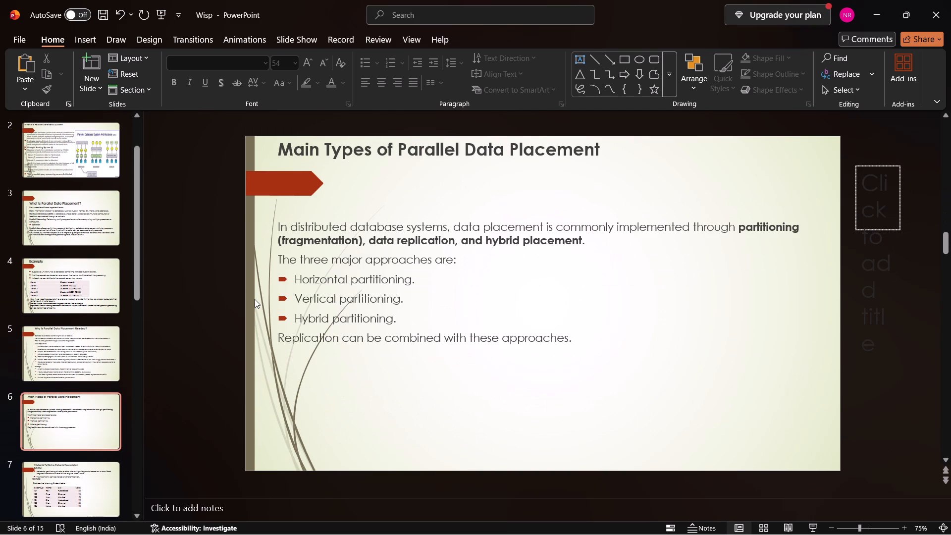
key("Down")
key("Down")
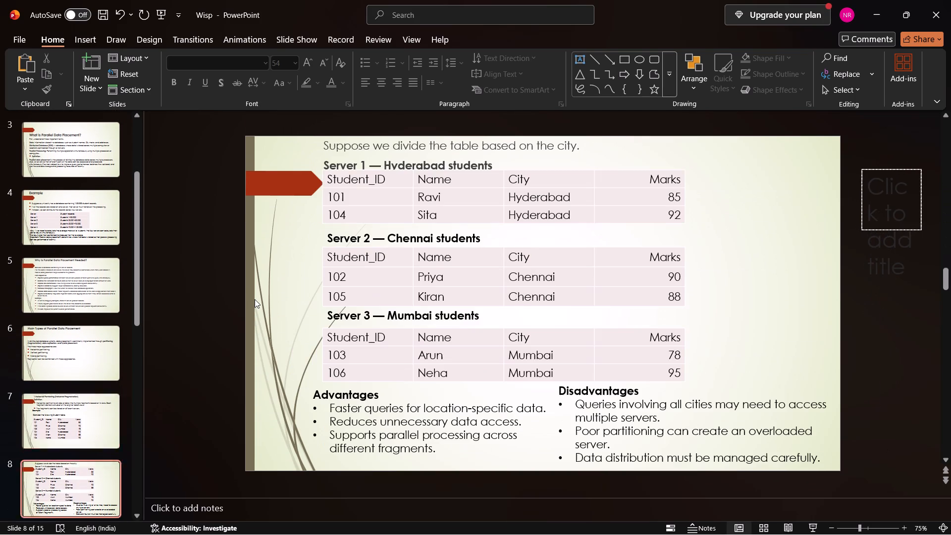
key("Down")
key("Down")
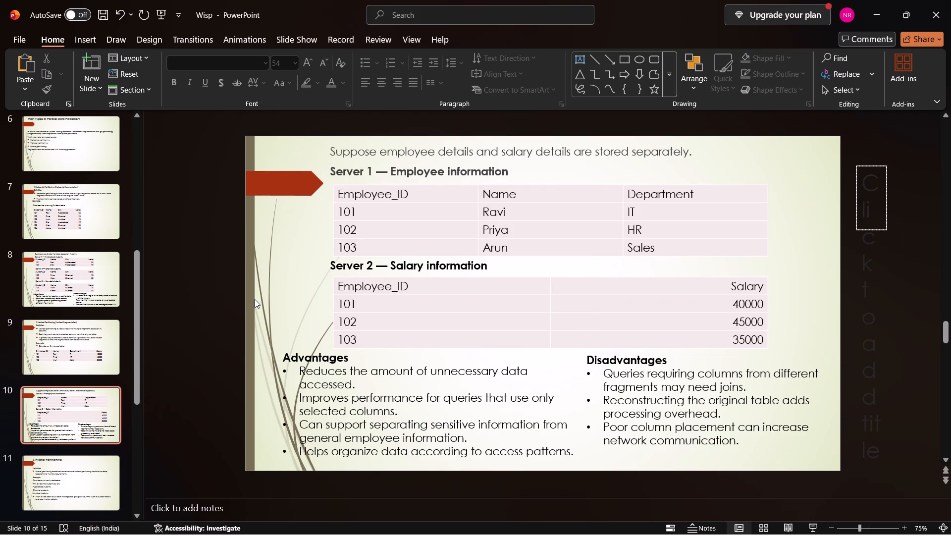
key("Down")
key("Down")
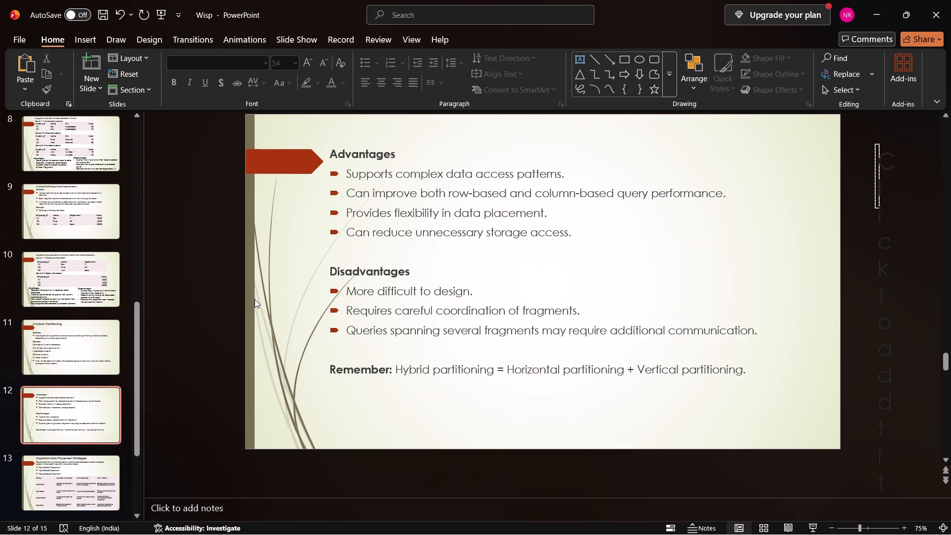
key("Down")
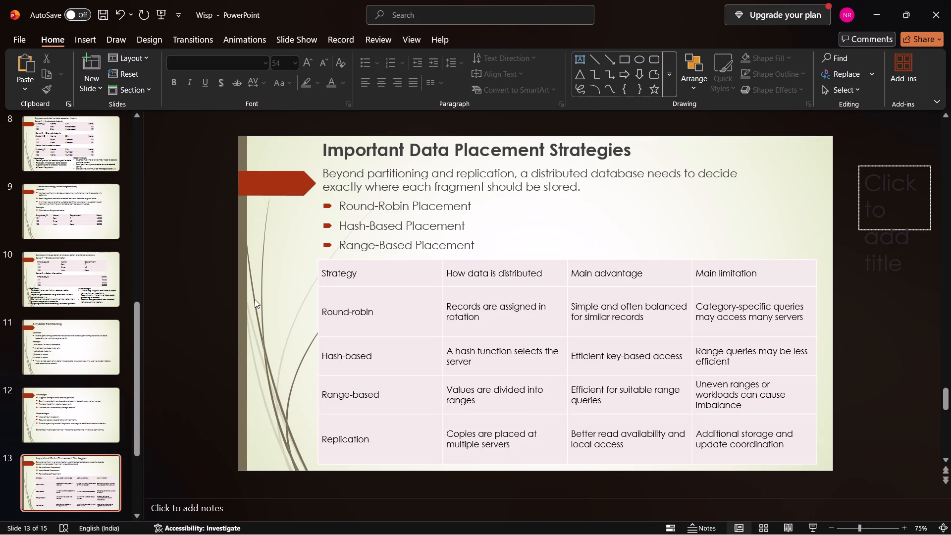
key("Down")
key("Down")
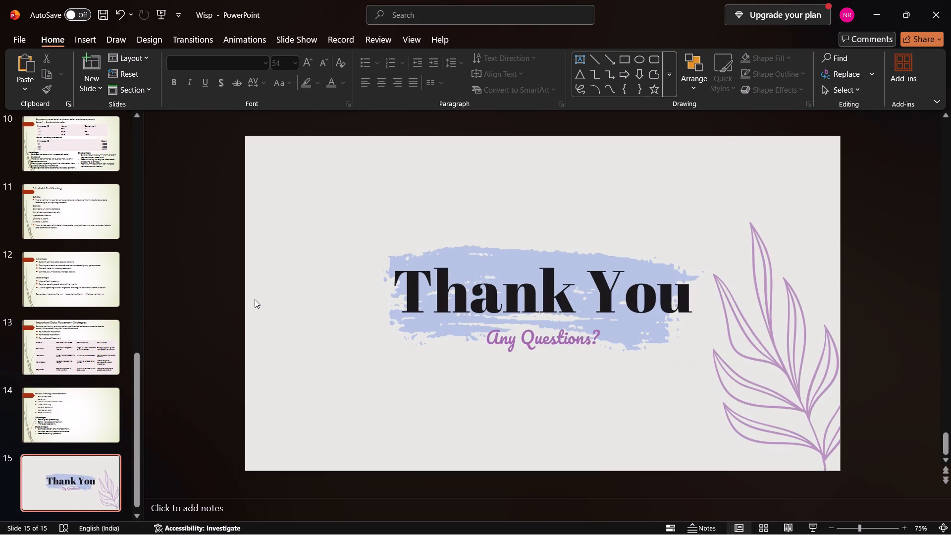
Go back through the slides from 15 to 2, and recheck the content of slides 2 to 6.
key("Up")
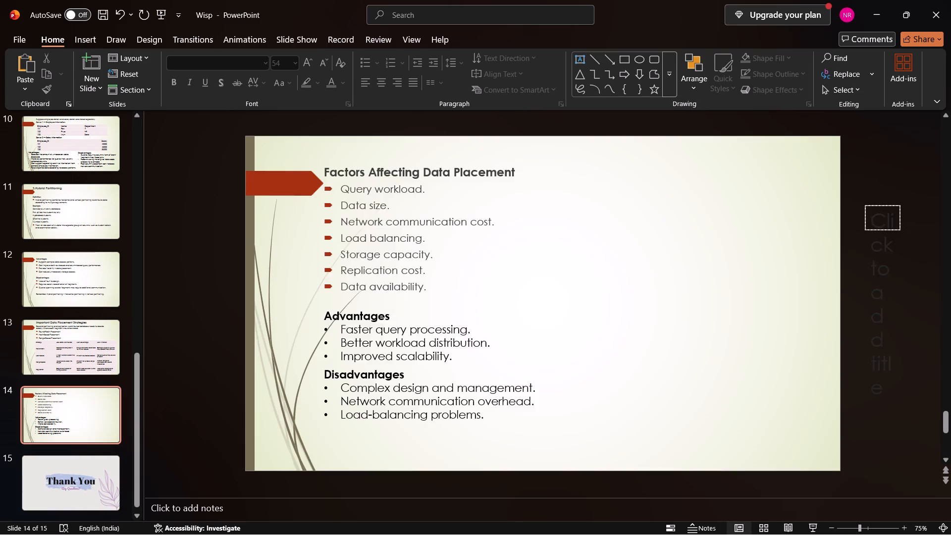
key("Up")
key("Up")
key("Up")
key("Up")
key("Up")
key("Up")
key("Up")
key("Up")
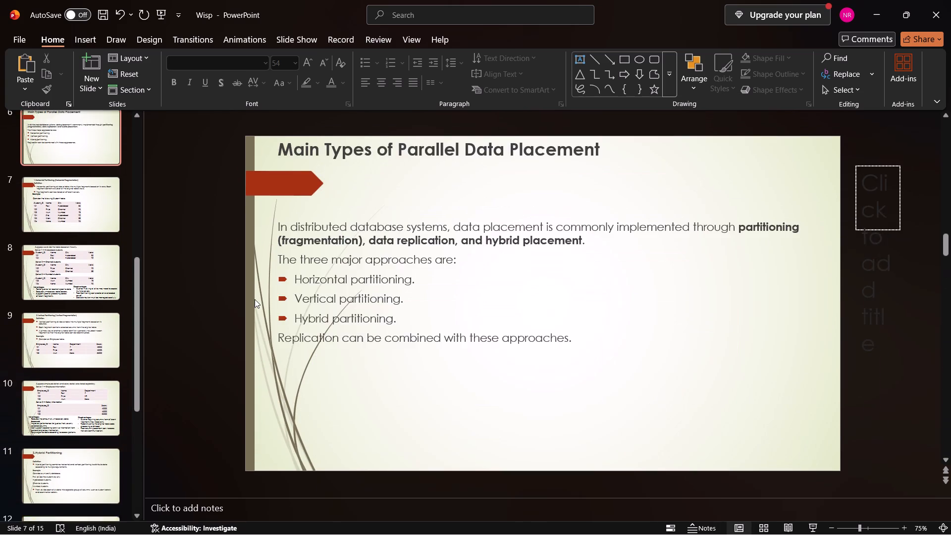
key("Up")
key("Up")
key("Up")
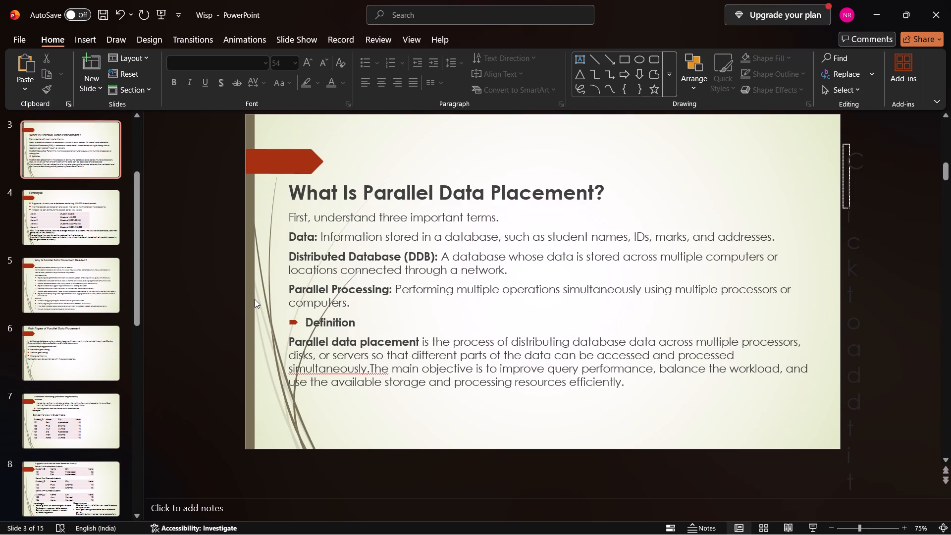
key("Up")
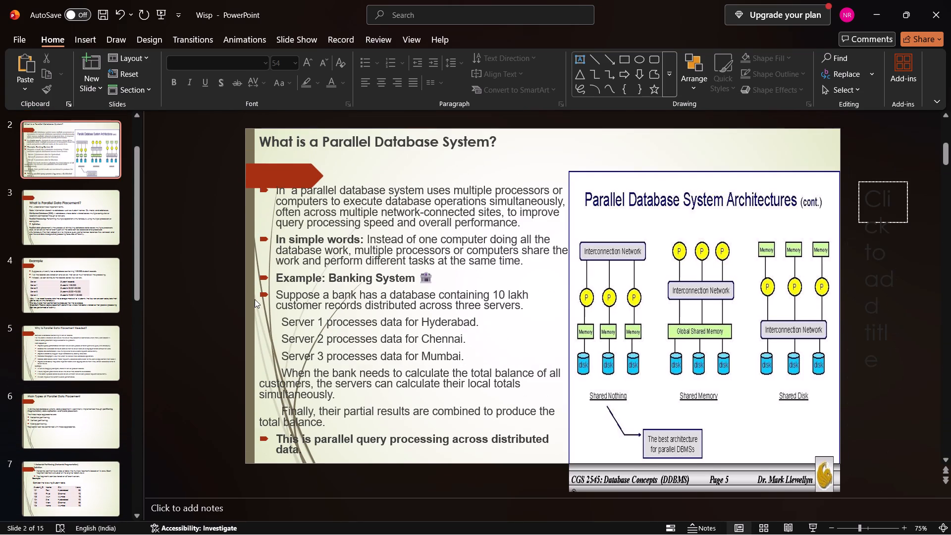
key("Down")
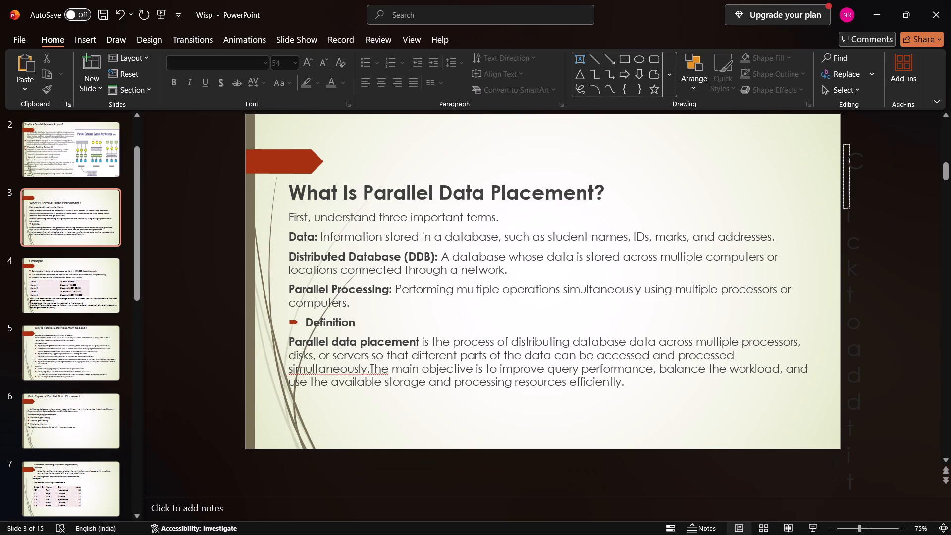
key("Down")
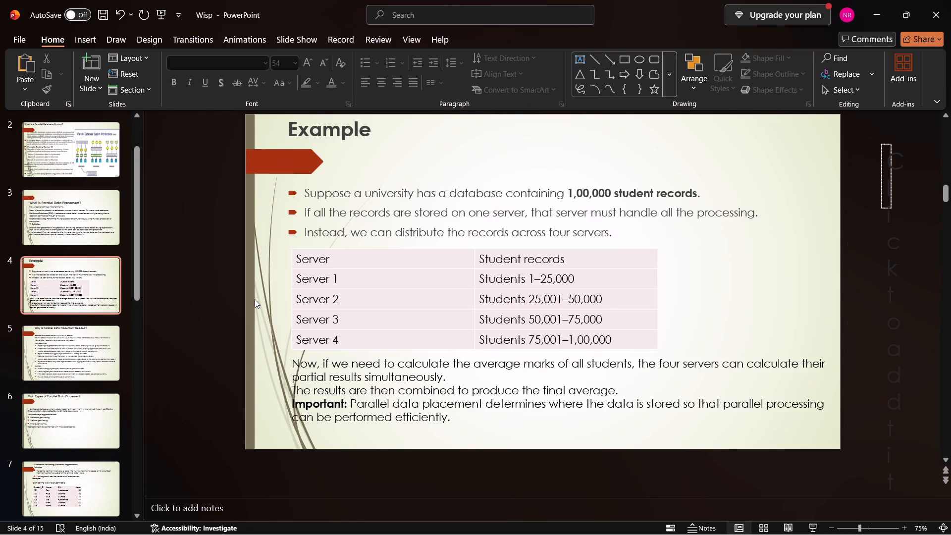
key("Down")
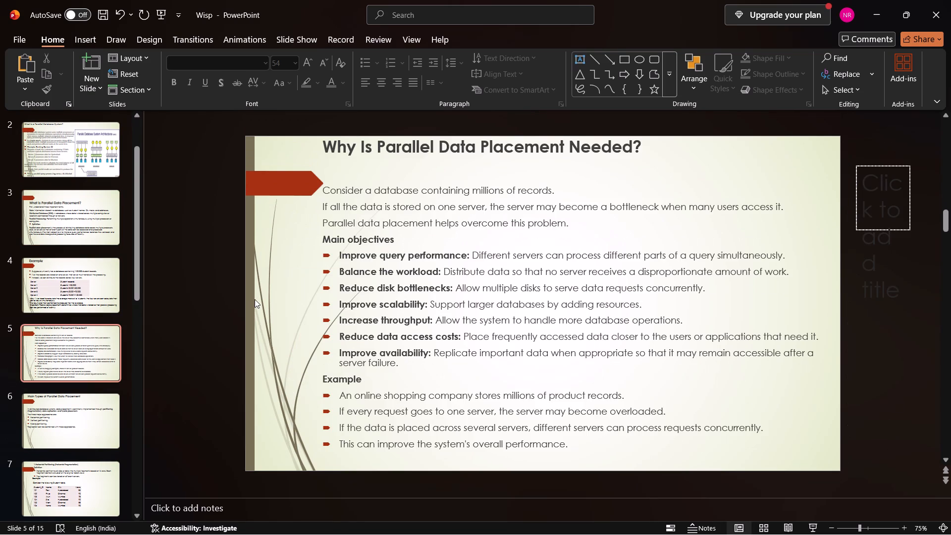
key("Down")
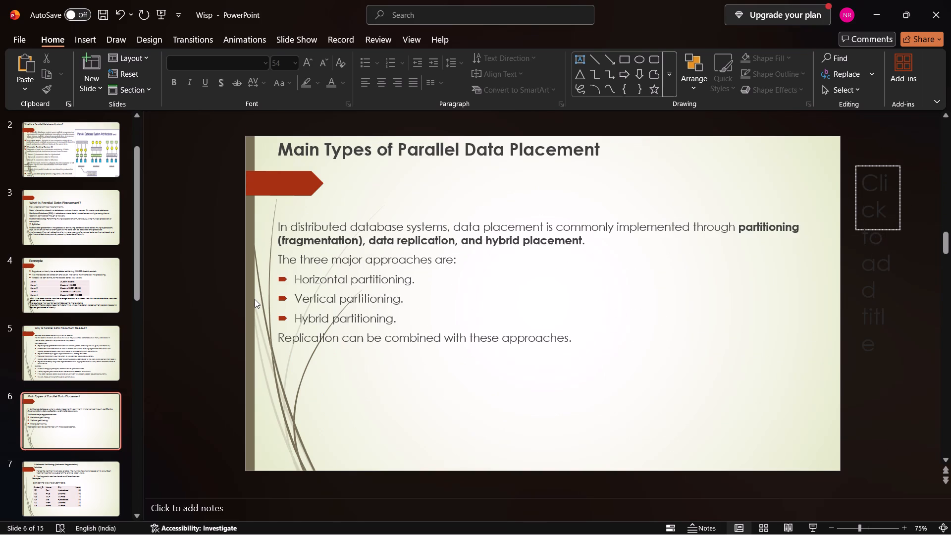
Start saving the presentation to choose its storage location.
left_click(20, 33)
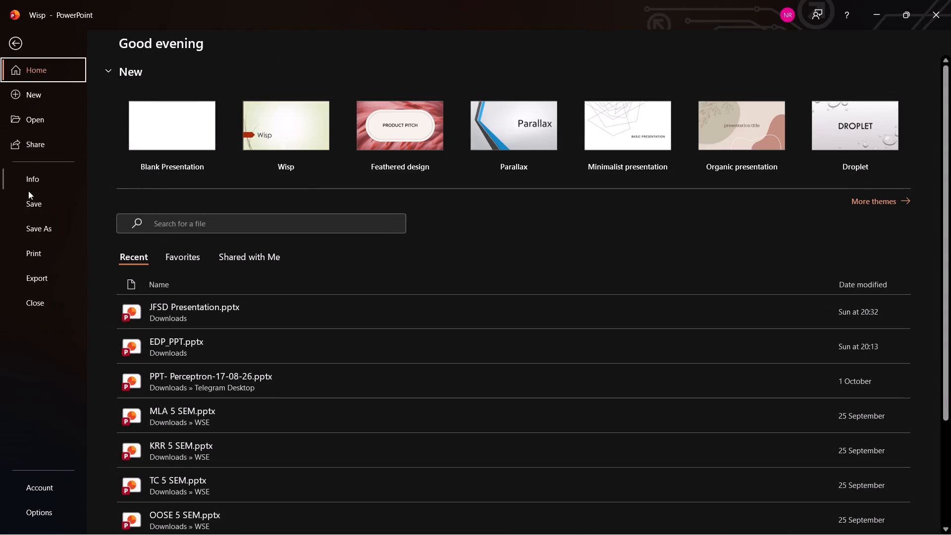
left_click(32, 202)
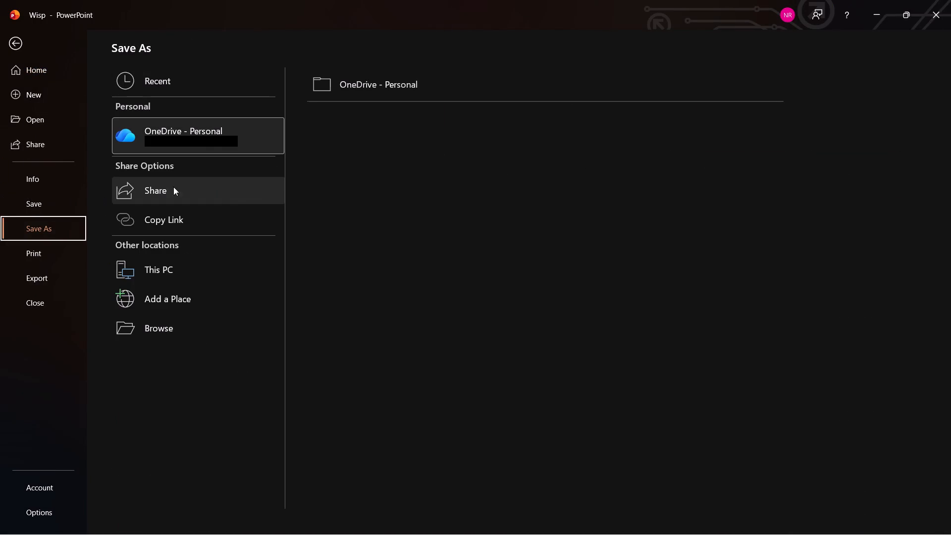
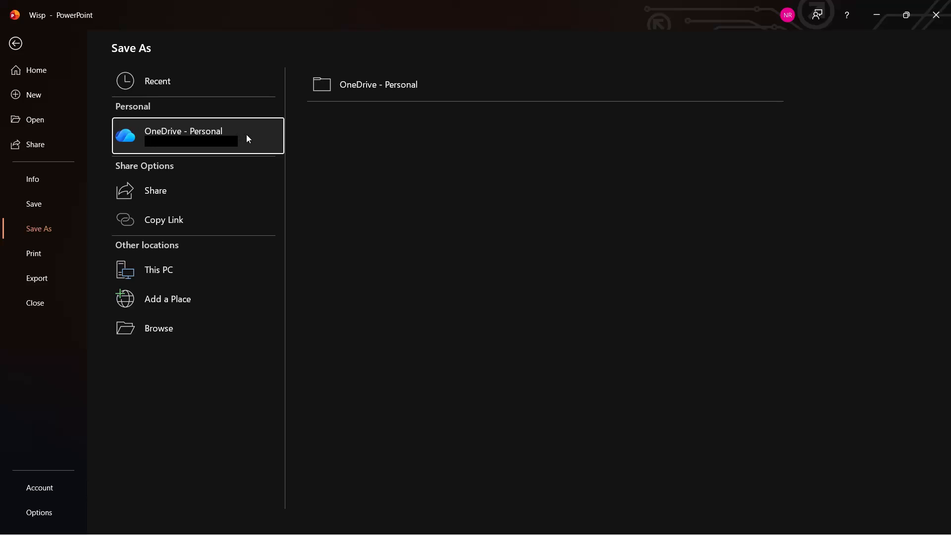
Save the presentation to the personal OneDrive folder under the file name ddb.ppt, as a PowerPoint Presentation.
left_click(246, 134)
left_click(331, 80)
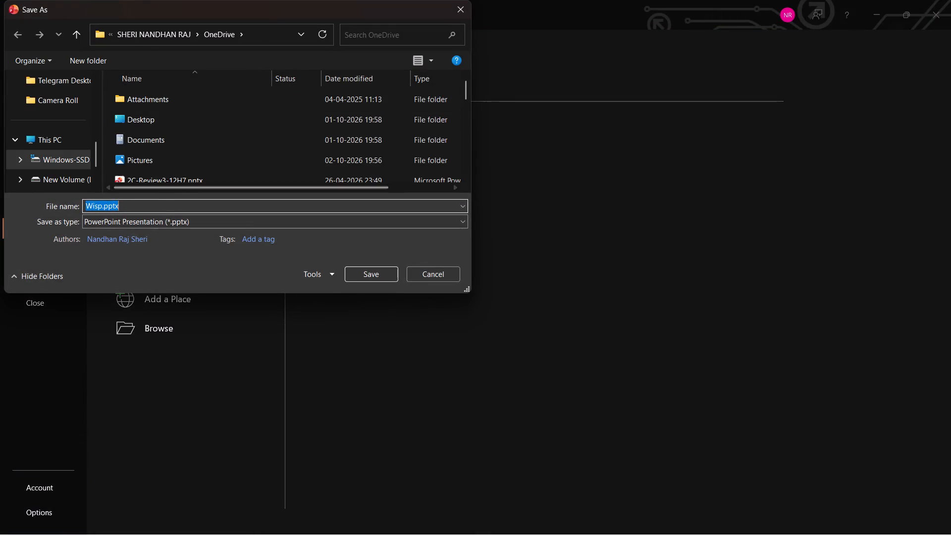
left_click(152, 211)
key("BackSpace")
key("BackSpace")
key("BackSpace")
key("BackSpace")
key("BackSpace")
key("BackSpace")
key("BackSpace")
key("BackSpace")
key("BackSpace")
key("BackSpace")
key("BackSpace")
key("BackSpace")
key("BackSpace")
key("BackSpace")
key("BackSpace")
key("BackSpace")
key("BackSpace")
key("BackSpace")
key("BackSpace")
key("BackSpace")
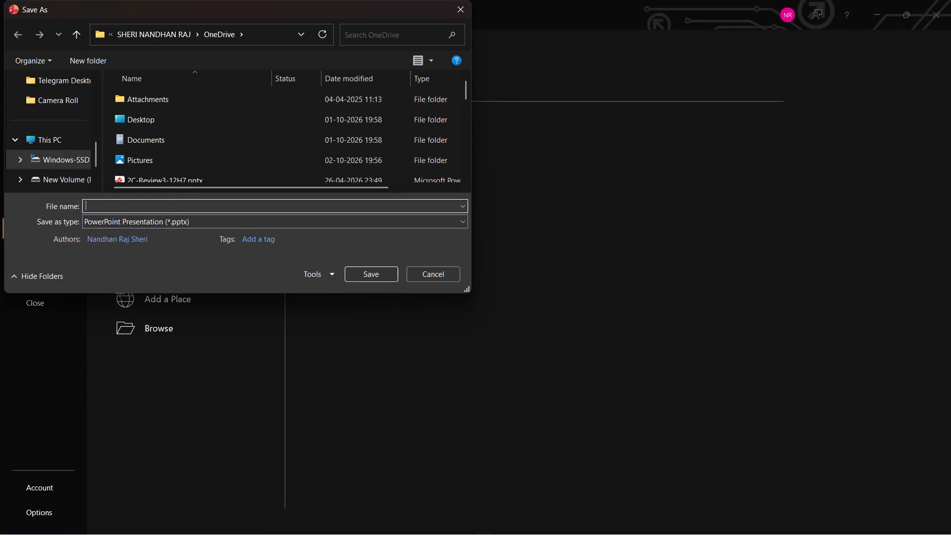
type("ddb")
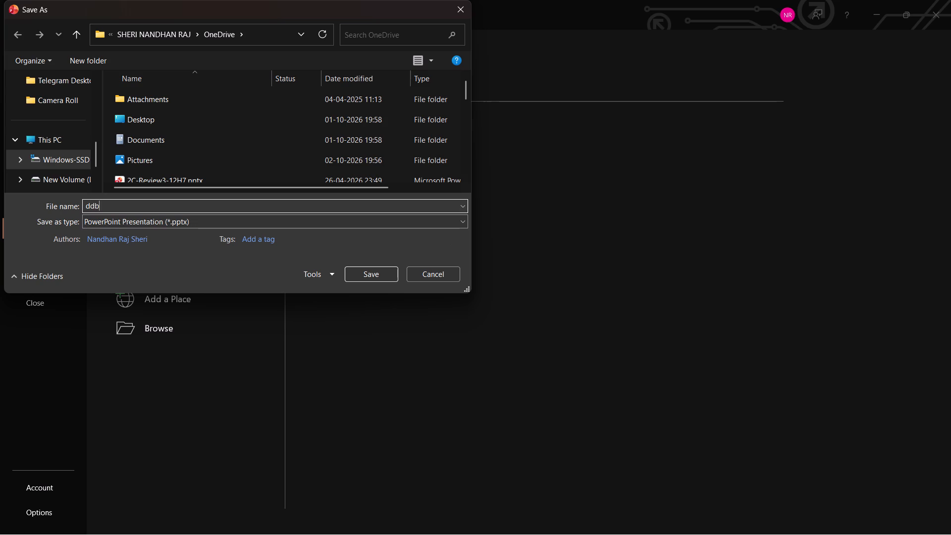
key("space")
key("BackSpace")
type(".pp")
key("t")
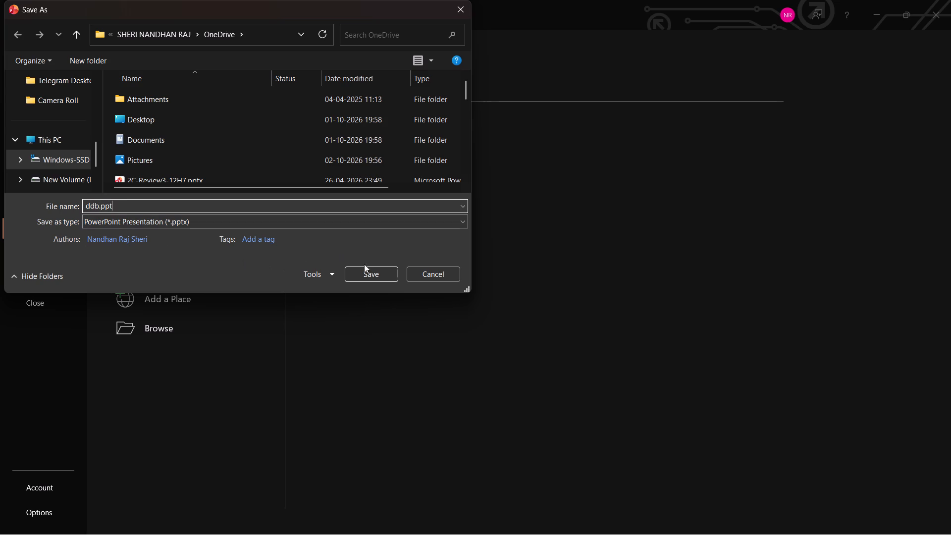
left_click(370, 274)
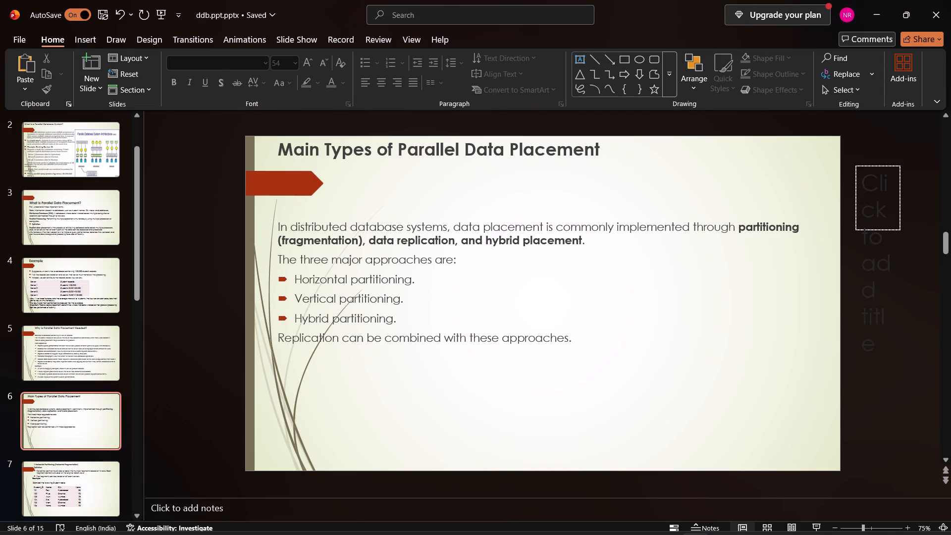
Save a copy of the presentation to the Documents folder under the file name ddb1.ppt, as a PowerPoint Presentation.
left_click(24, 34)
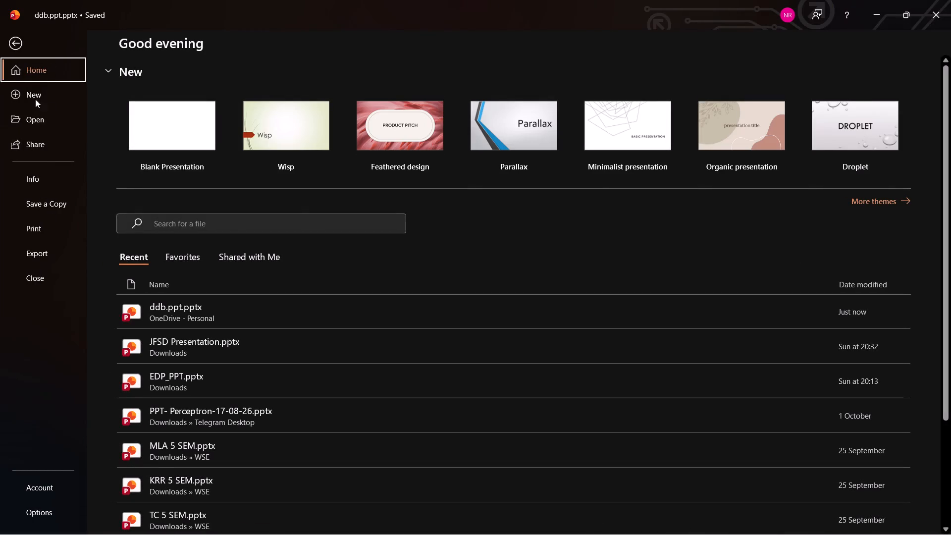
left_click(46, 203)
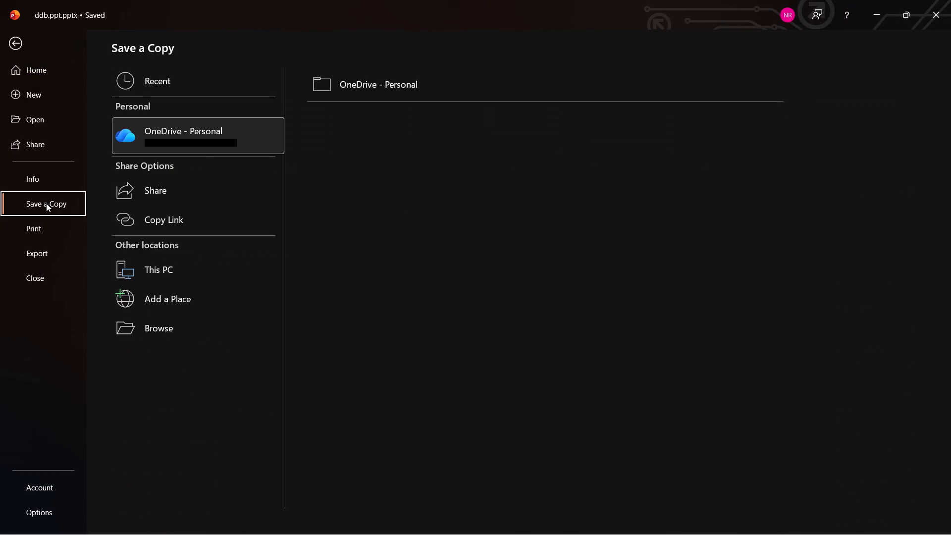
left_click(201, 136)
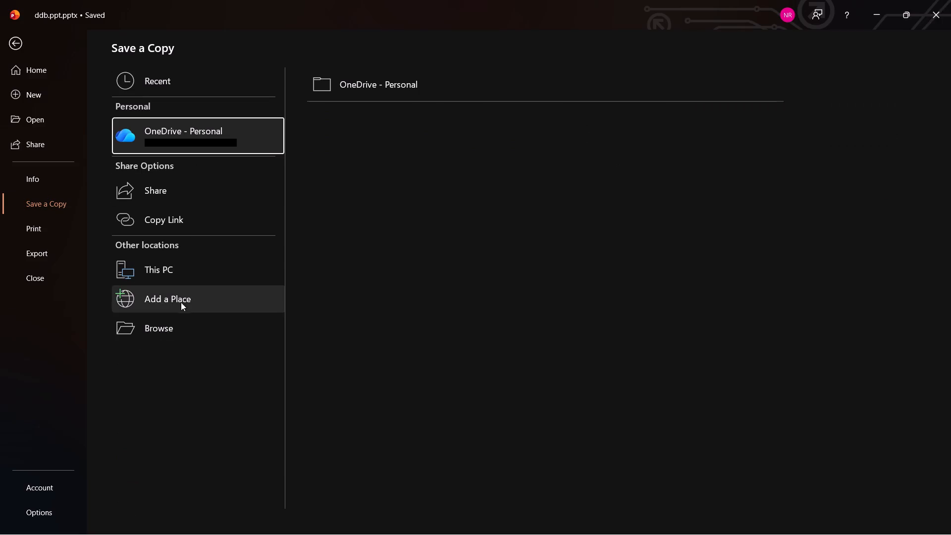
left_click(180, 267)
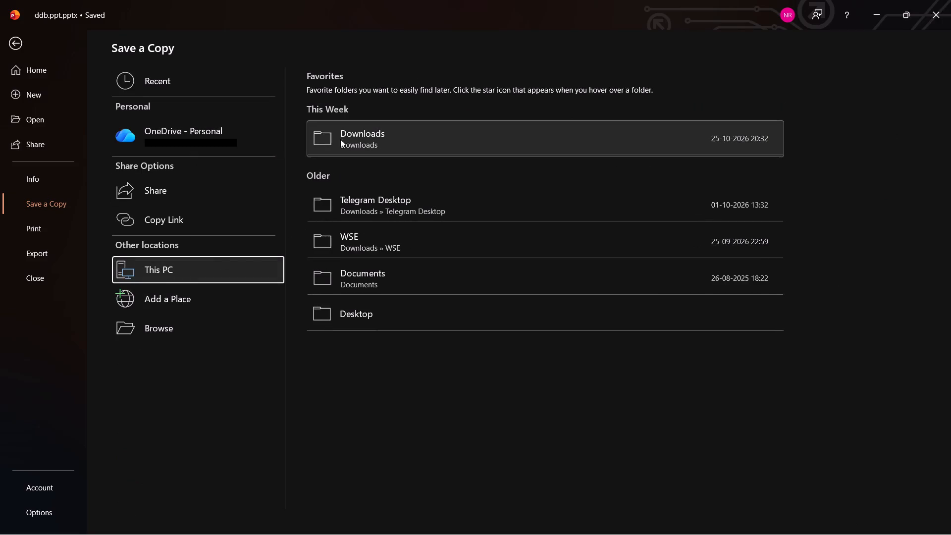
left_click(339, 281)
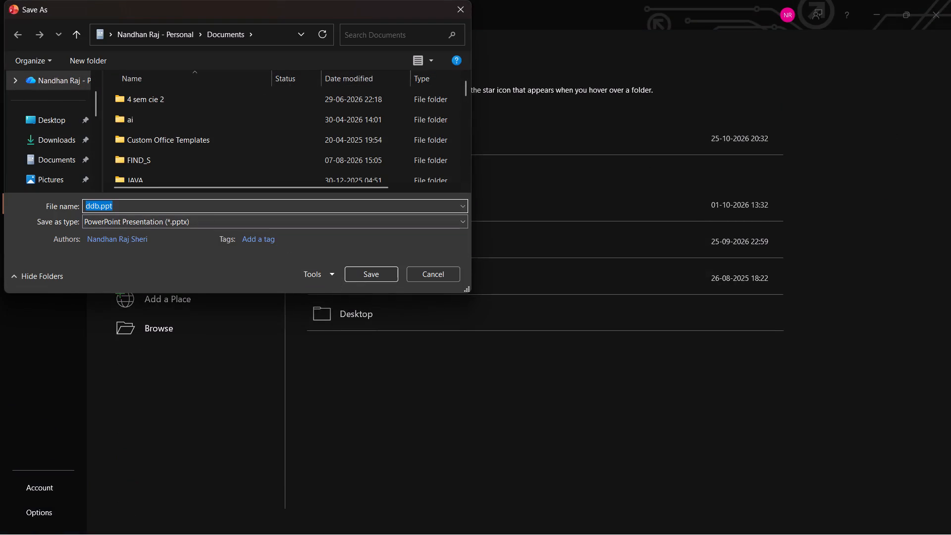
left_click(168, 207)
key("BackSpace")
key("BackSpace")
key("BackSpace")
key("BackSpace")
key("BackSpace")
key("BackSpace")
key("BackSpace")
key("BackSpace")
key("BackSpace")
key("BackSpace")
key("BackSpace")
key("BackSpace")
key("BackSpace")
key("BackSpace")
key("BackSpace")
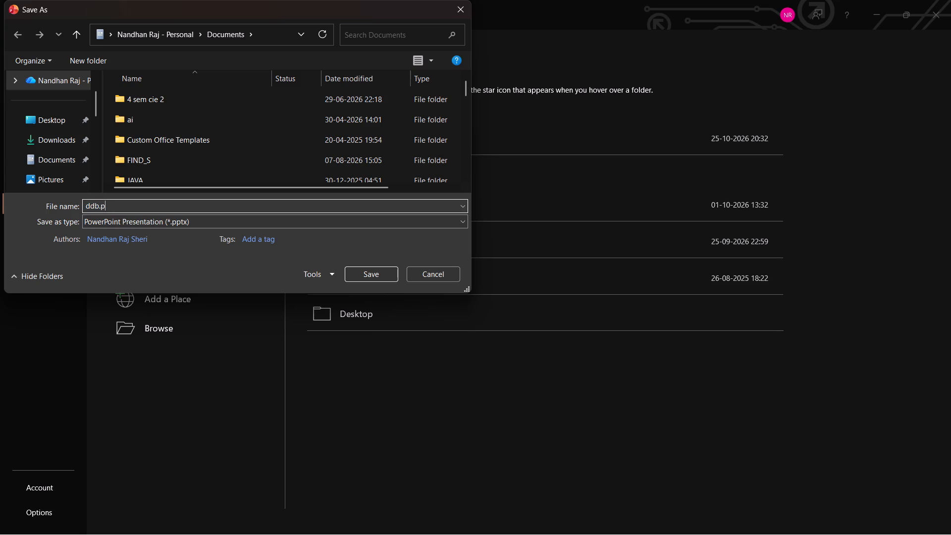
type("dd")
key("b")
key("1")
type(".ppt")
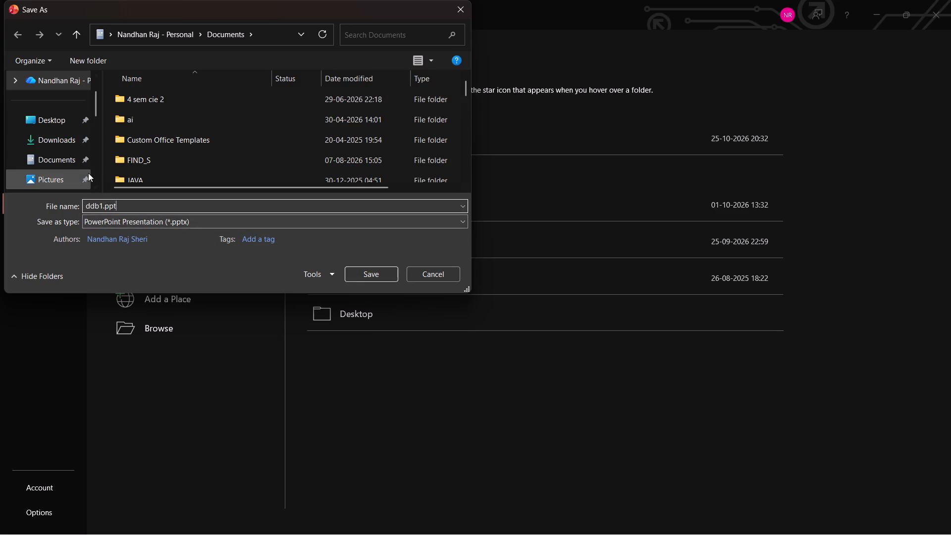
left_click(59, 150)
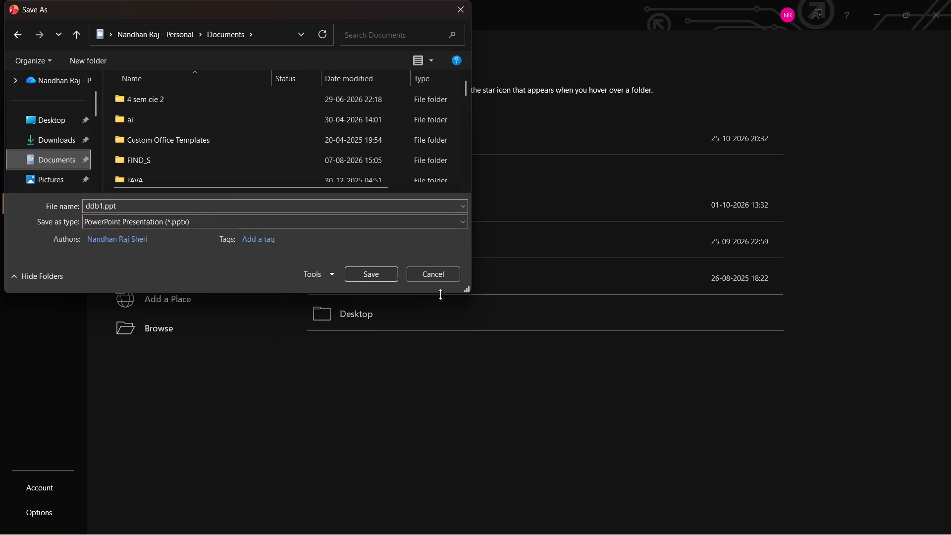
left_click(382, 269)
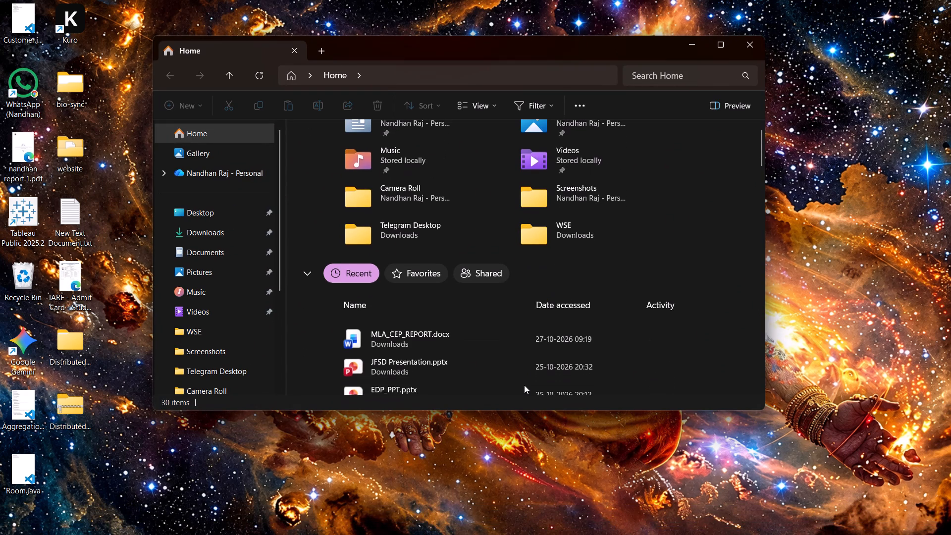
scroll(524, 385, "down", 1)
left_click(231, 248)
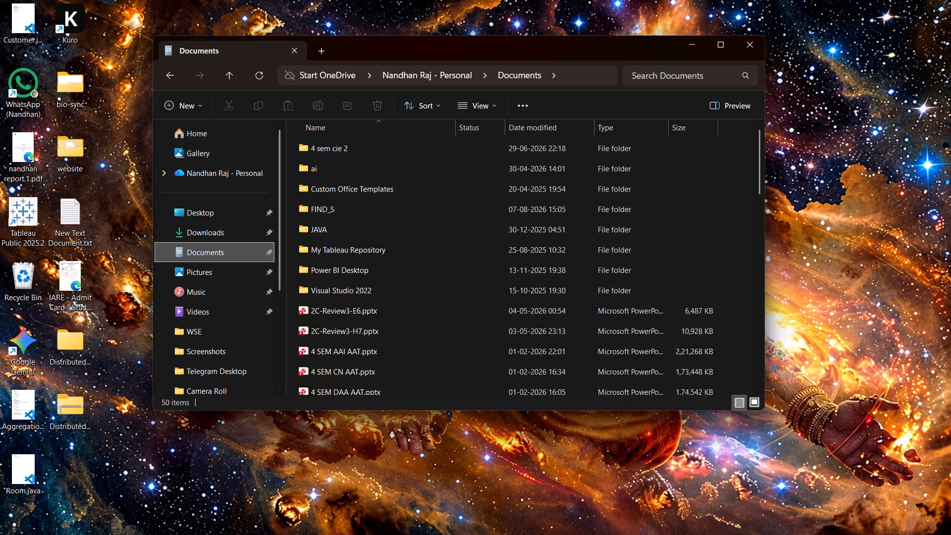
left_click(656, 78)
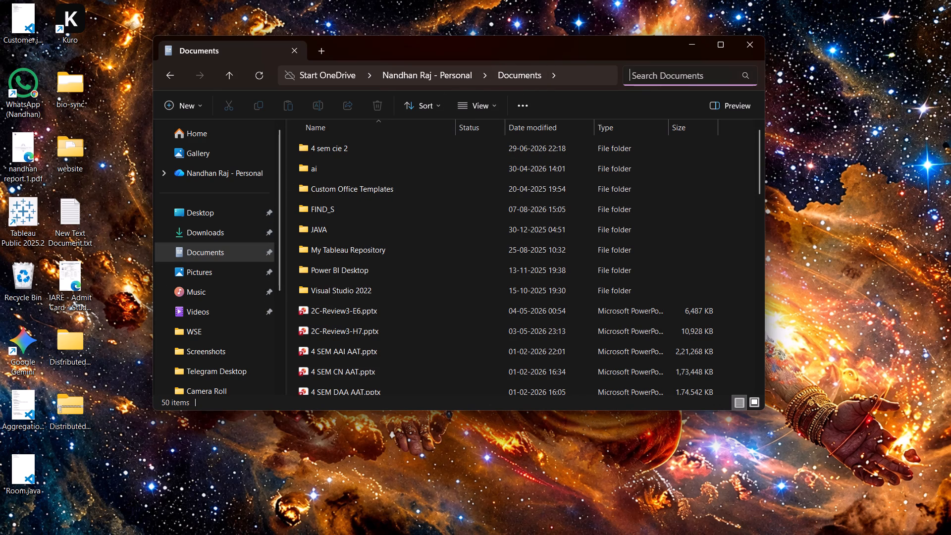
type("dd")
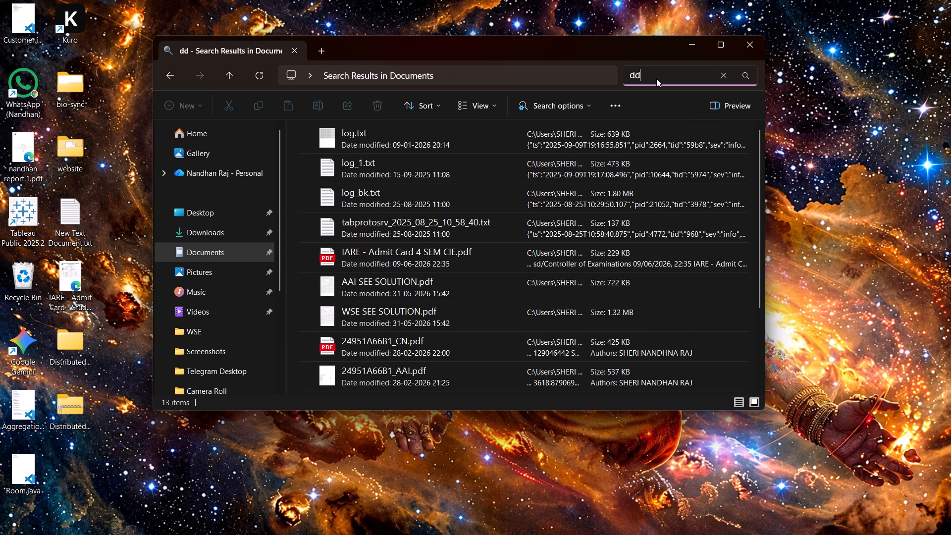
key("b")
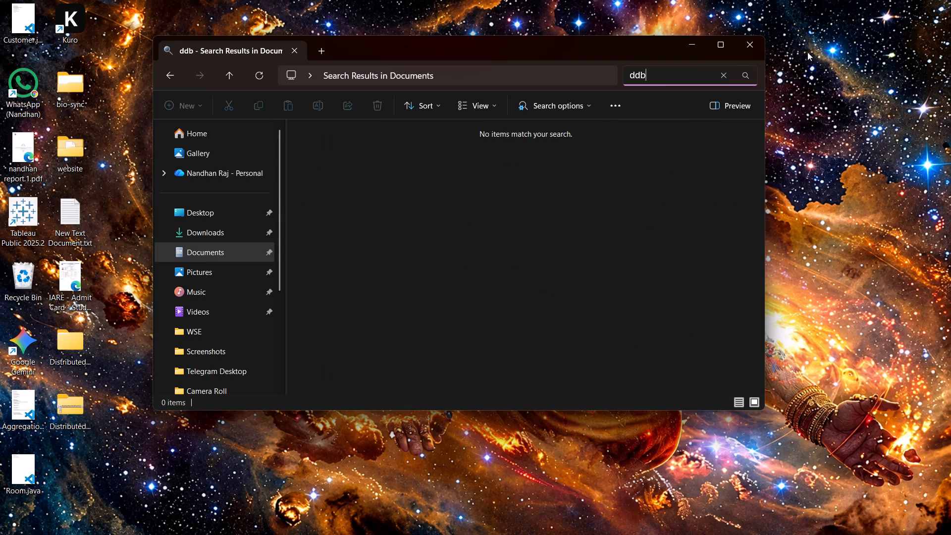
left_click(755, 38)
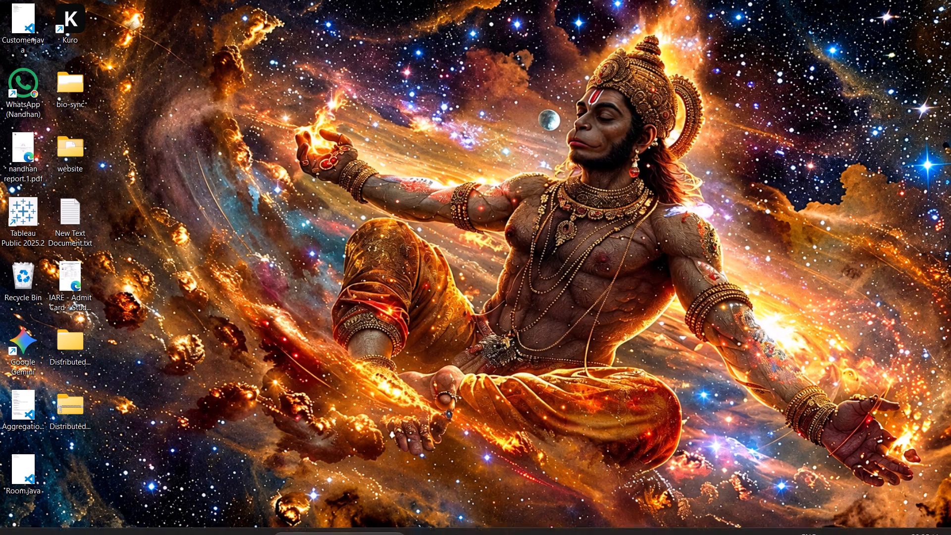
Browse to the personal OneDrive folder in File Explorer and open ddb.ppt.pptx.
left_click(440, 506)
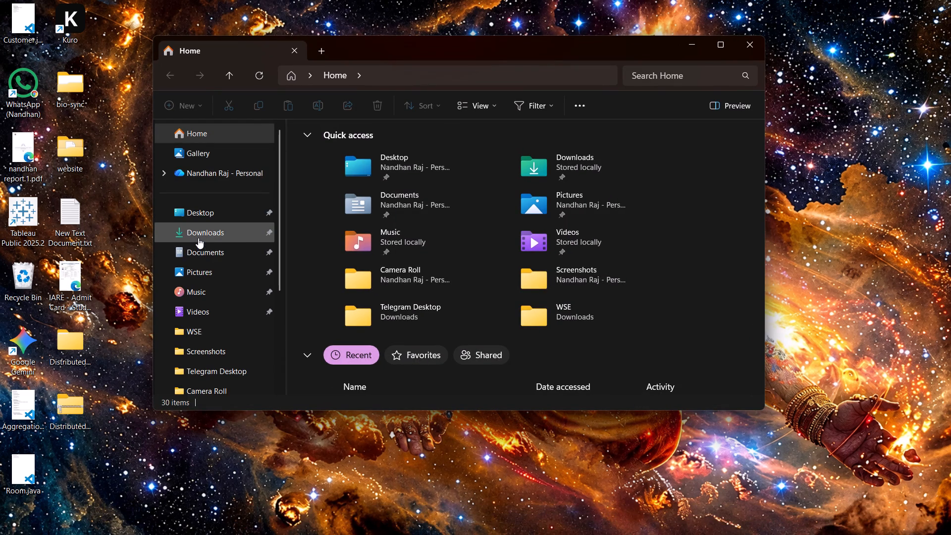
left_click(213, 178)
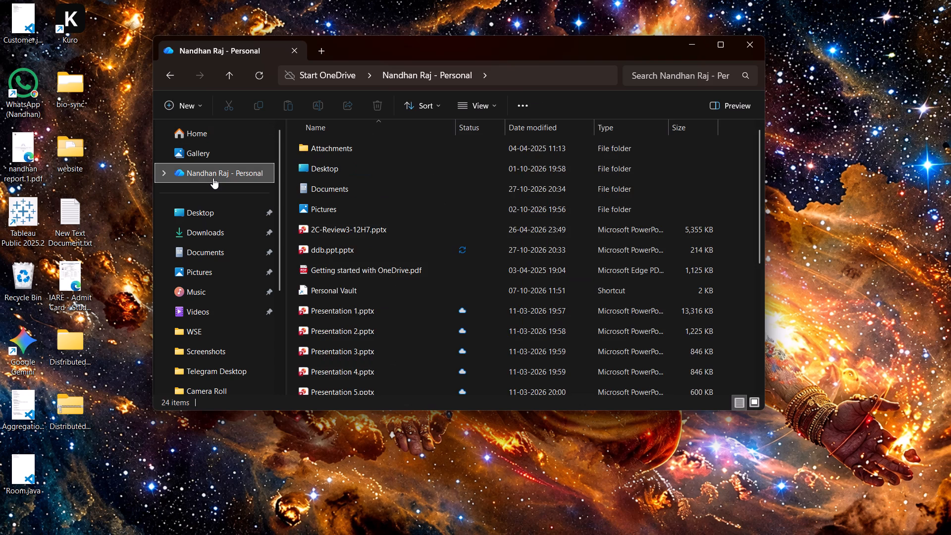
left_click(363, 244)
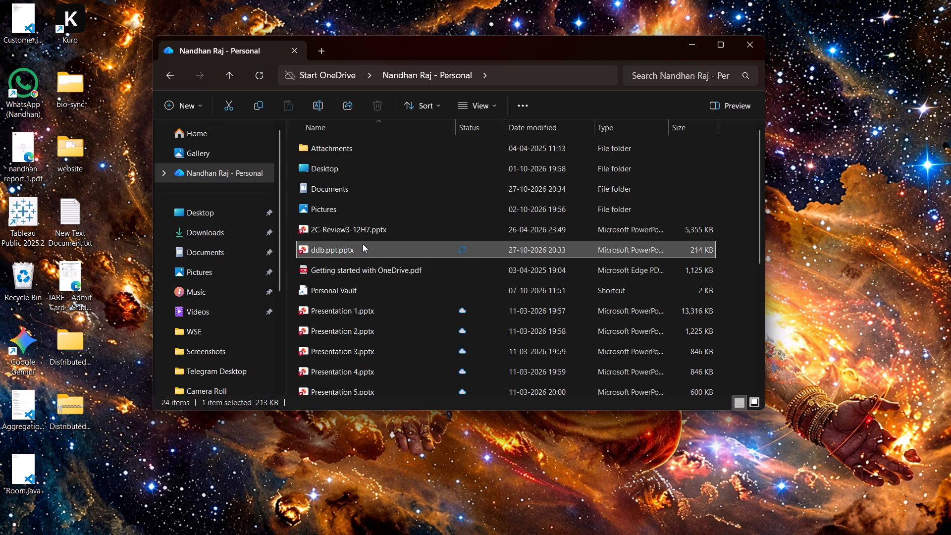
double_click(463, 246)
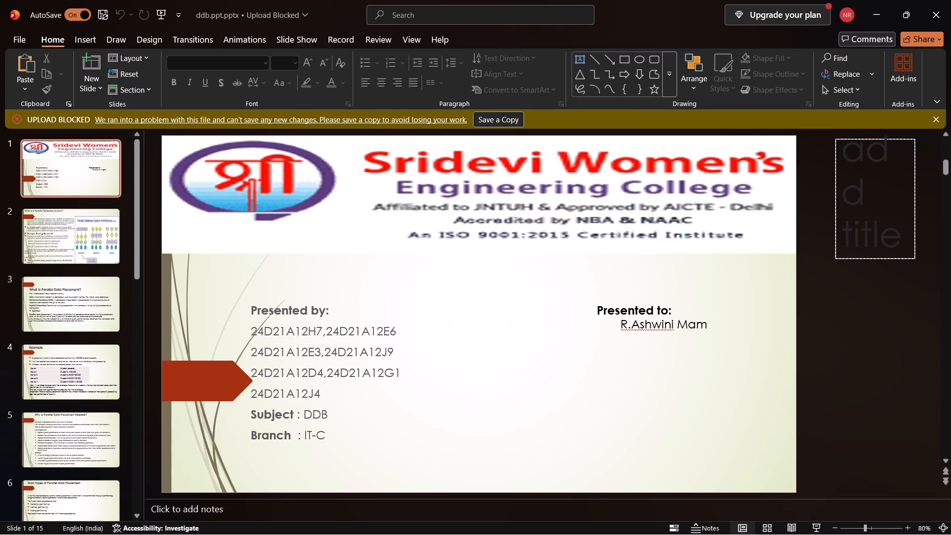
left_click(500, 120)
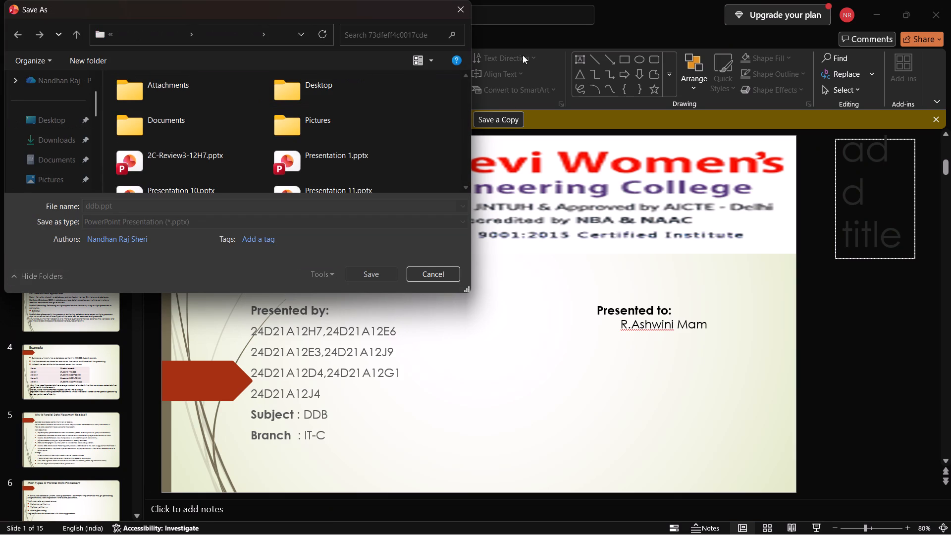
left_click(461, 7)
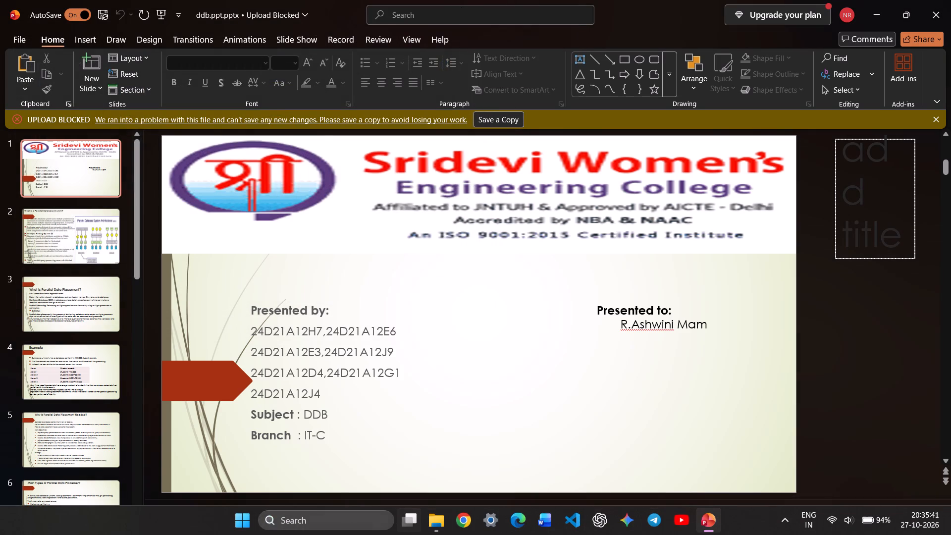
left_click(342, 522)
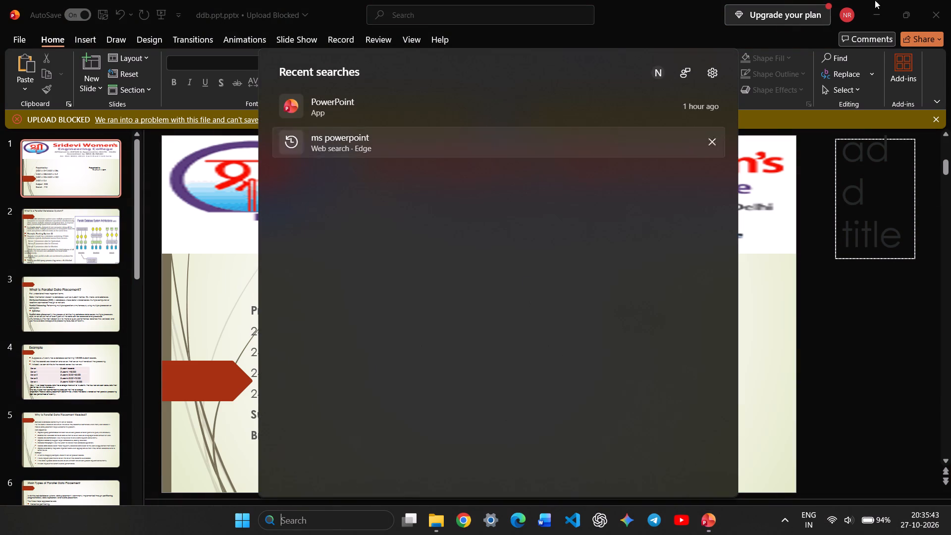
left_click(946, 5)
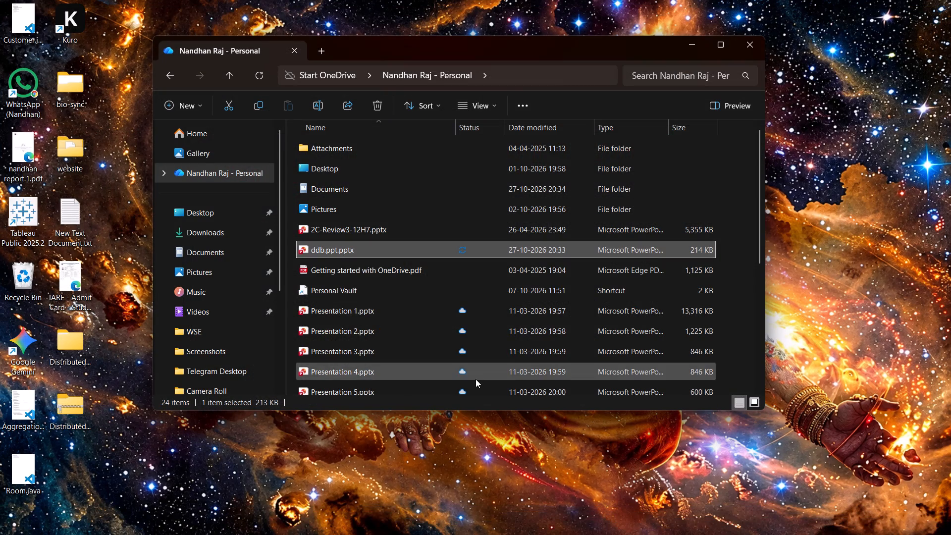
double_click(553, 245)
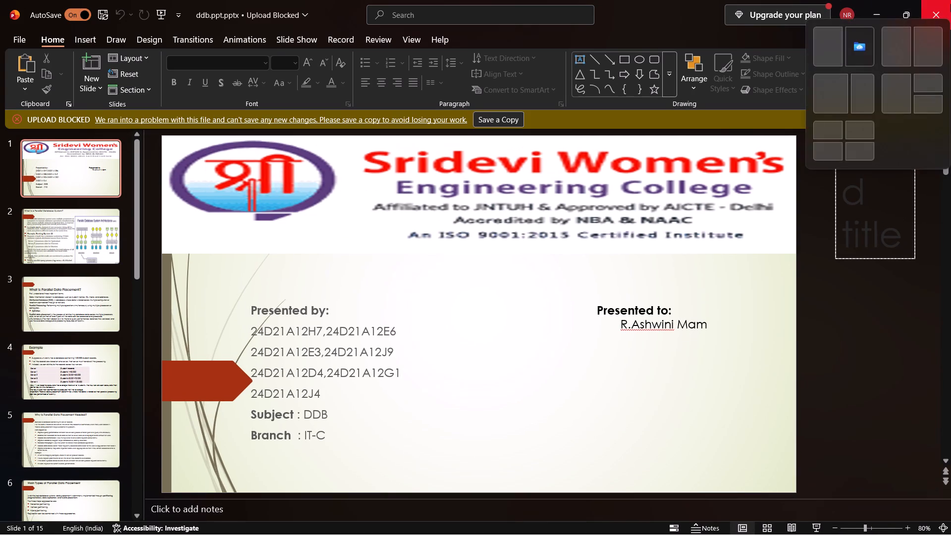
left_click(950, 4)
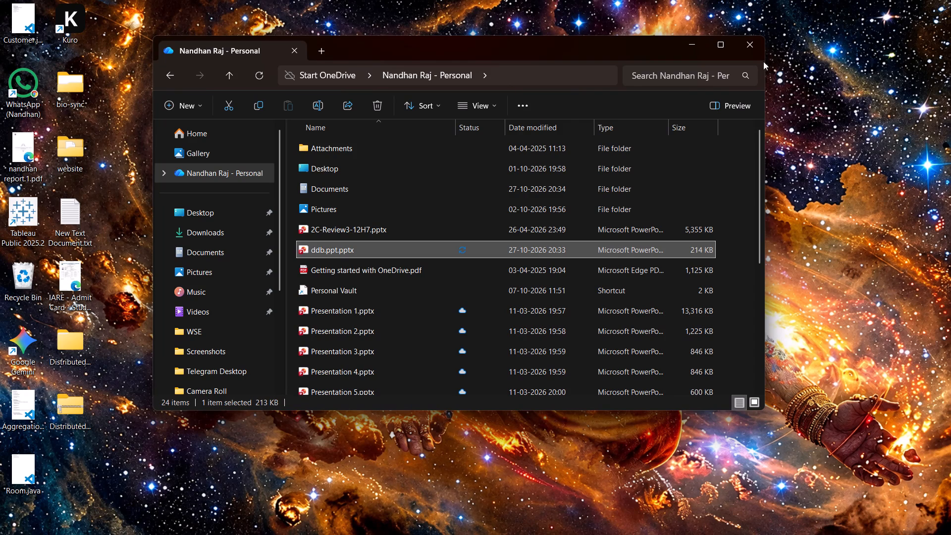
Reopen ddb.ppt.pptx from the OneDrive folder and check the content of slides 2 and 3.
double_click(487, 249)
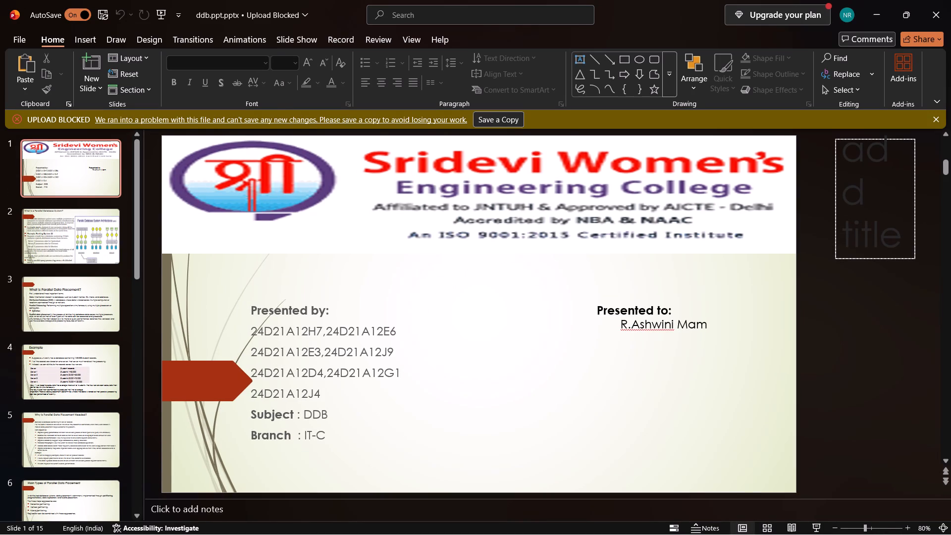
left_click(106, 246)
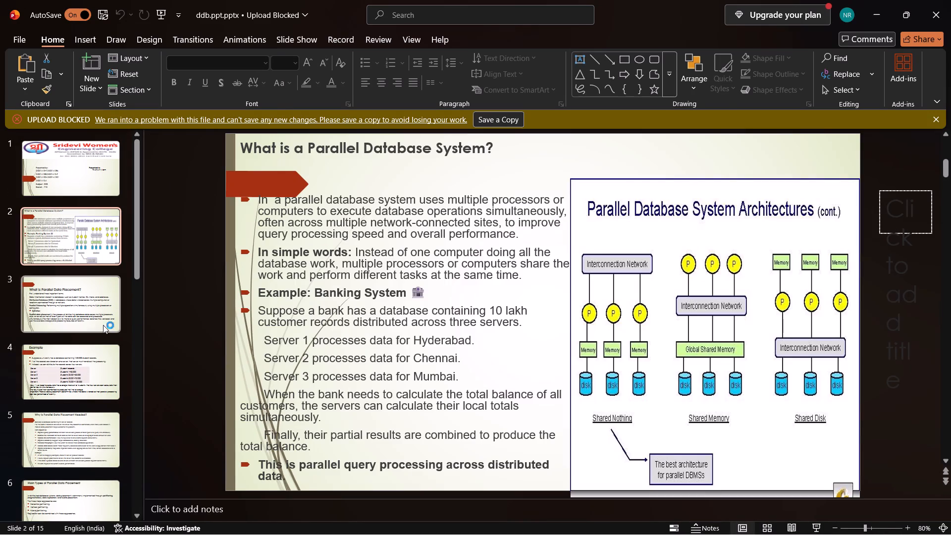
left_click(90, 308)
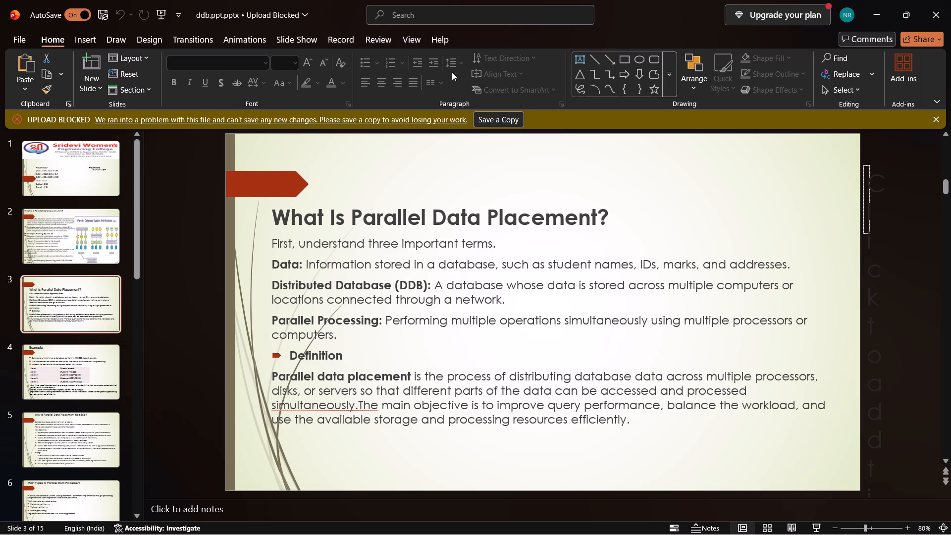
Start saving a copy of the ddb presentation.
left_click(498, 115)
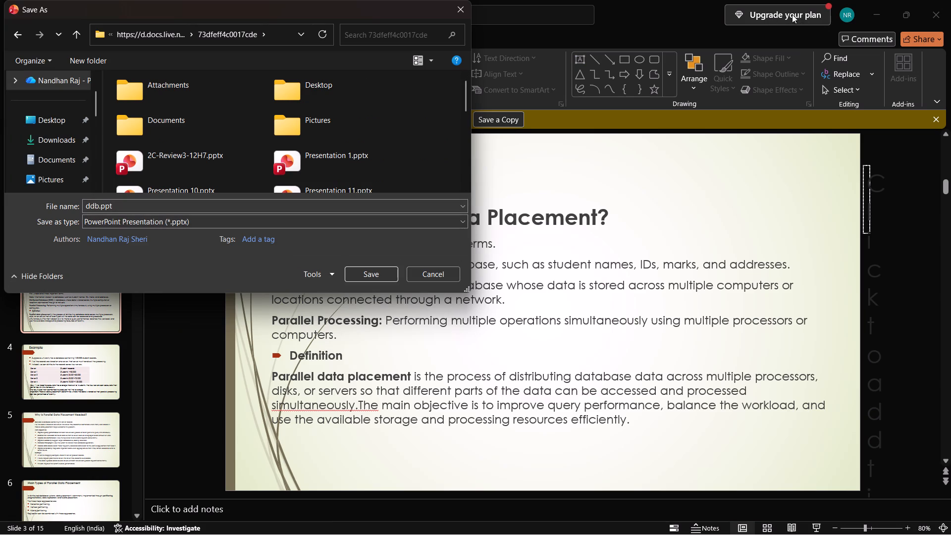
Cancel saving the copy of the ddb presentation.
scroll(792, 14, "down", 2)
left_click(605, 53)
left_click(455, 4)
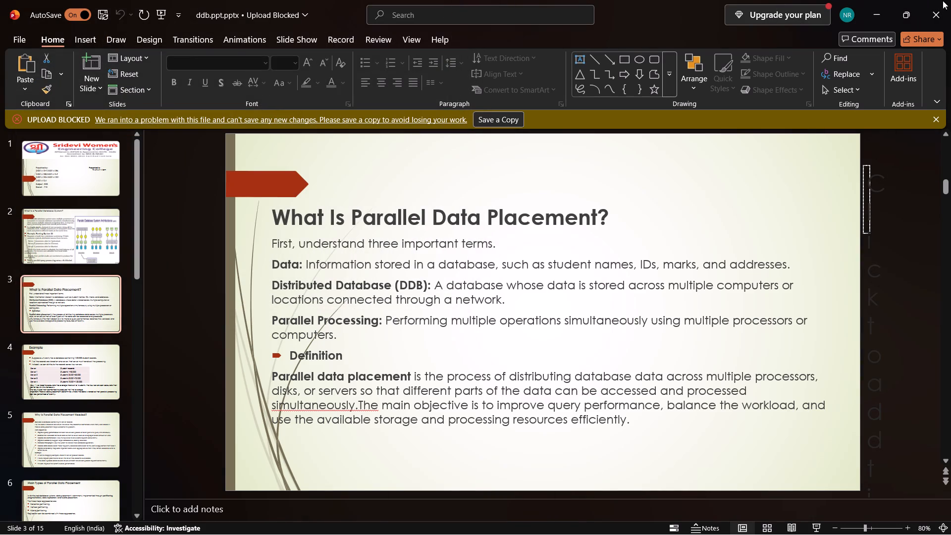
Close the ddb presentation and the File Explorer window showing the personal OneDrive folder.
left_click(943, 0)
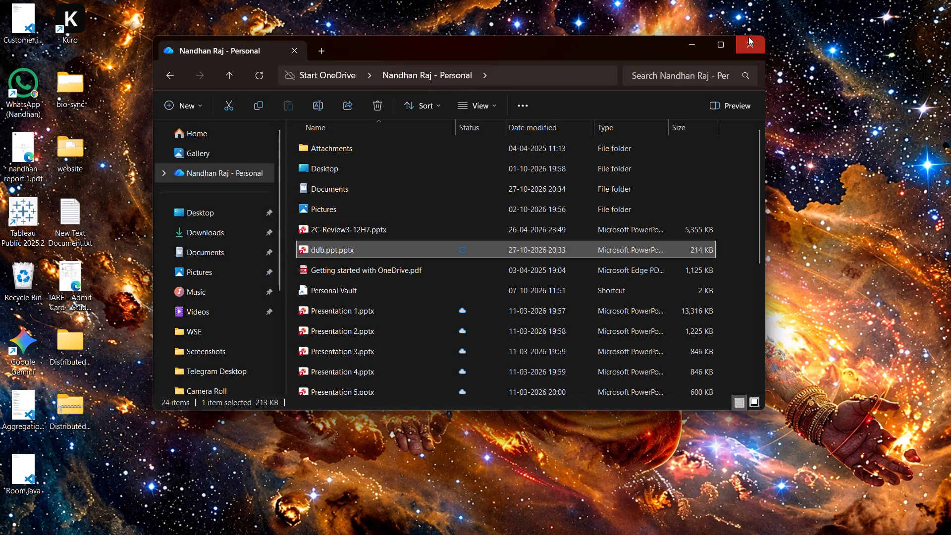
left_click(748, 37)
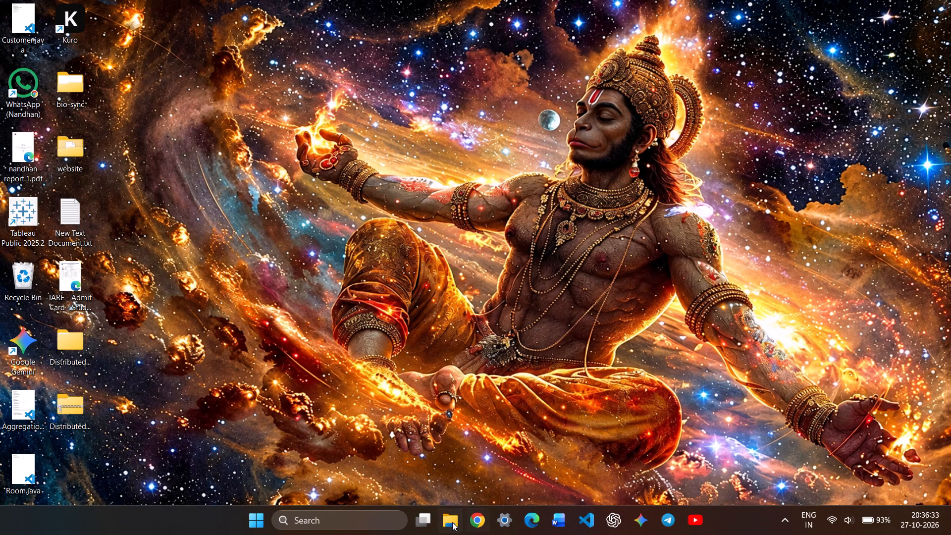
Look up WhatsApp in the Windows search and open it with its desktop shortcut.
left_click(335, 524)
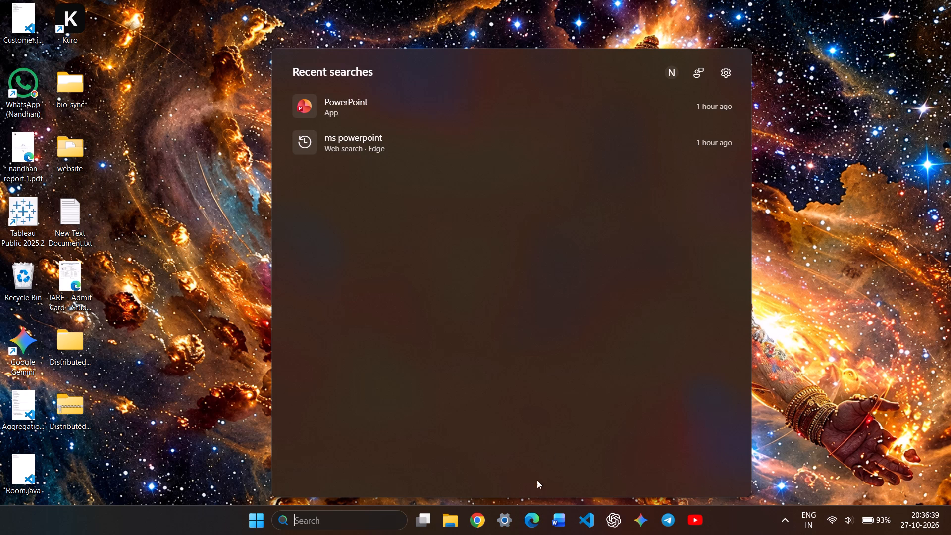
left_click(355, 525)
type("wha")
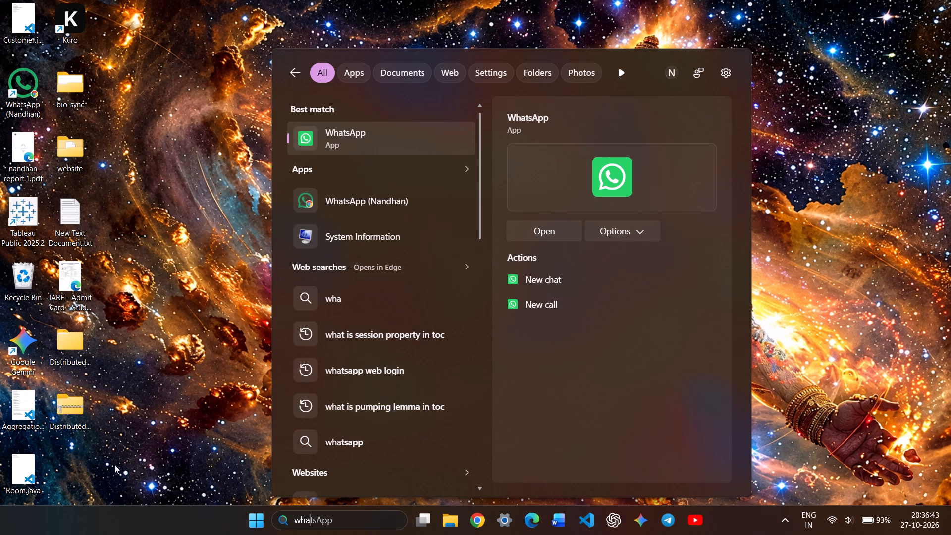
left_click(27, 81)
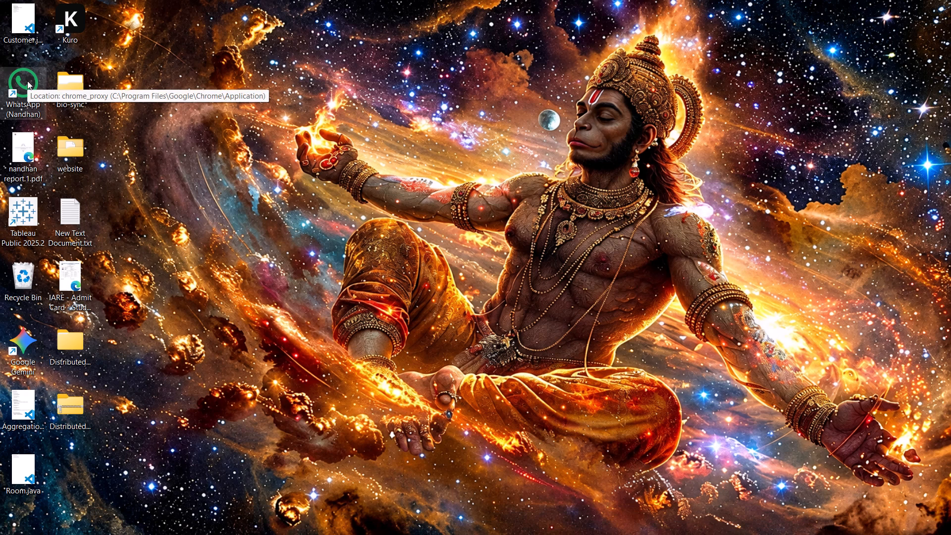
left_click(24, 85)
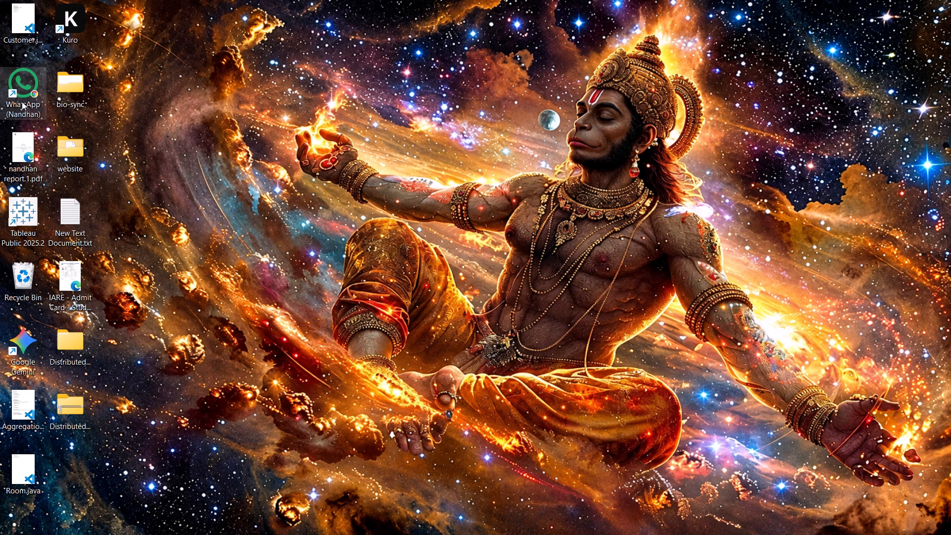
left_click(22, 102)
double_click(22, 102)
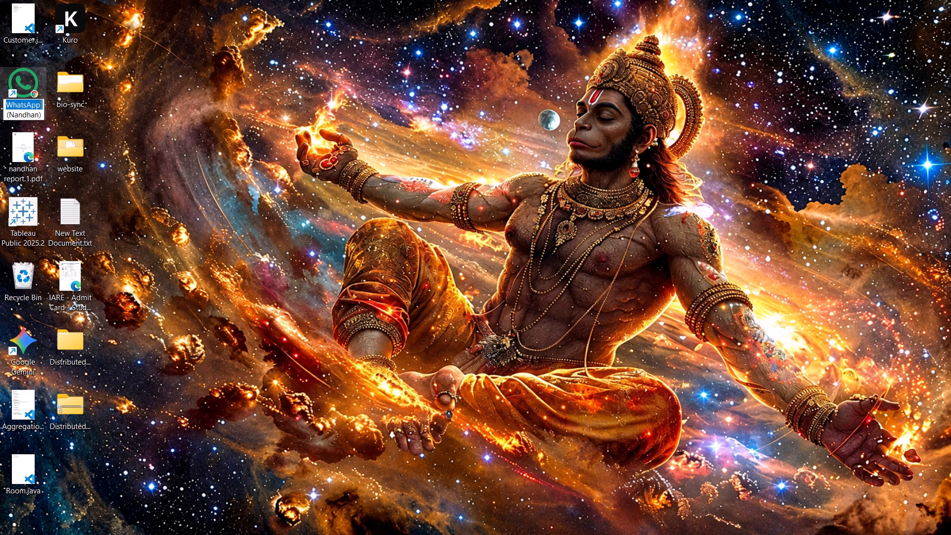
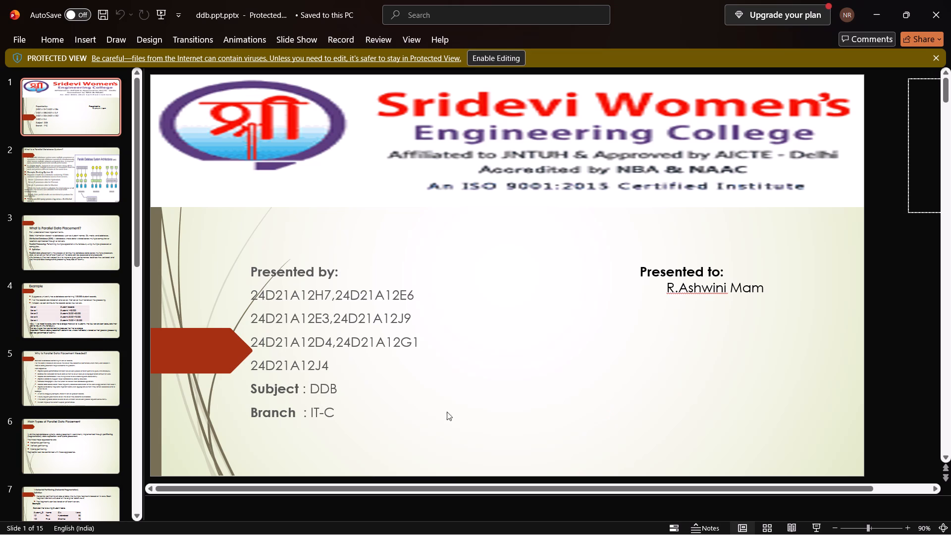
Go to slide 2, on parallel database systems, to view its content.
left_click(79, 173)
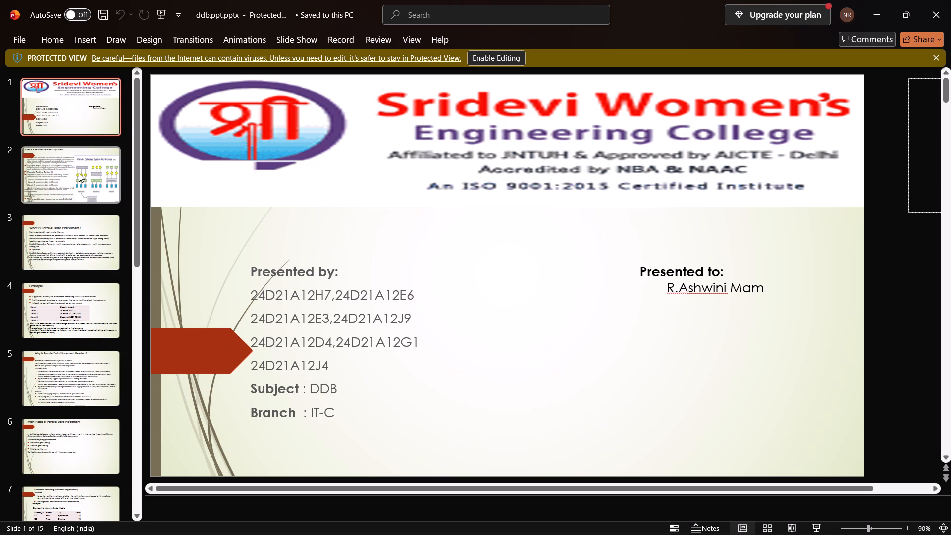
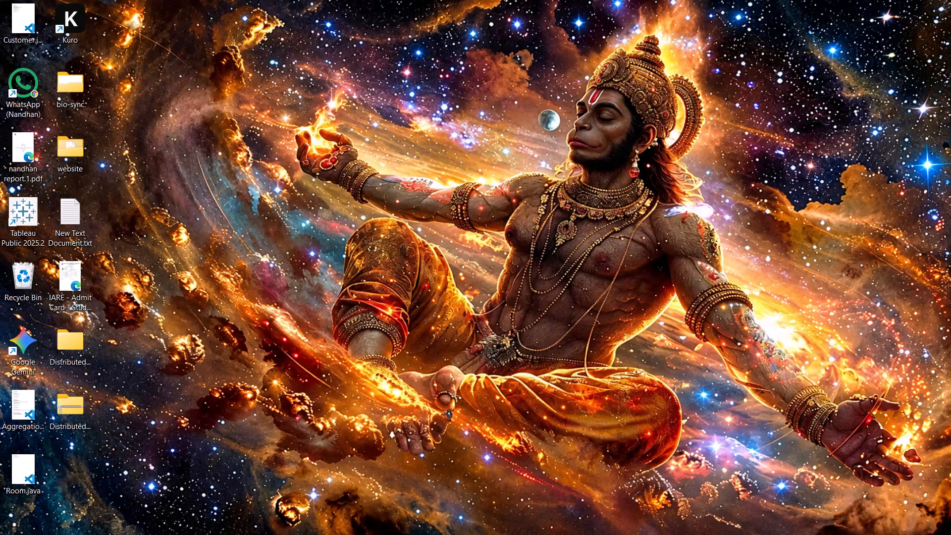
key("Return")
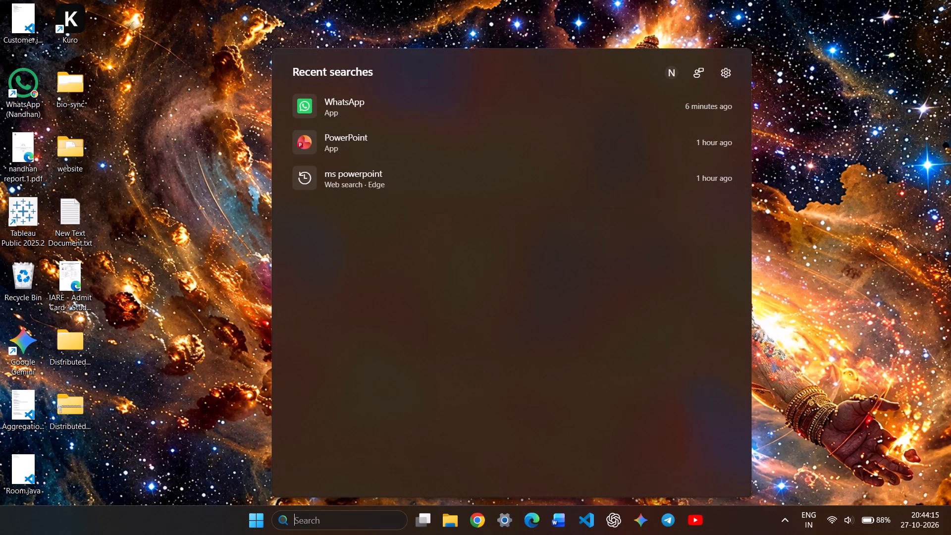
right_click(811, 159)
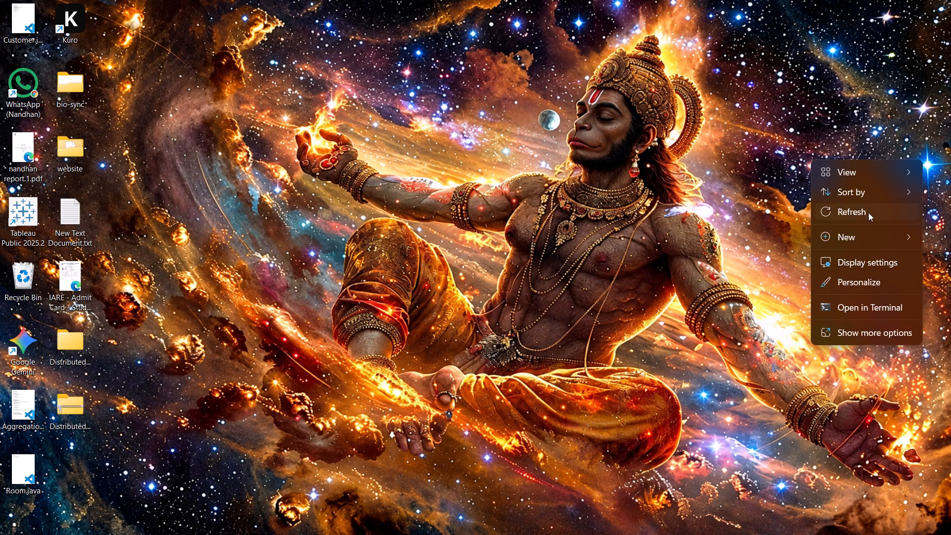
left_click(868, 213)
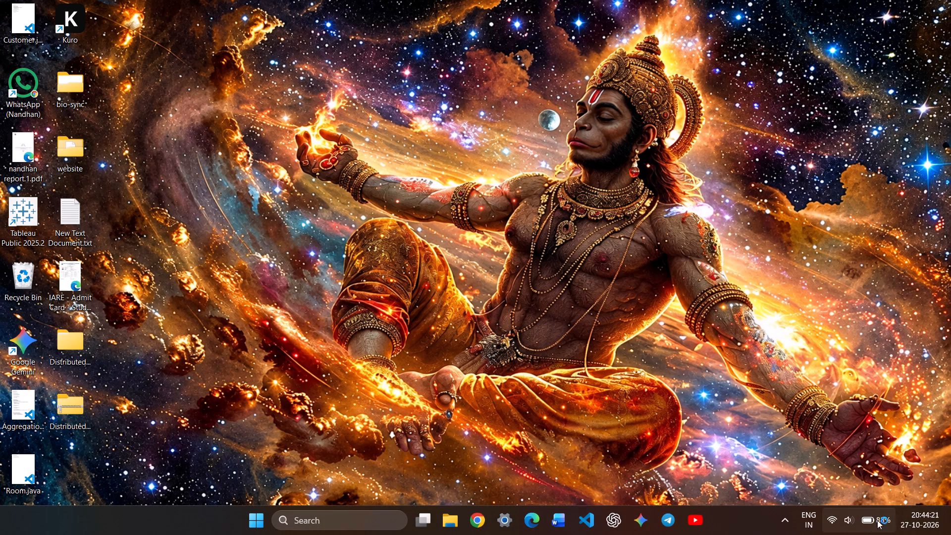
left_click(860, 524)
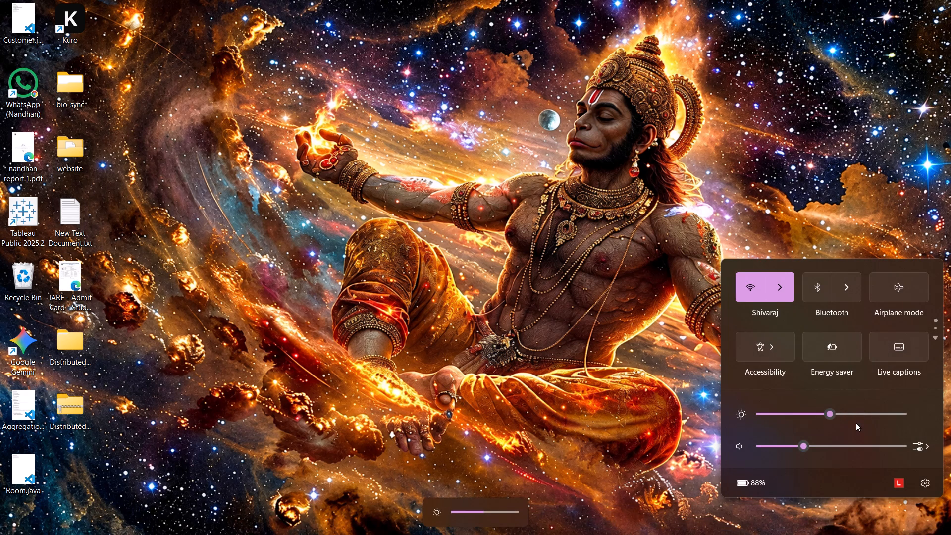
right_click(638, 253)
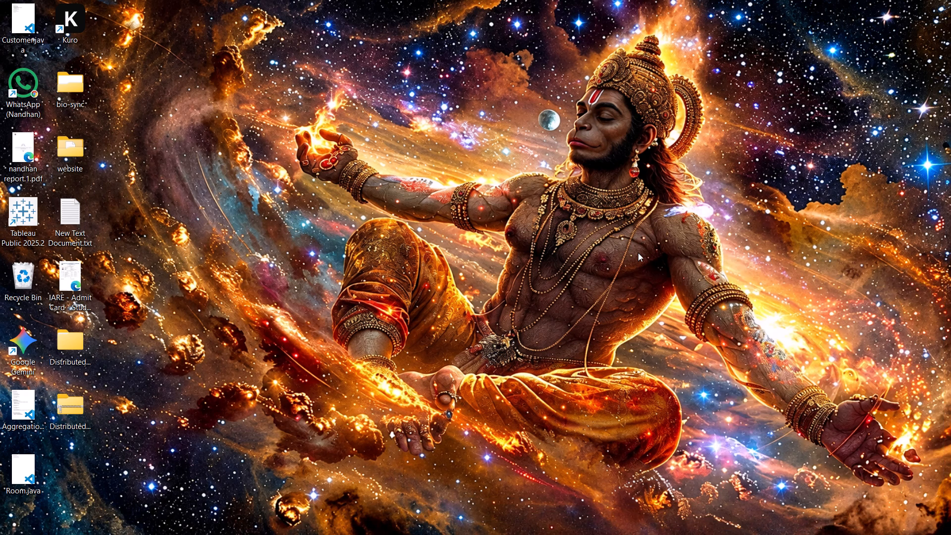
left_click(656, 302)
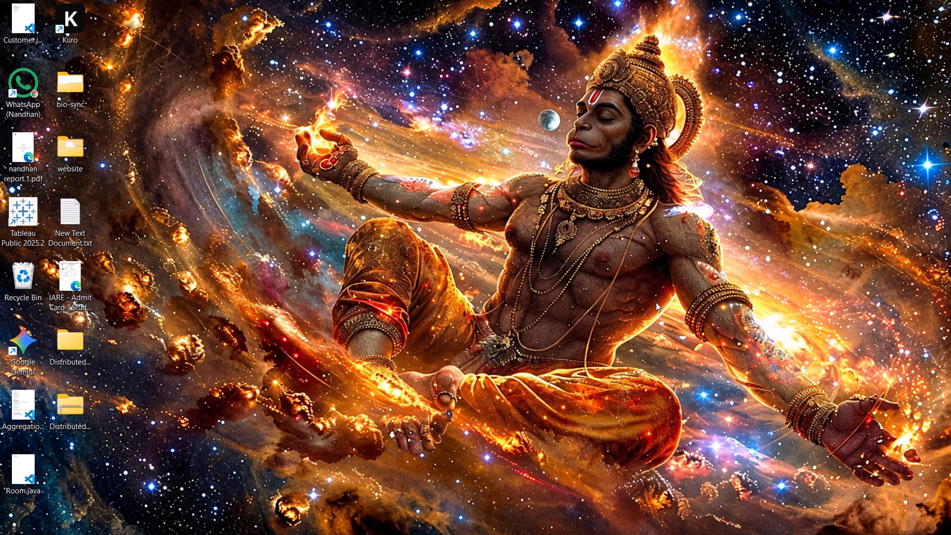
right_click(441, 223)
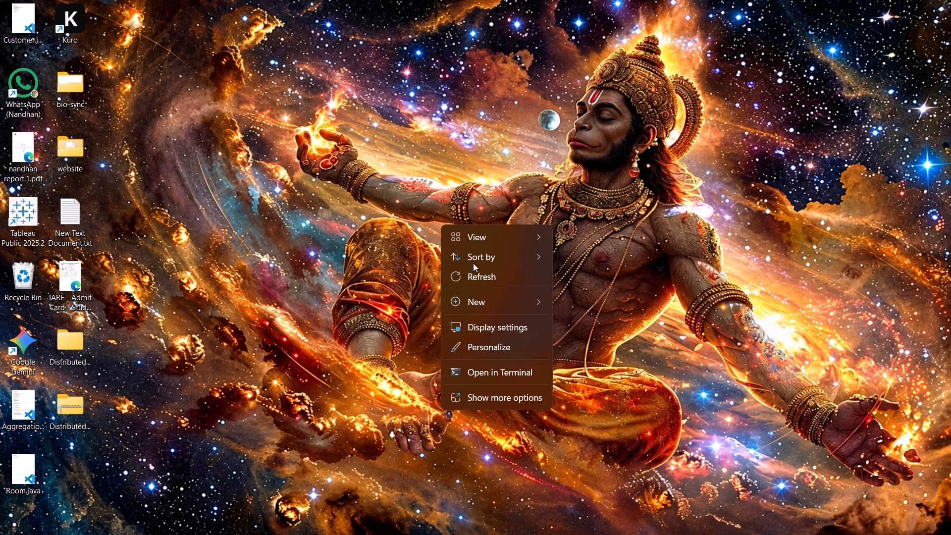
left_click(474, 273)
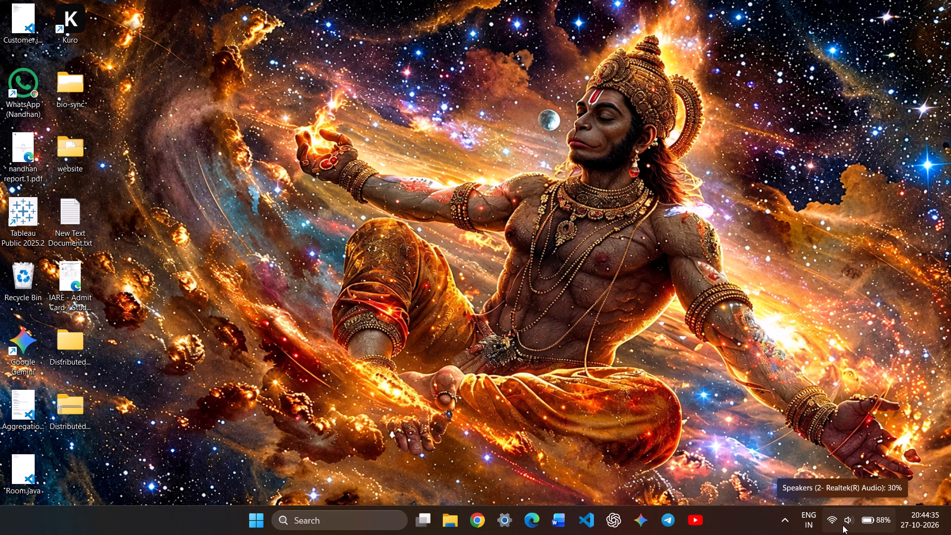
Bring up the Windows sign-out options.
key("super+x")
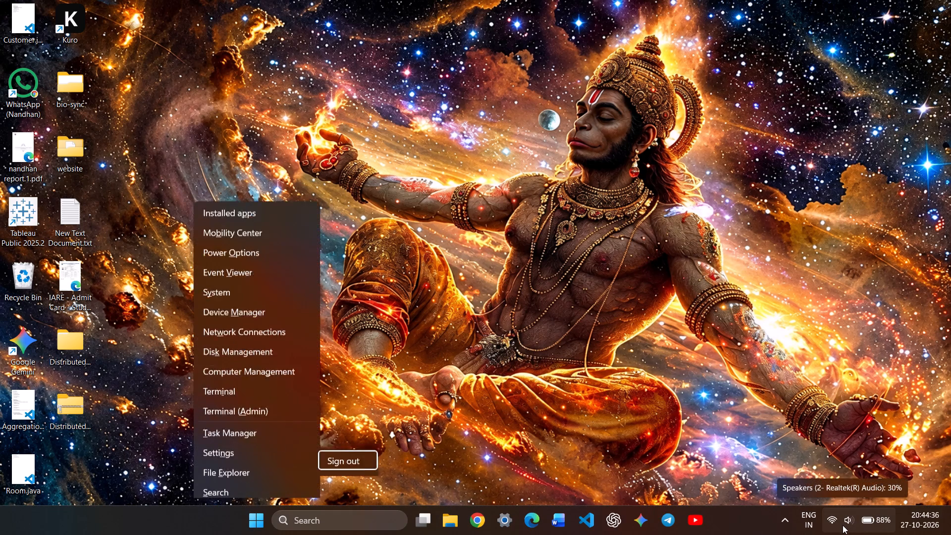